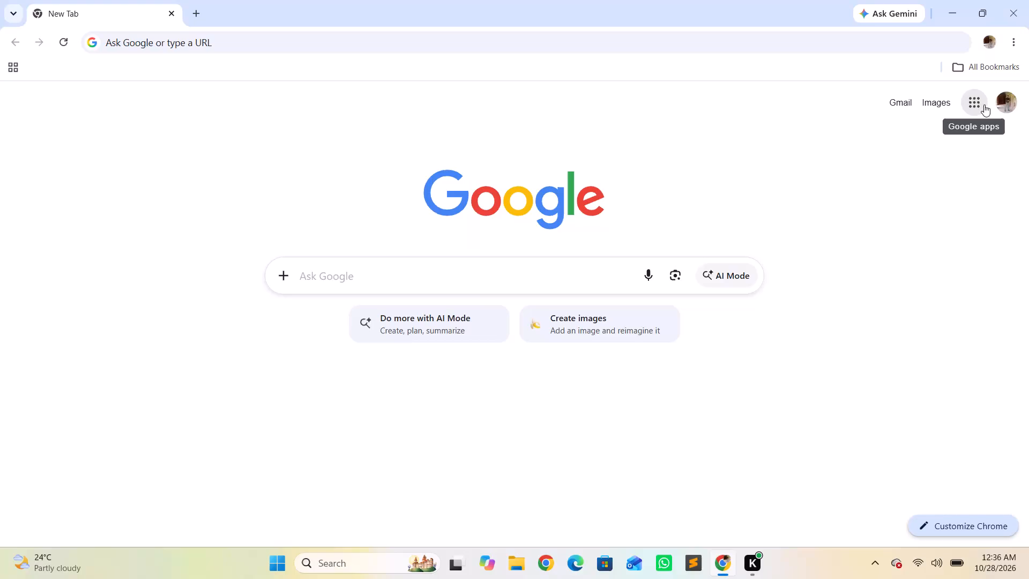
Open the KRA 2026 spreadsheet from Google Sheets.
left_click(971, 102)
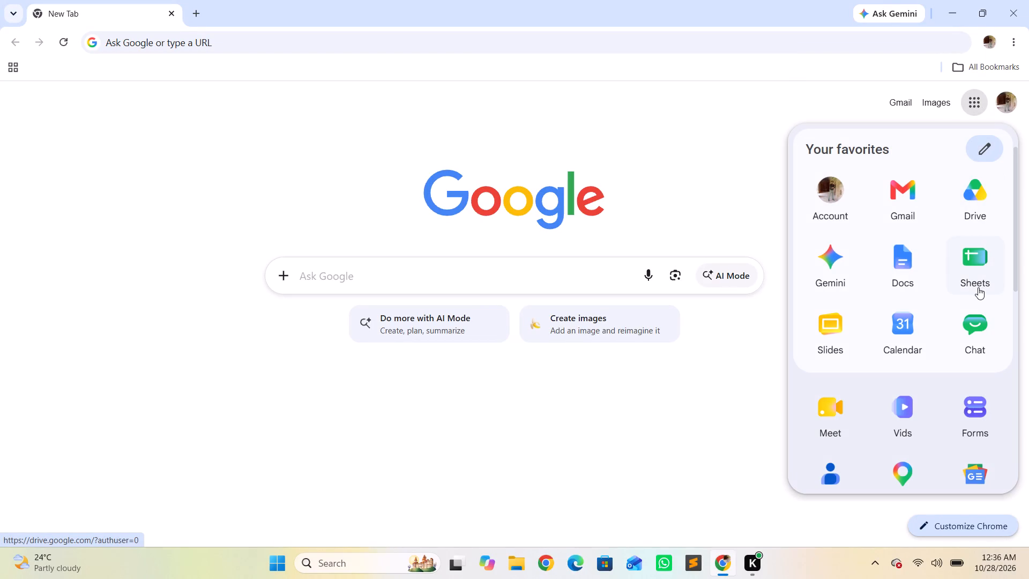
left_click(978, 287)
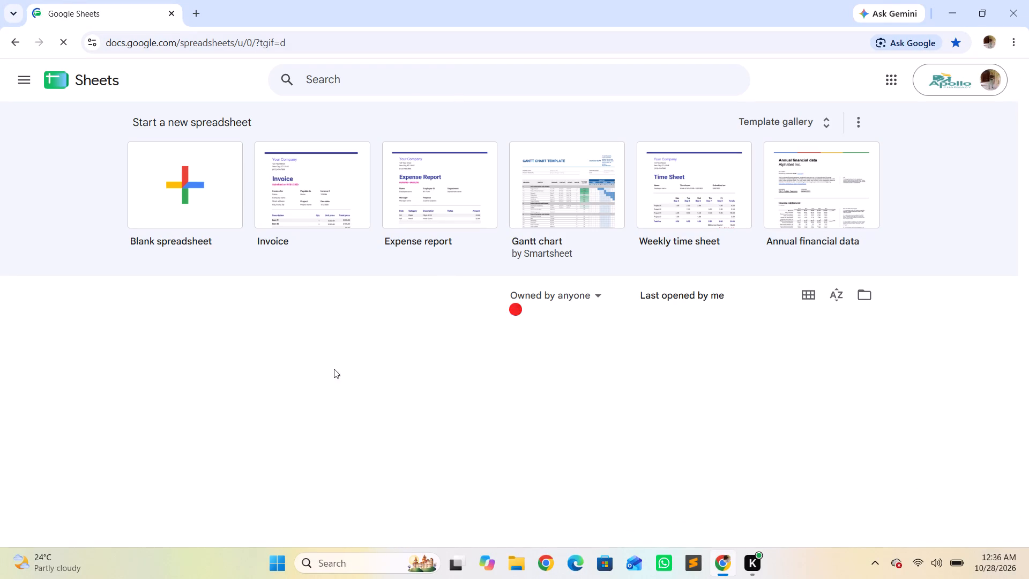
left_click(249, 433)
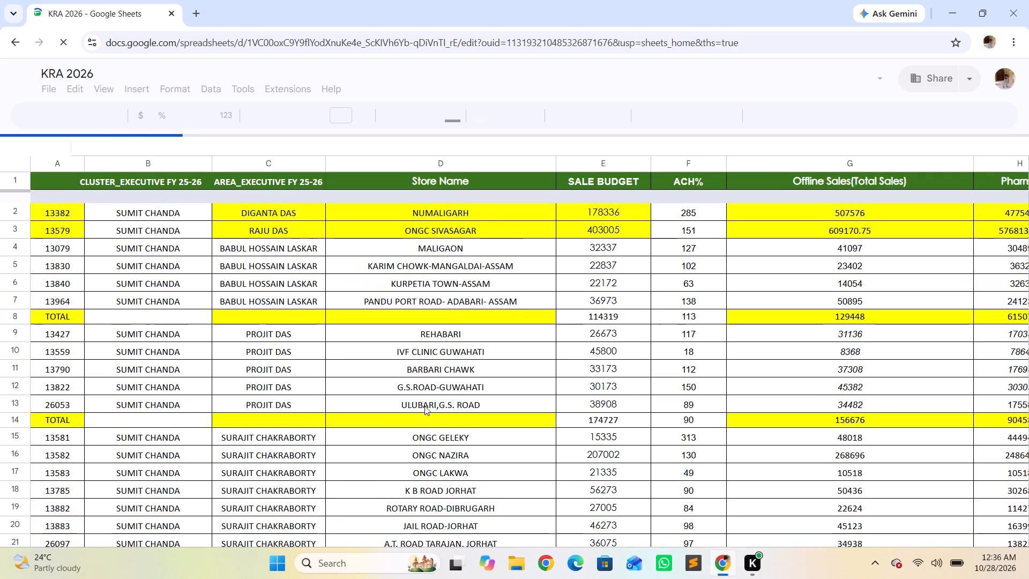
Clear the Offline Sales through Bill Count figures for the Silpukuri to Dhakai Patty stores, cells G23:R30.
scroll(486, 420, "down", 2)
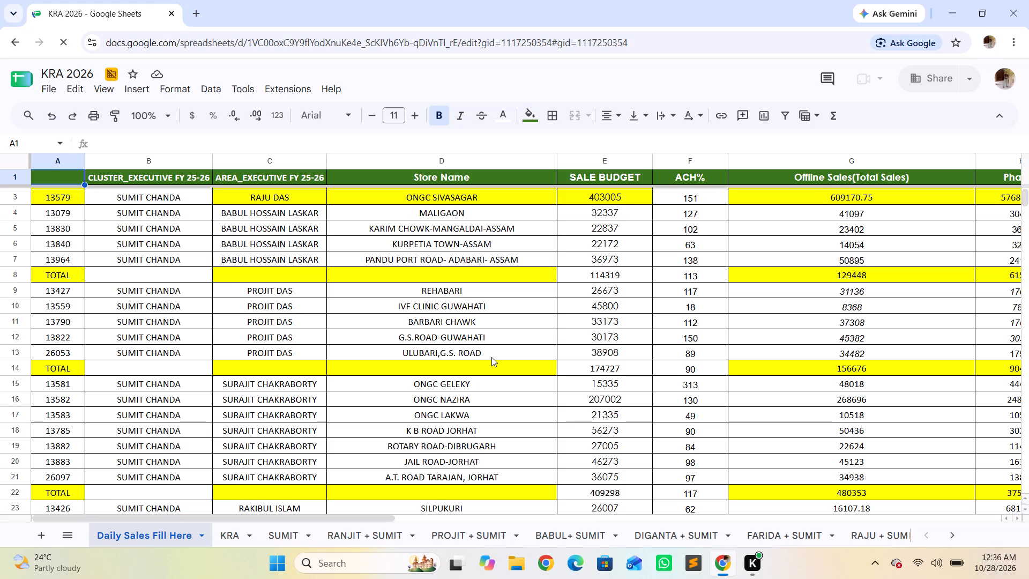
scroll(491, 357, "up", 1)
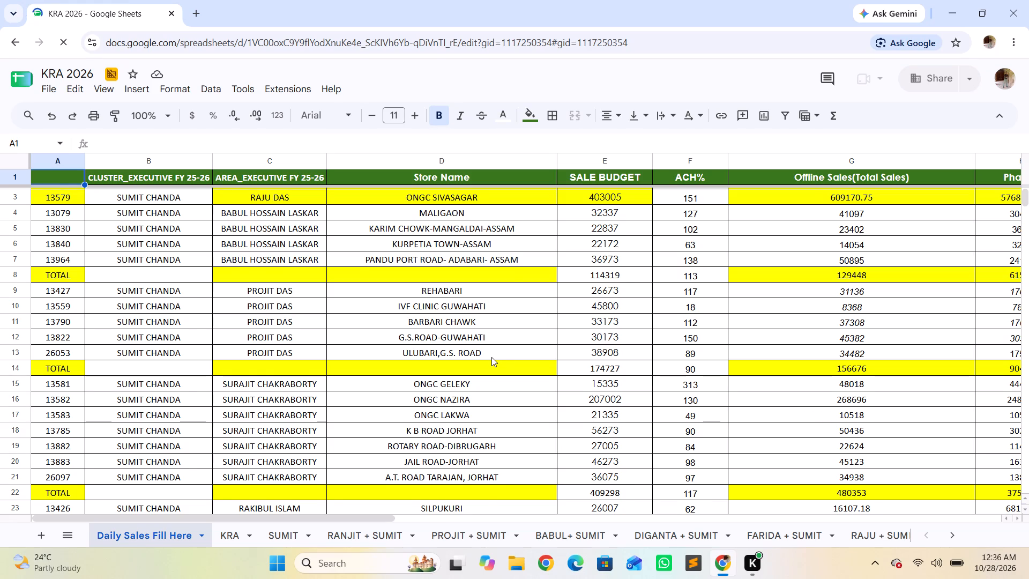
scroll(491, 357, "up", 1)
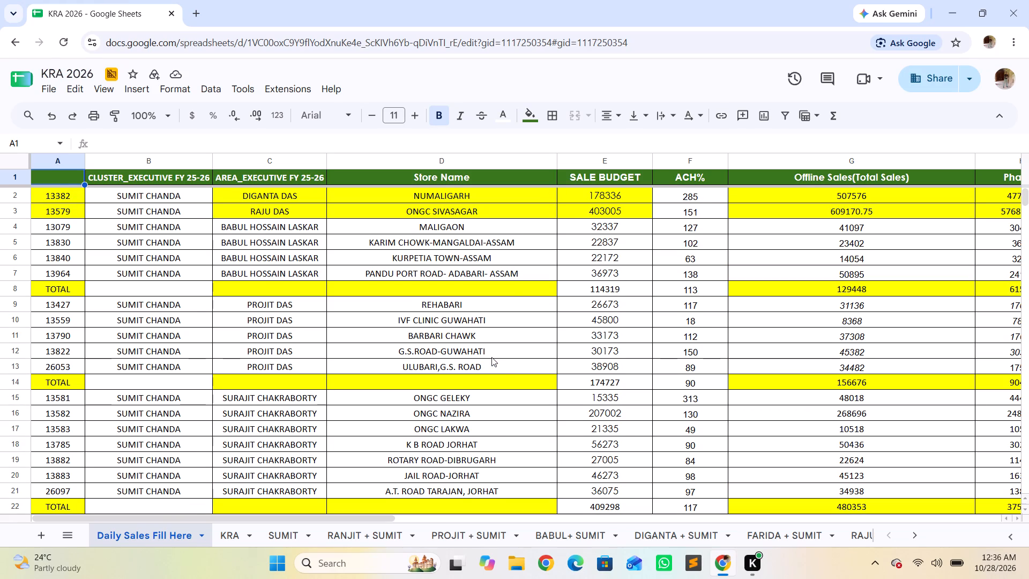
scroll(628, 308, "down", 5)
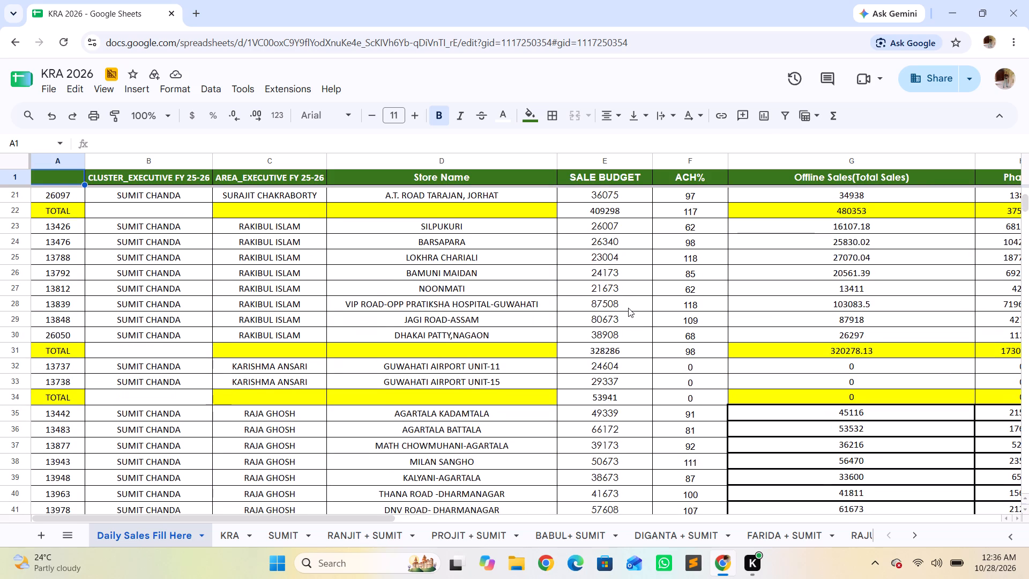
left_click(766, 229)
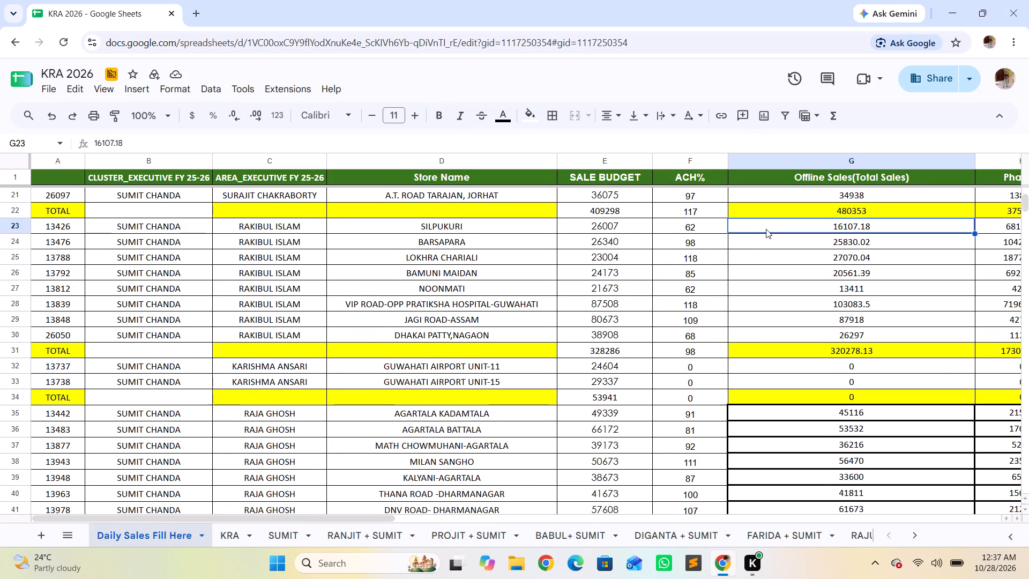
scroll(766, 229, "up", 1)
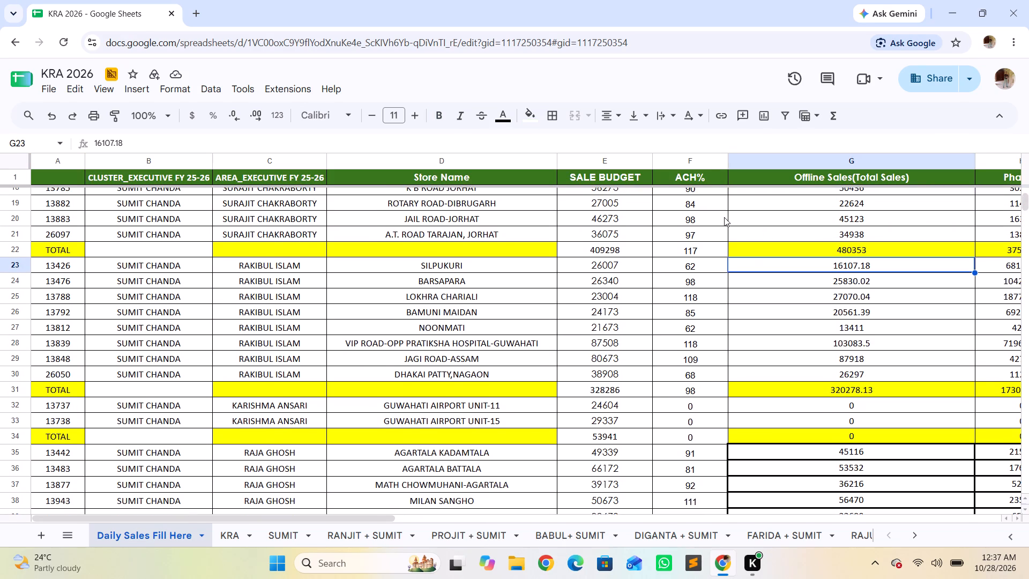
key("shift+Down")
key("shift+Down")
key("shift+Down")
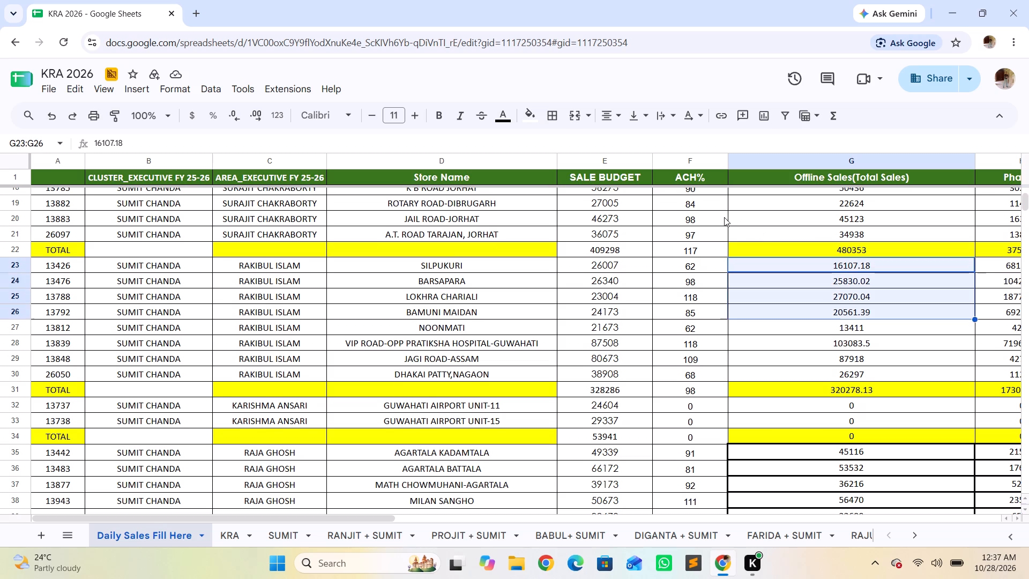
key("shift+Down")
key("shift+Down")
key("shift+Down")
key("shift+Down")
key("shift+Right")
key("shift+Right")
key("shift+Right")
key("shift+Right")
key("shift+Right")
key("shift+Right")
key("shift+Right")
key("shift+Right")
key("shift+Right")
key("shift+Right")
key("shift+Right")
key("shift+Right")
key("shift+Right")
key("shift+Right")
key("shift+Right")
key("shift+Right")
key("shift+Right")
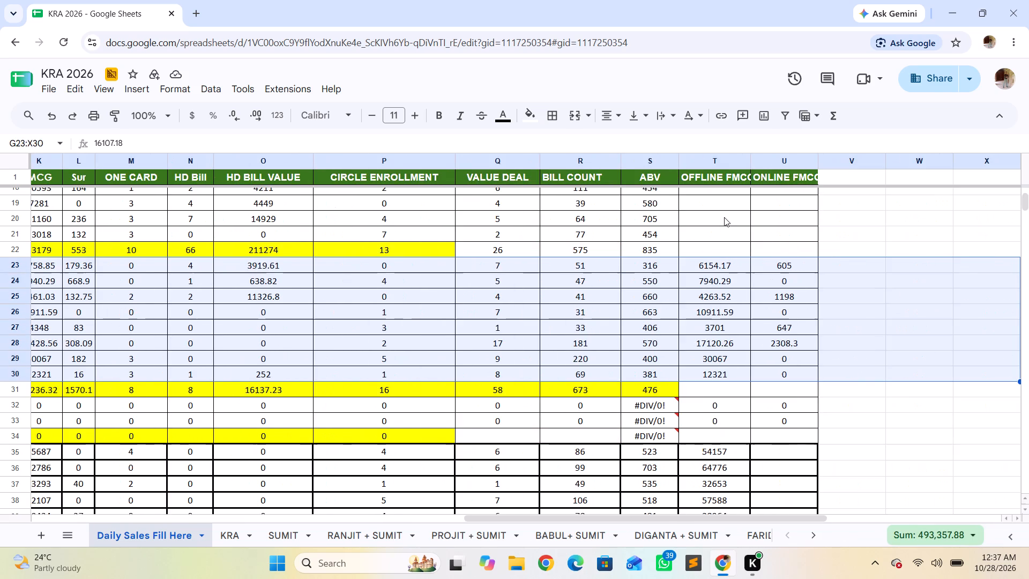
key("shift+Left")
key("shift+Left")
key("shift+Left")
key("shift+Left")
key("shift+Left")
key("shift+Left")
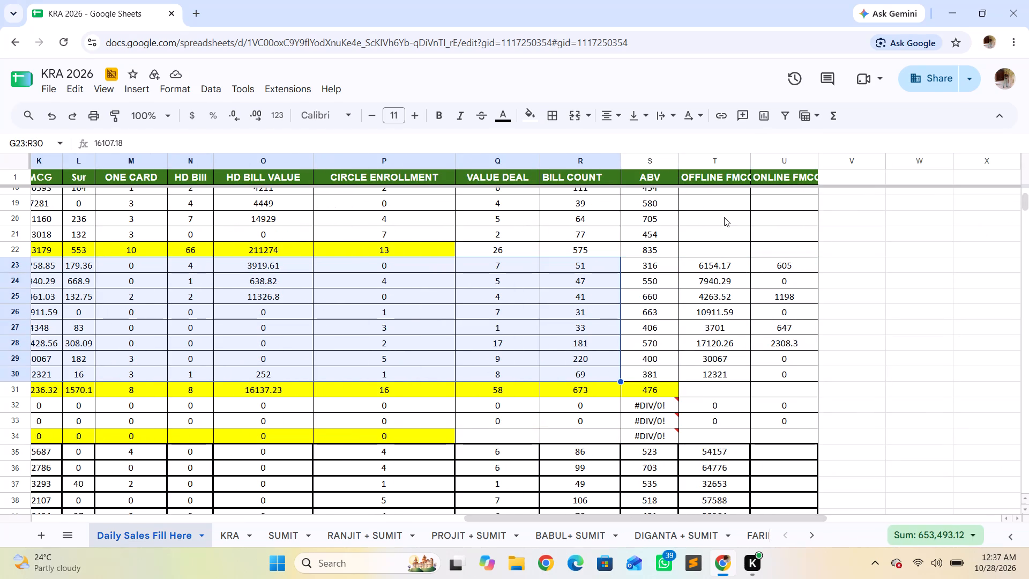
key("Delete")
Clear the offline and online FMCG figures for the same eight stores, cells T23:U30.
key("Right")
key("Right")
key("Right")
key("Right")
key("Right")
key("Right")
key("Right")
key("Right")
key("Right")
key("Right")
key("Right")
key("Right")
key("Right")
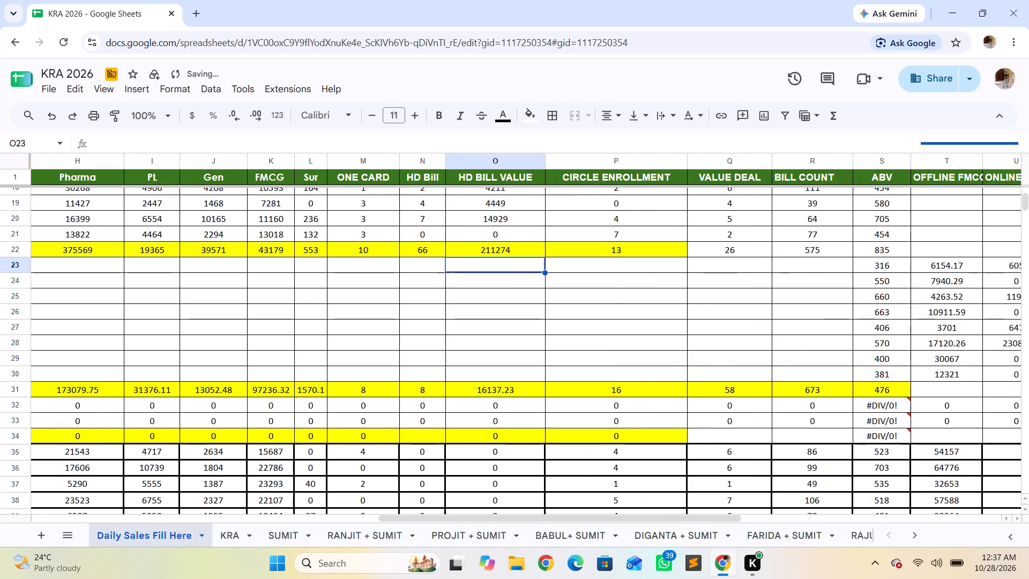
key("shift+Down")
key("shift+Down")
key("shift+Down")
key("shift+Down")
key("shift+Down")
key("shift+Down")
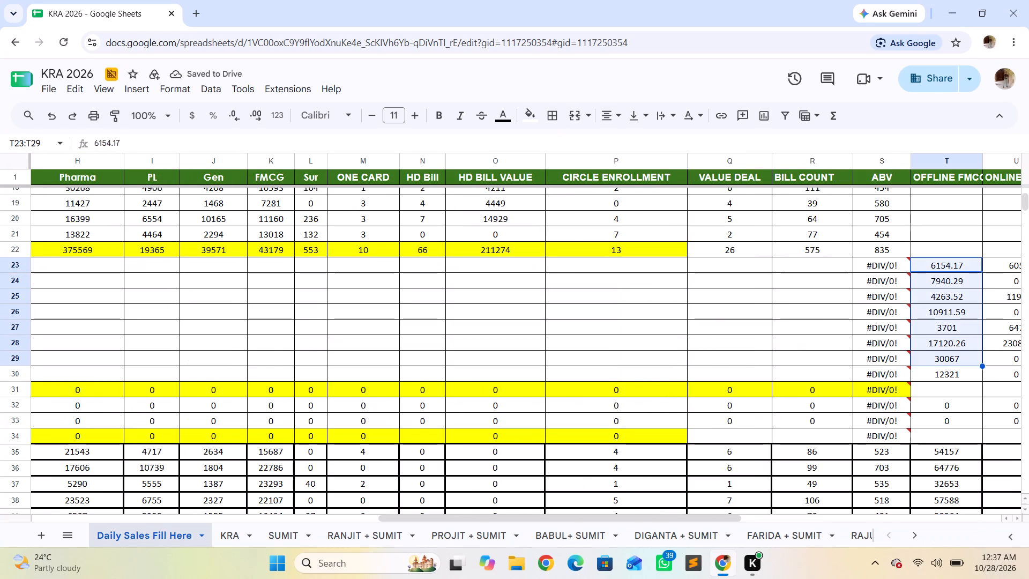
key("shift+Down")
key("shift+Right")
key("shift+Right")
key("shift+Left")
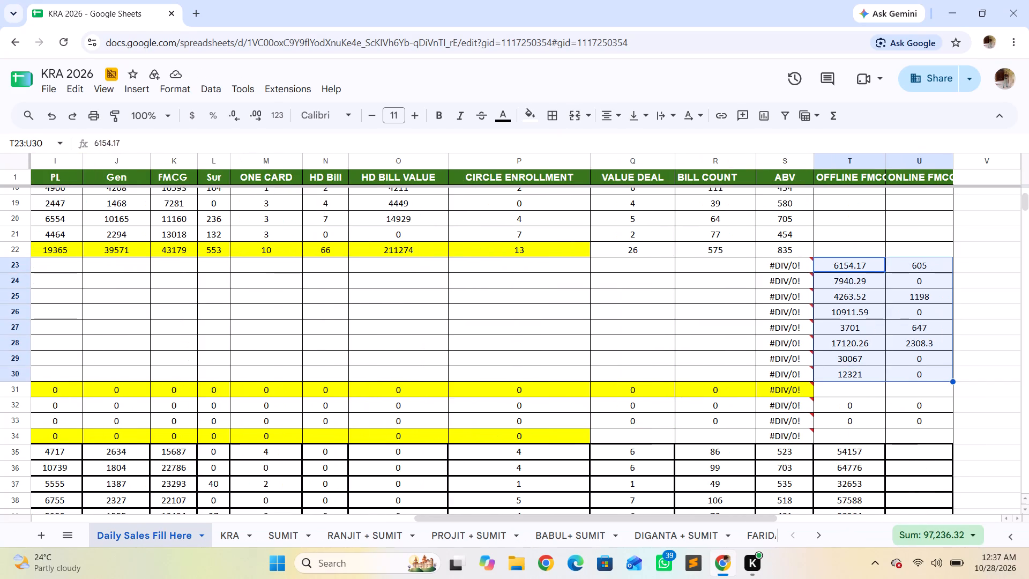
key("Delete")
Enter 146814 as Offline Sales for the VIP Road-Opp Pratiksha Hospital store in row 28, and replace it with 154574.94.
key("Left")
key("Left")
key("Left")
key("Left")
key("Left")
key("Left")
key("Left")
key("Left")
key("Left")
key("Left")
key("Left")
key("Left")
key("Left")
key("Left")
key("Left")
key("Left")
key("Left")
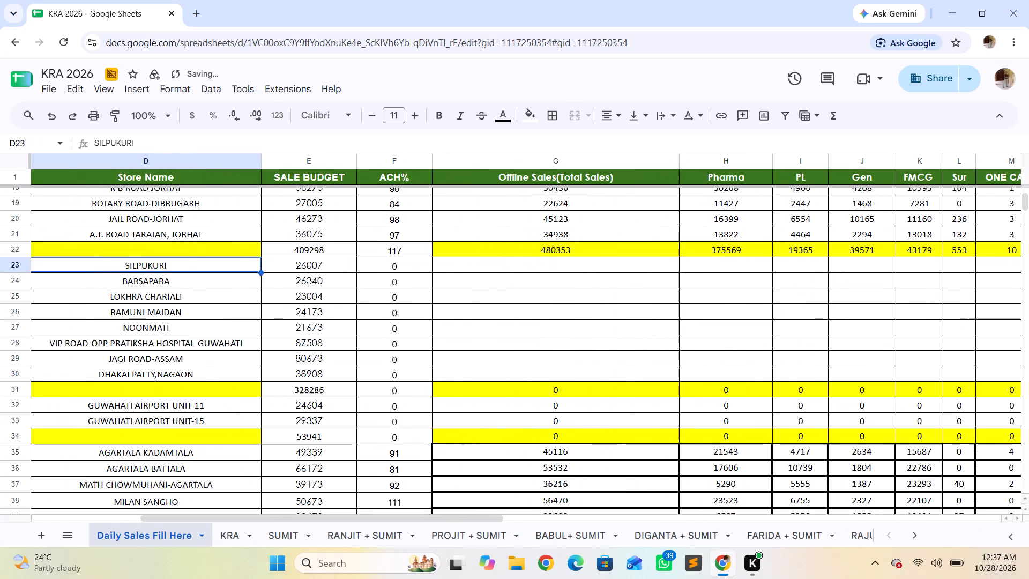
key("Right")
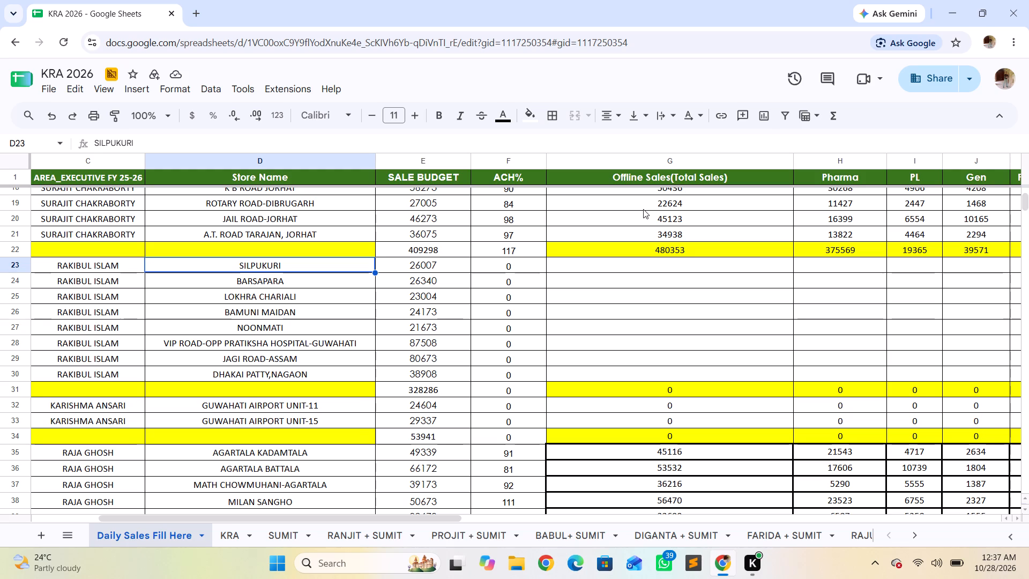
key("Left")
key("Left")
key("Left")
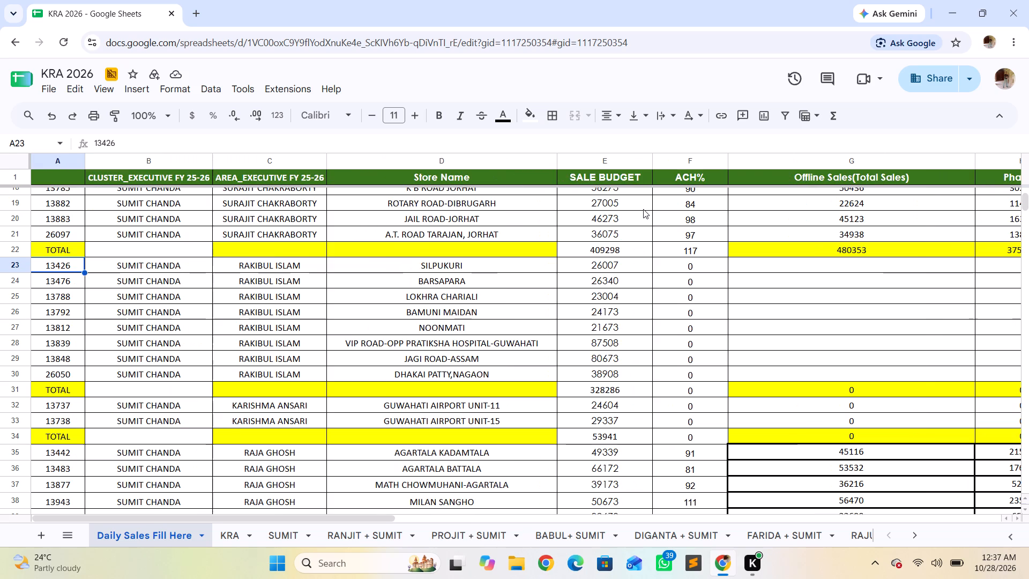
key("Right")
key("Right")
key("Right")
key("Down")
key("Down")
key("Down")
key("Down")
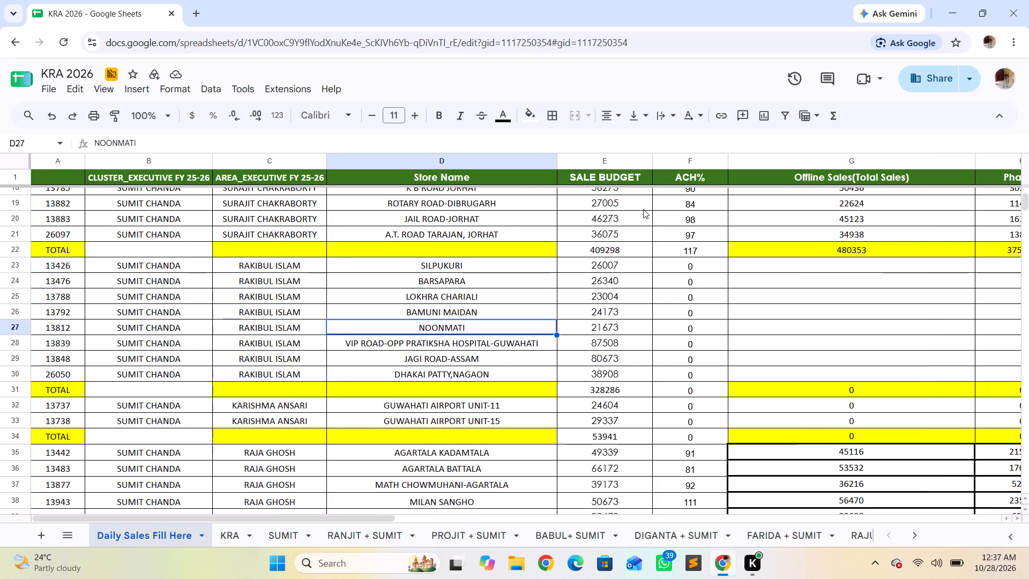
key("Down")
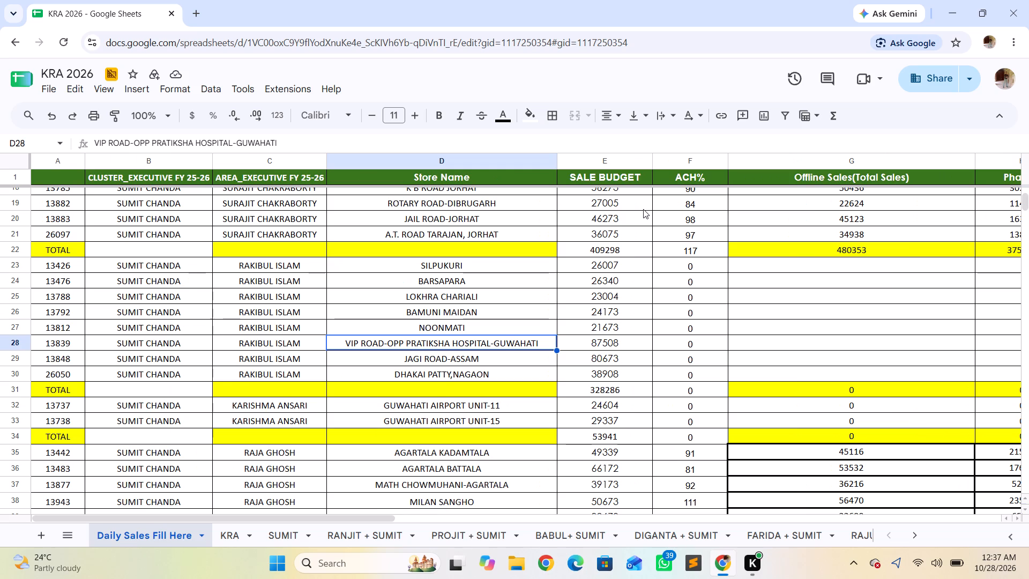
key("Right")
key("Right")
key("Right")
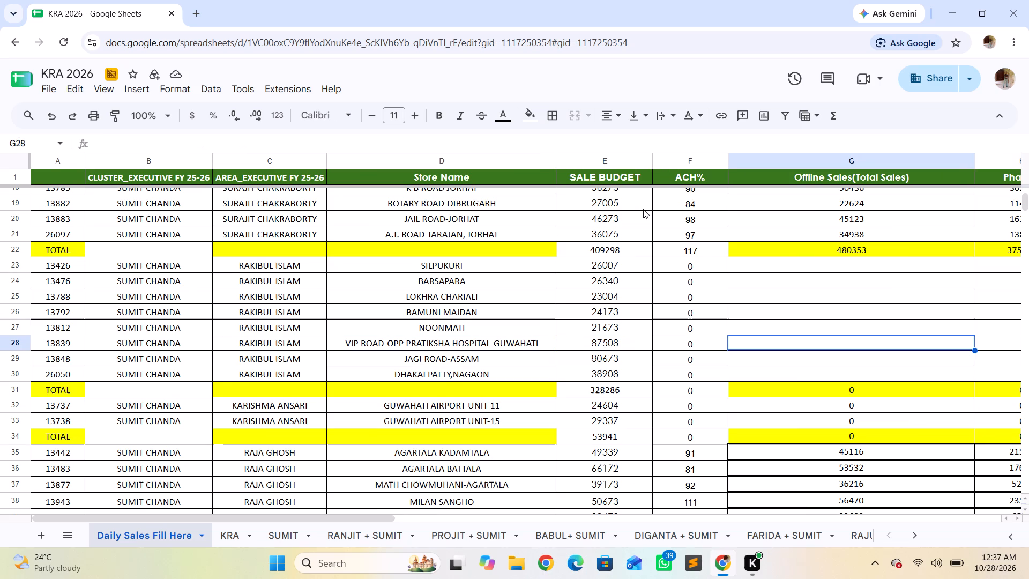
key("1")
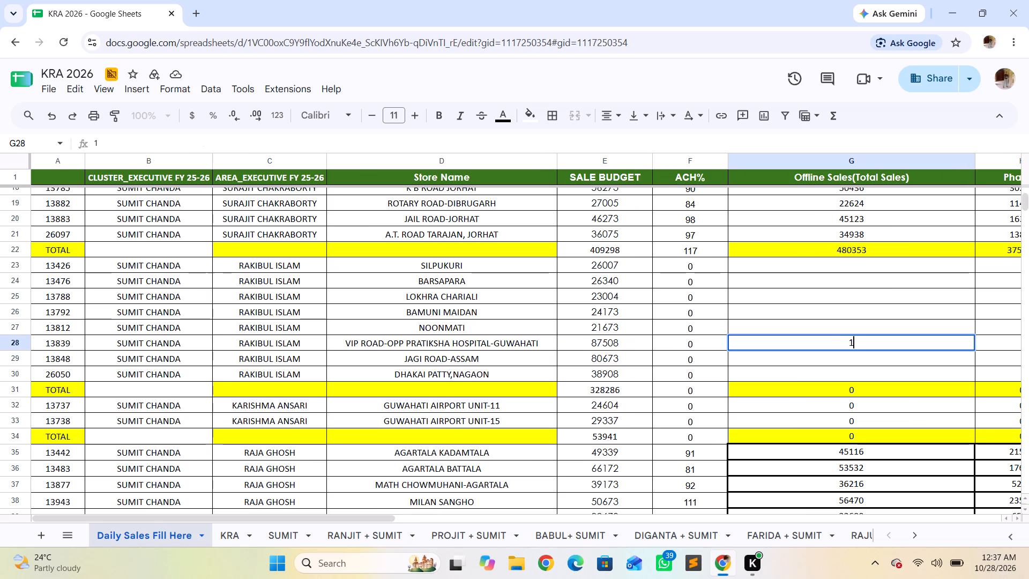
type("46814")
key("Right")
key("Left")
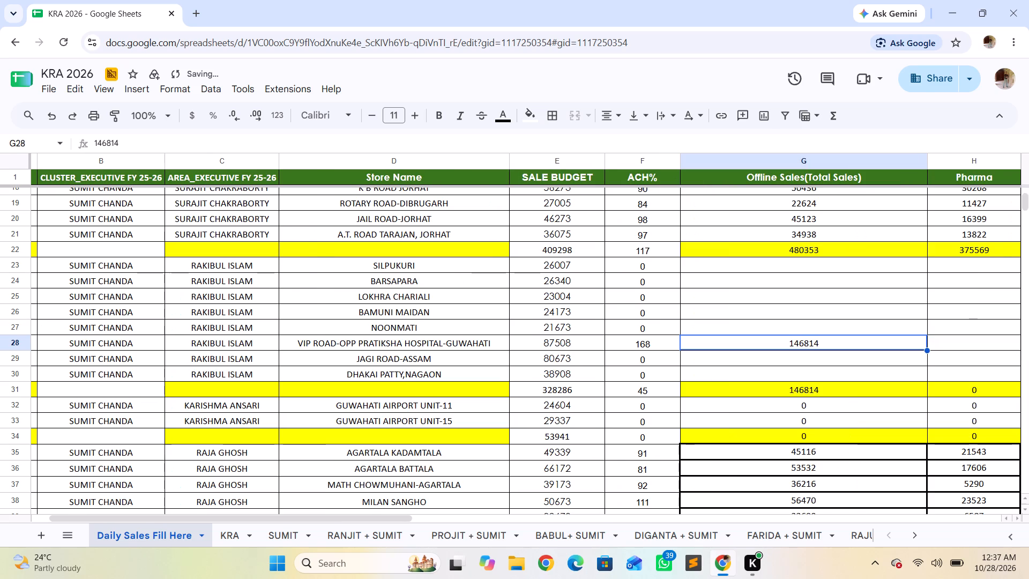
type("154574.94")
key("Right")
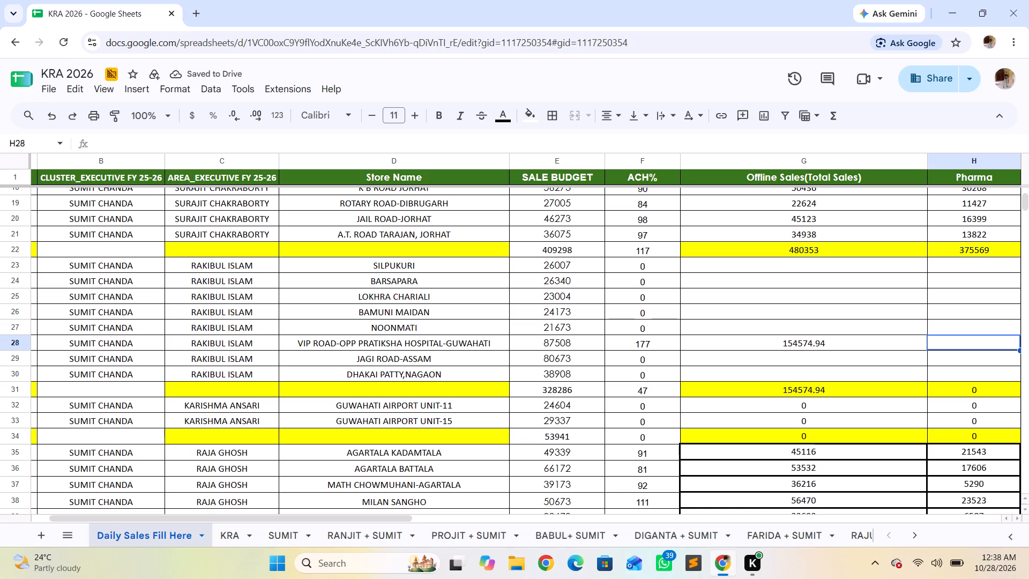
Fill the VIP Road store's row with Pharma 105115.58, PL 10295.69, Gen 1503.46, FMCG 34683.02 and Sur 1366.24.
type("105115.58")
key("Right")
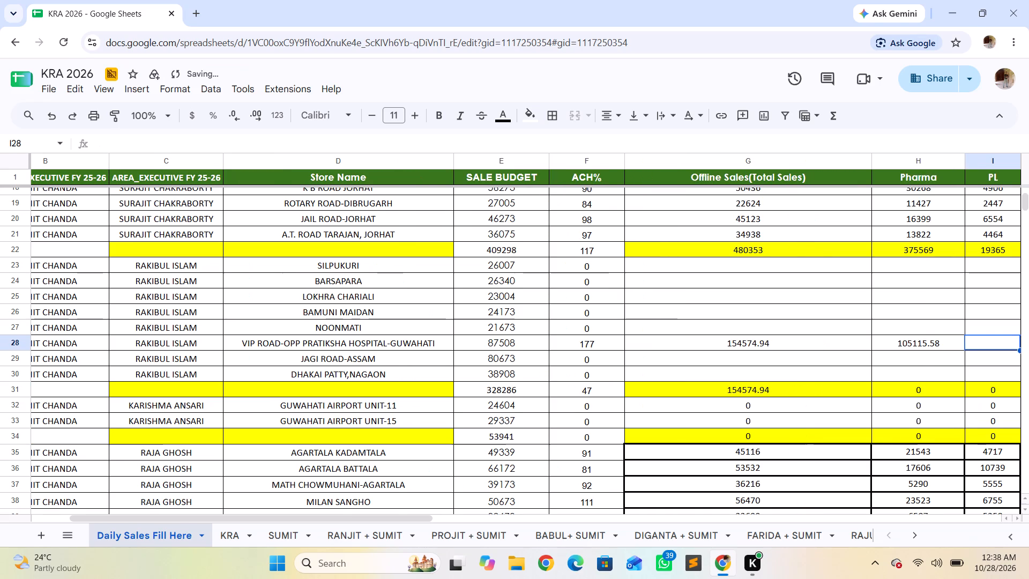
type("10295.69")
key("Right")
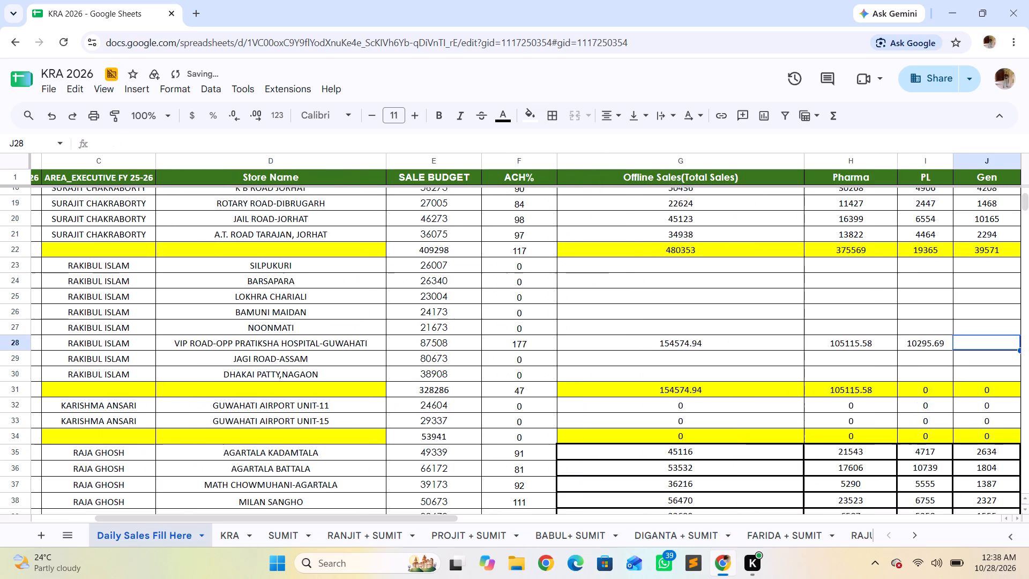
type("1503.46")
key("Right")
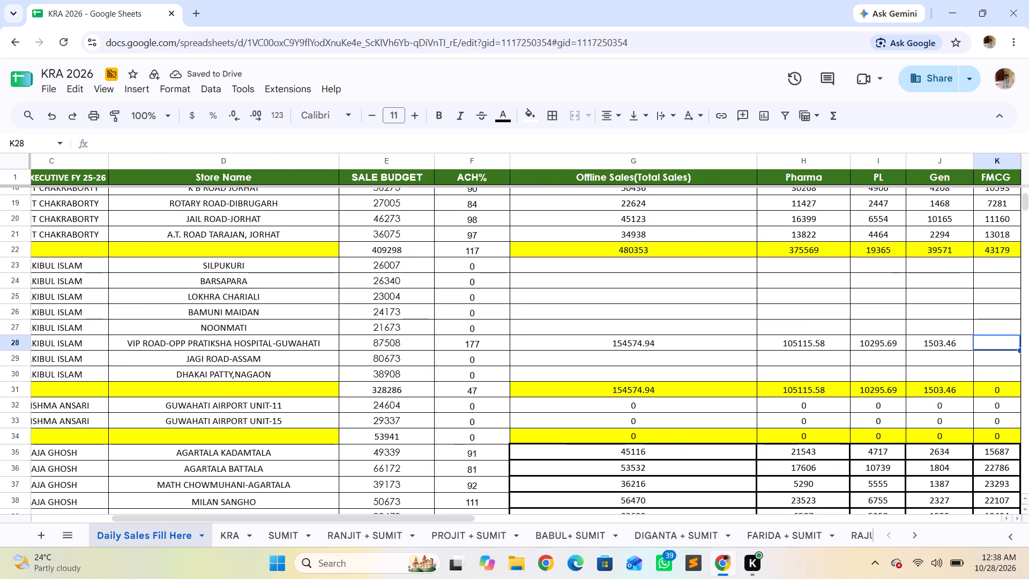
key("3")
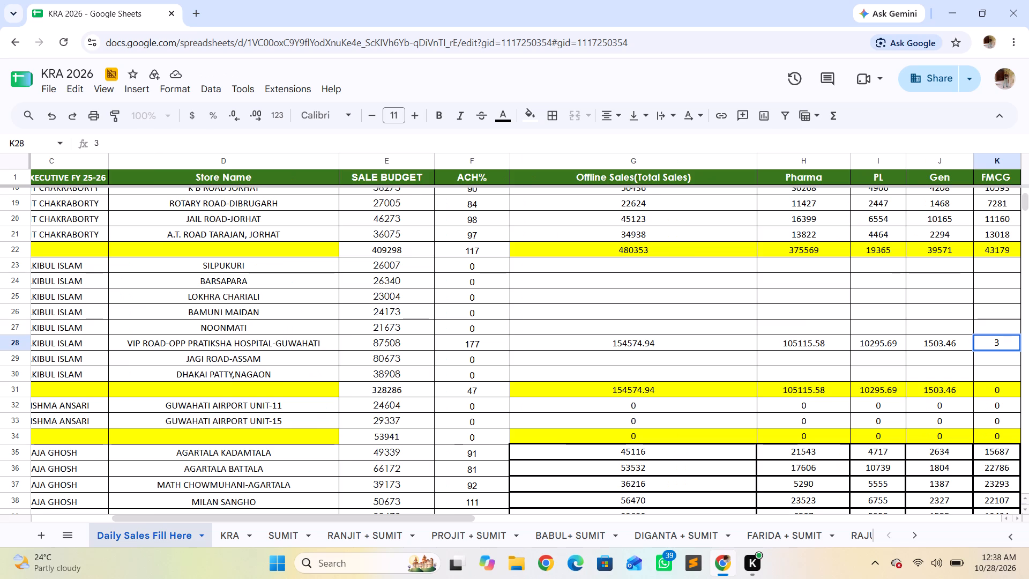
type("4683.02")
key("Right")
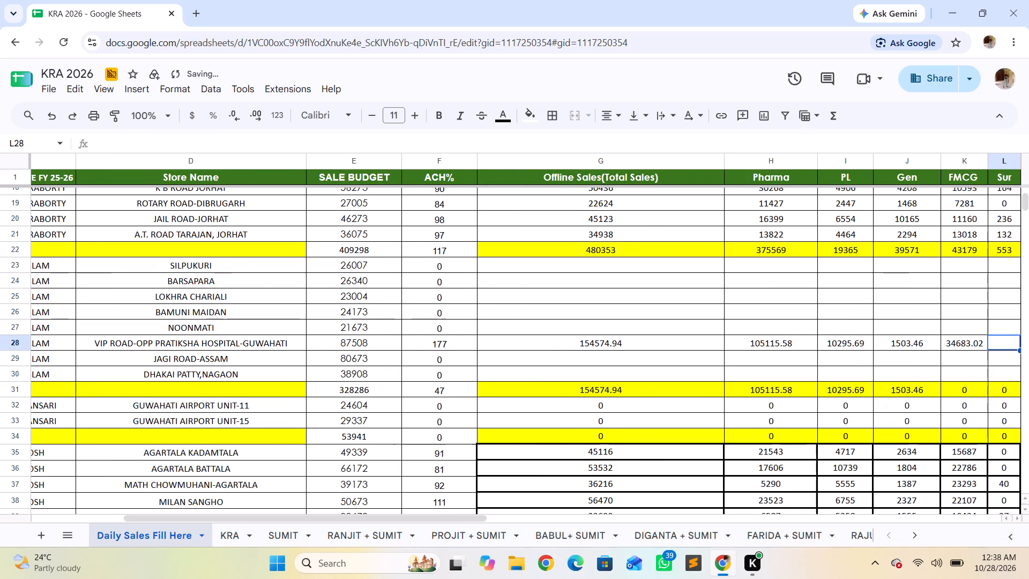
type("1366.24")
key("Right")
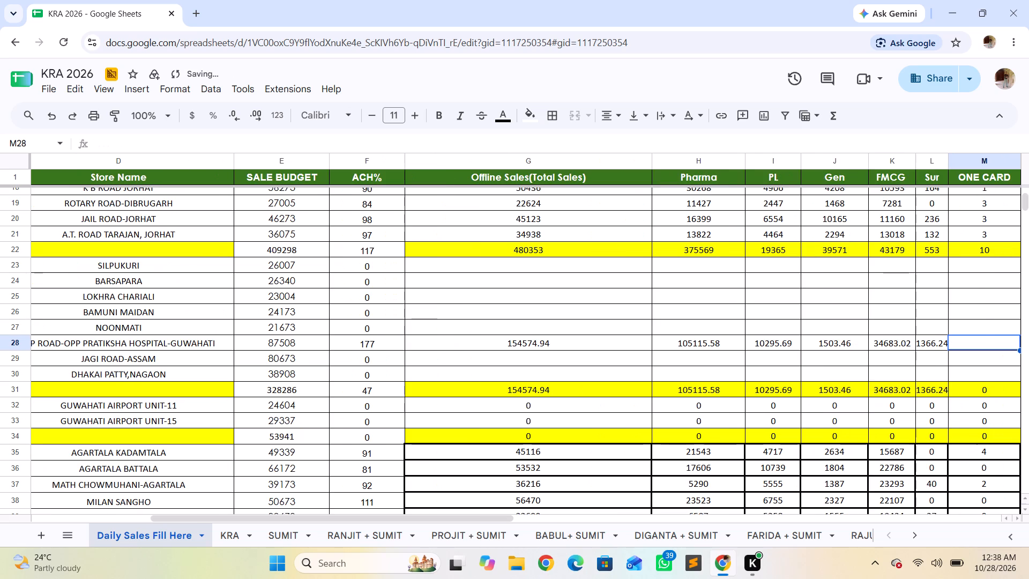
Fill the VIP Road store's One Card, HD Bill and HD Bill Value with 0, Circle Enrollment 4, Value Deal 10 and Bill Count 186.
key("0")
key("Right")
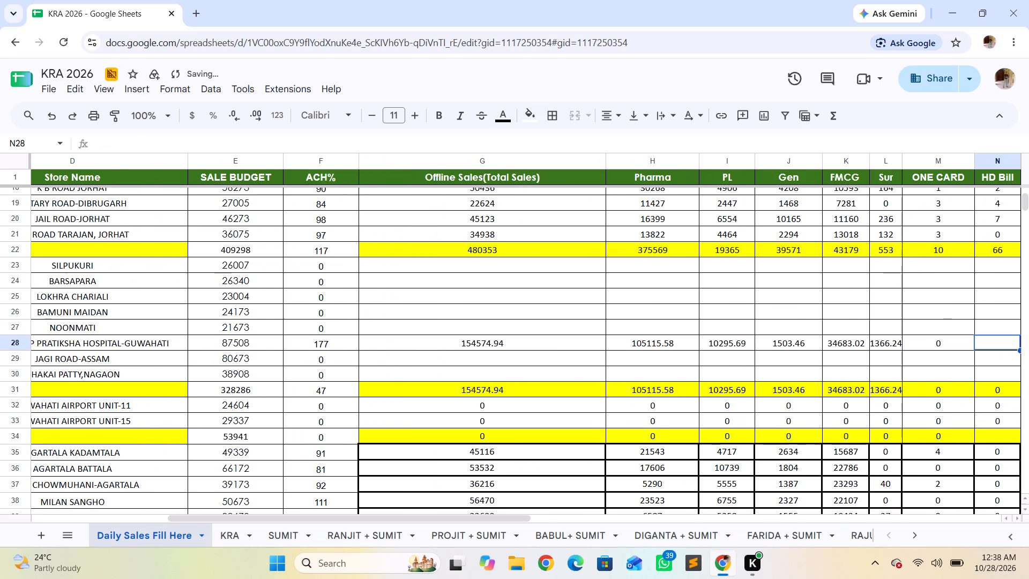
key("0")
key("Right")
key("0")
key("Right")
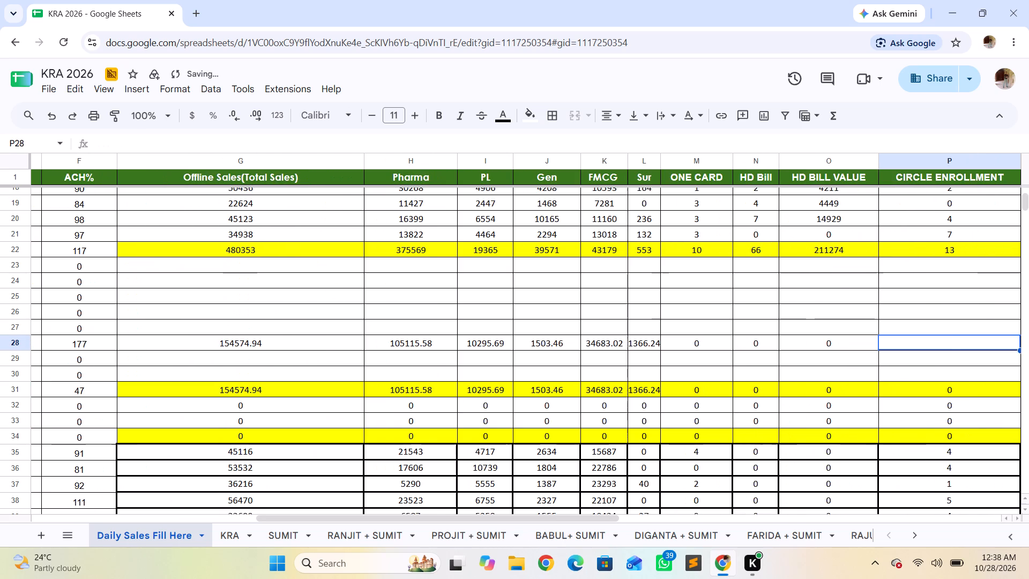
key("4")
key("Right")
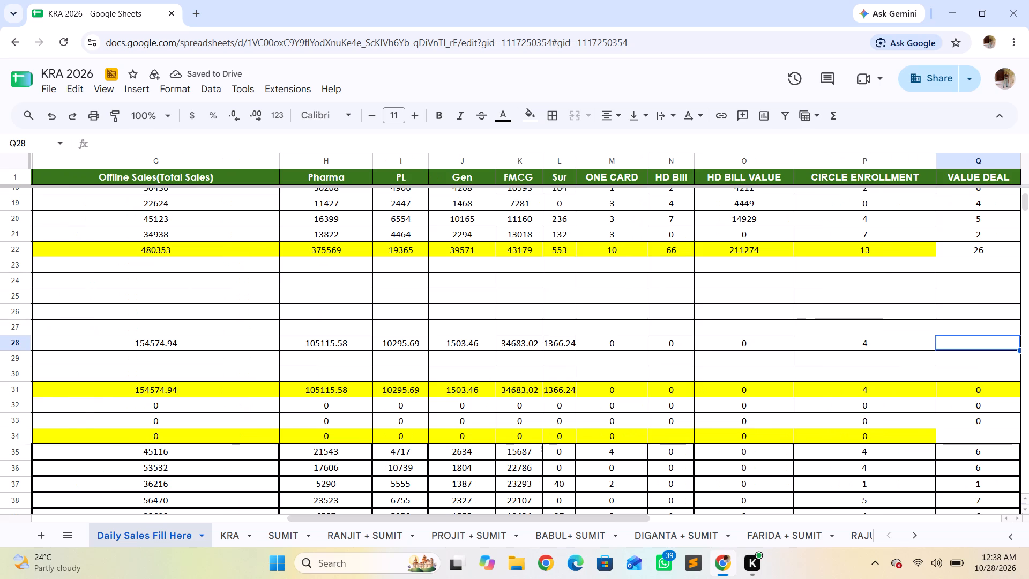
type("10")
key("Right")
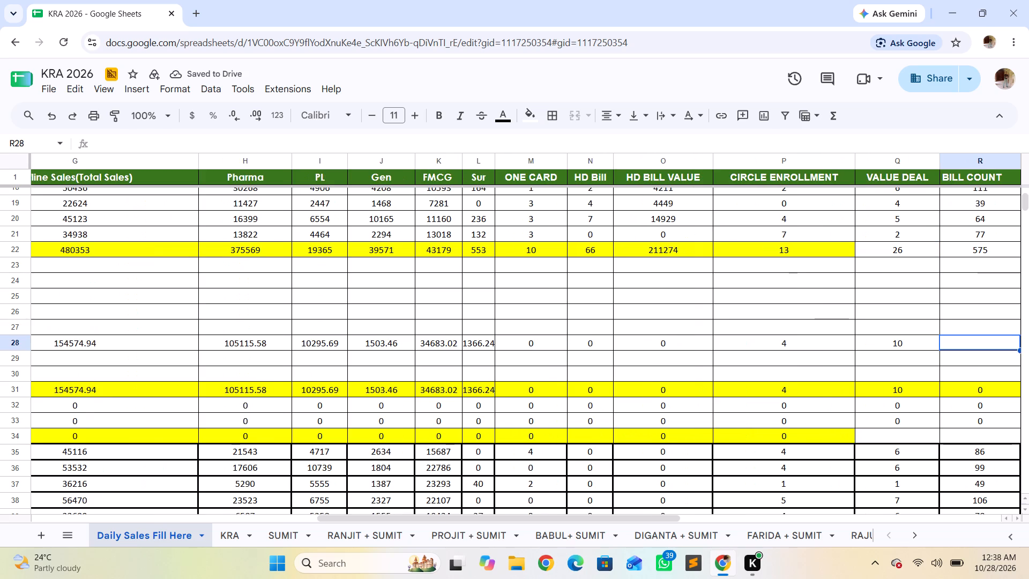
type("186")
key("Right")
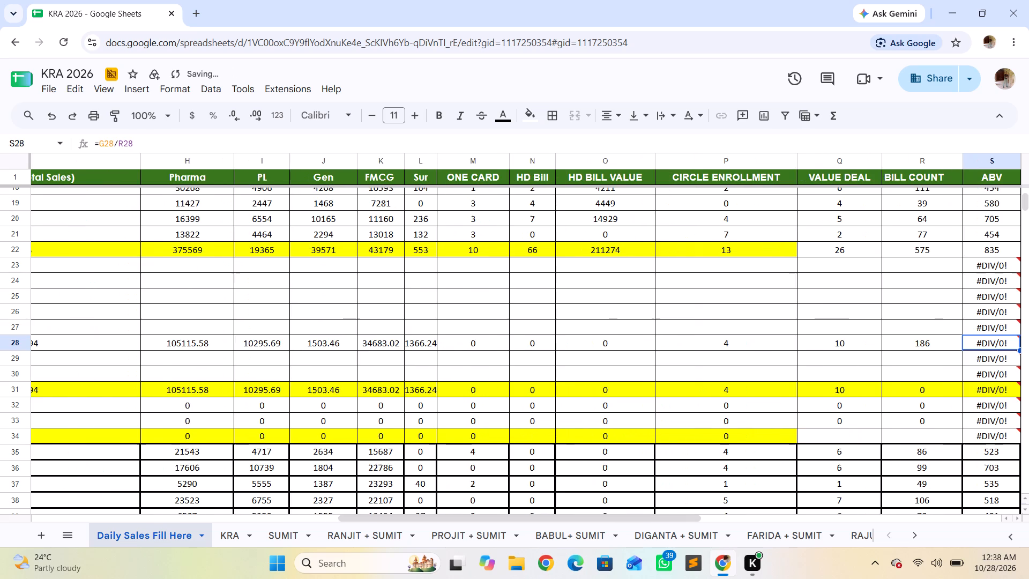
Enter 34683.02 as Offline FMCG and 0 as Online FMCG in the VIP Road store's row.
key("Right")
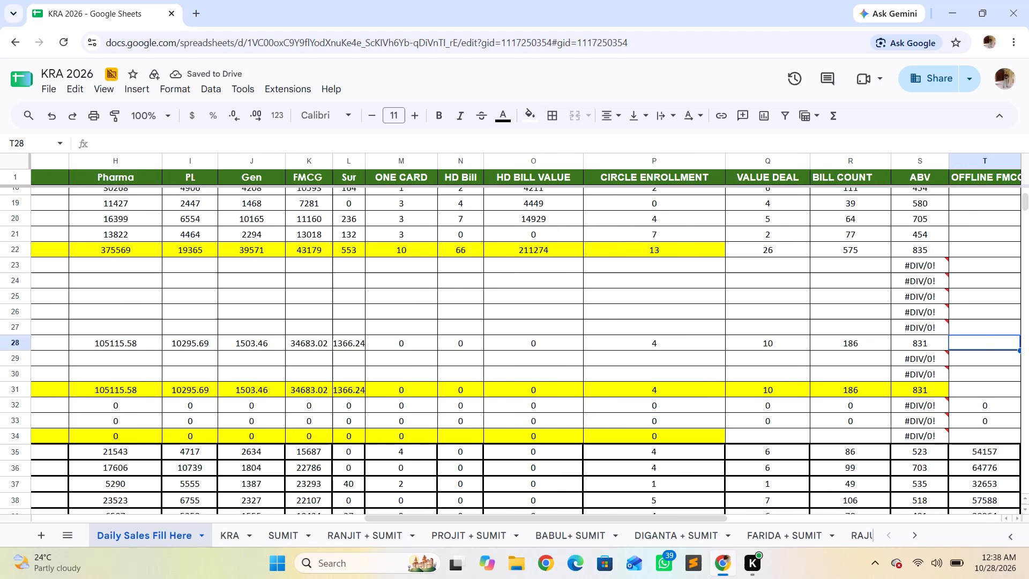
type("34683.02")
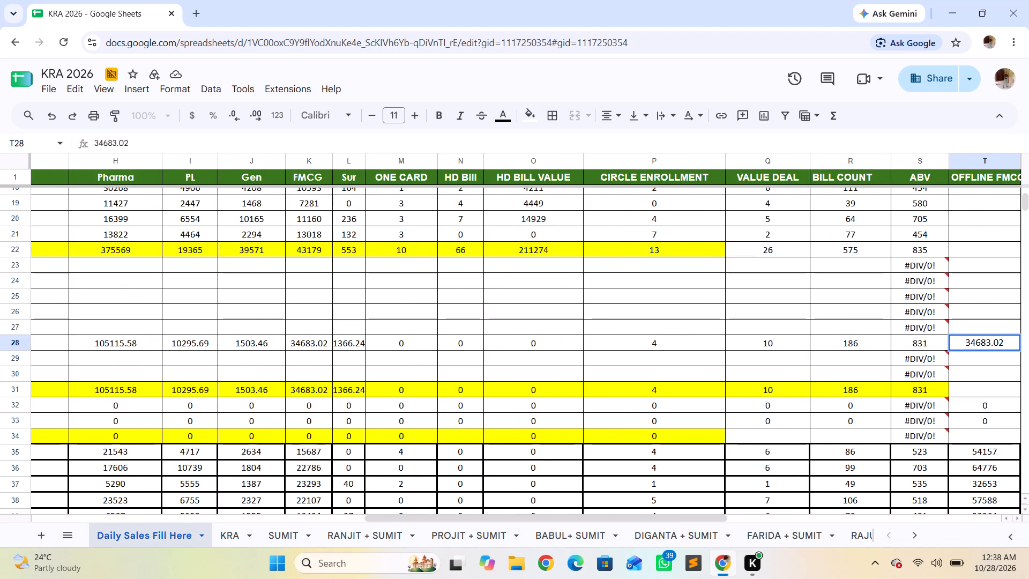
key("Right")
key("0")
key("Right")
Enter 48226.94 as Offline Sales for the Bamuni Maidan store in row 26.
key("Left")
key("Left")
key("Left")
key("Left")
key("Left")
key("Left")
key("Left")
key("Left")
key("Left")
key("Left")
key("Left")
key("Left")
key("Left")
key("Left")
key("Left")
key("Left")
key("Left")
key("Left")
key("Left")
key("Left")
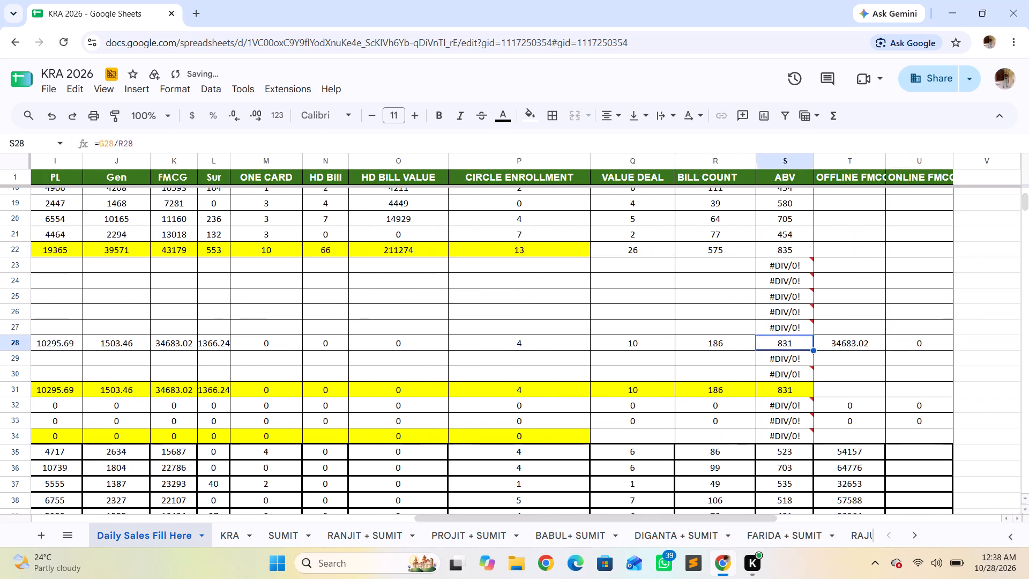
key("Right")
key("Right")
key("Right")
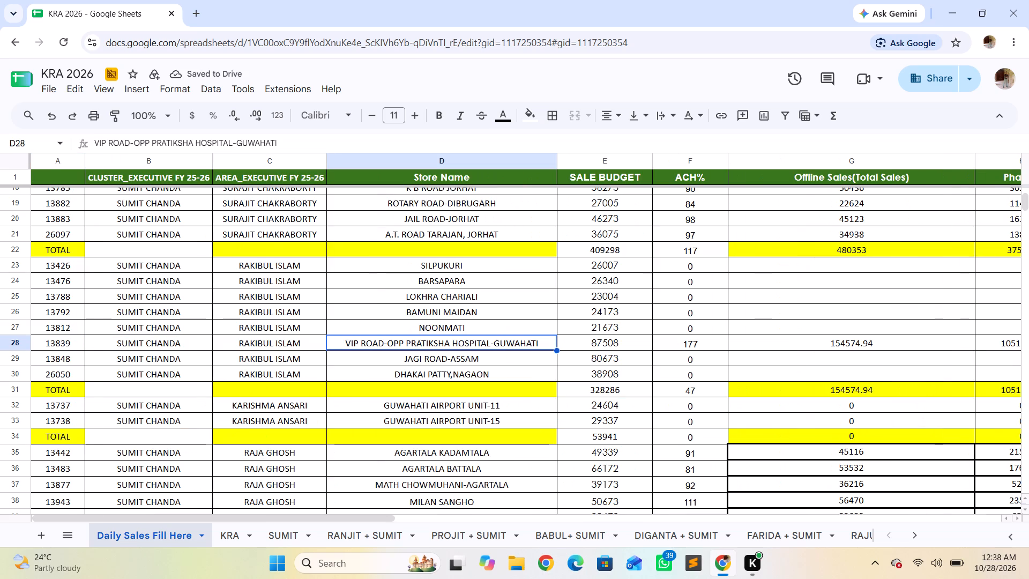
key("Up")
key("Up")
key("Right")
key("Right")
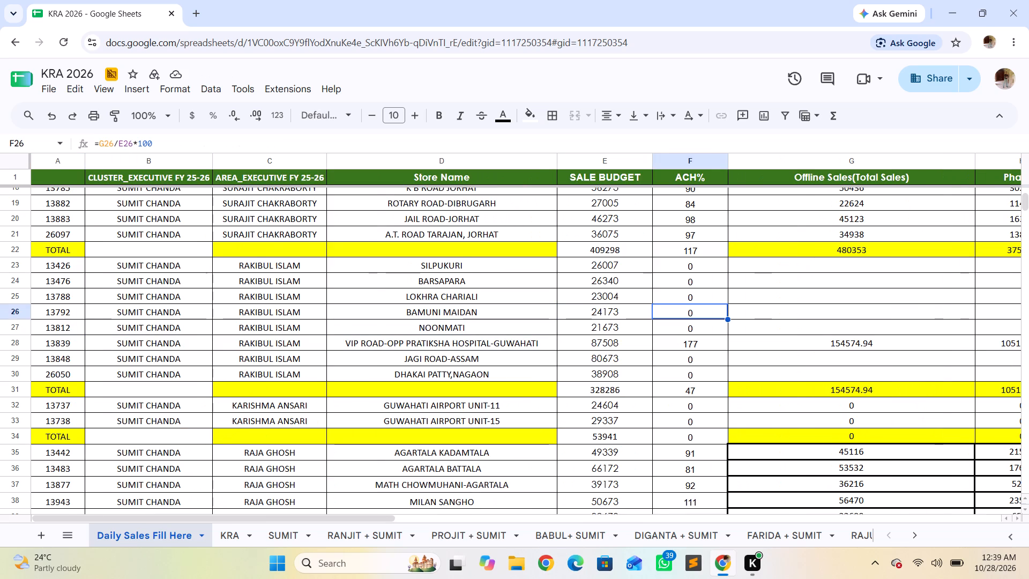
key("Right")
type("48226")
type(".94")
key("Right")
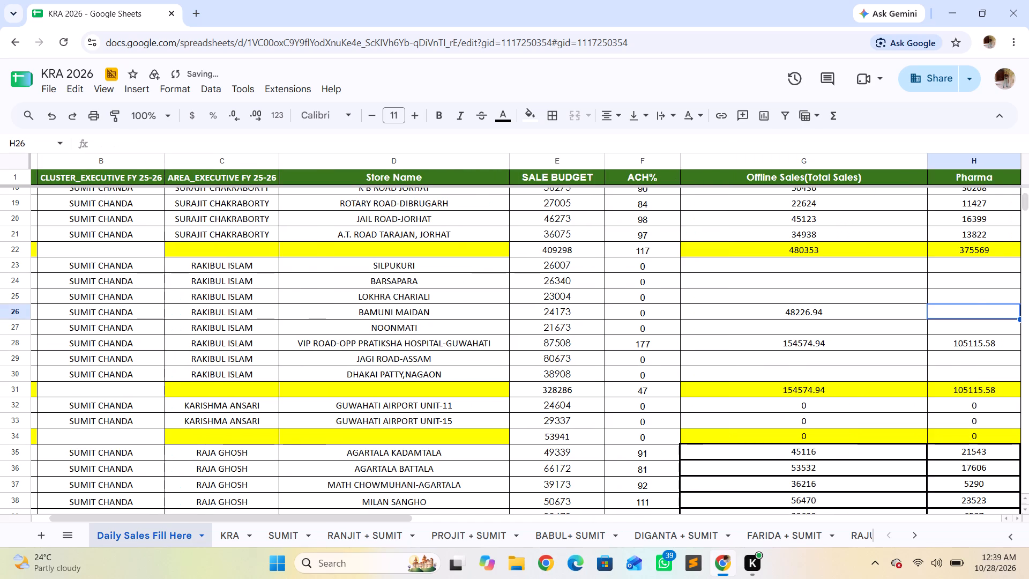
Enter 3712.23 as the Bamuni Maidan store's Pharma figure, and replace it with 31474.22.
type("3712.23")
key("Right")
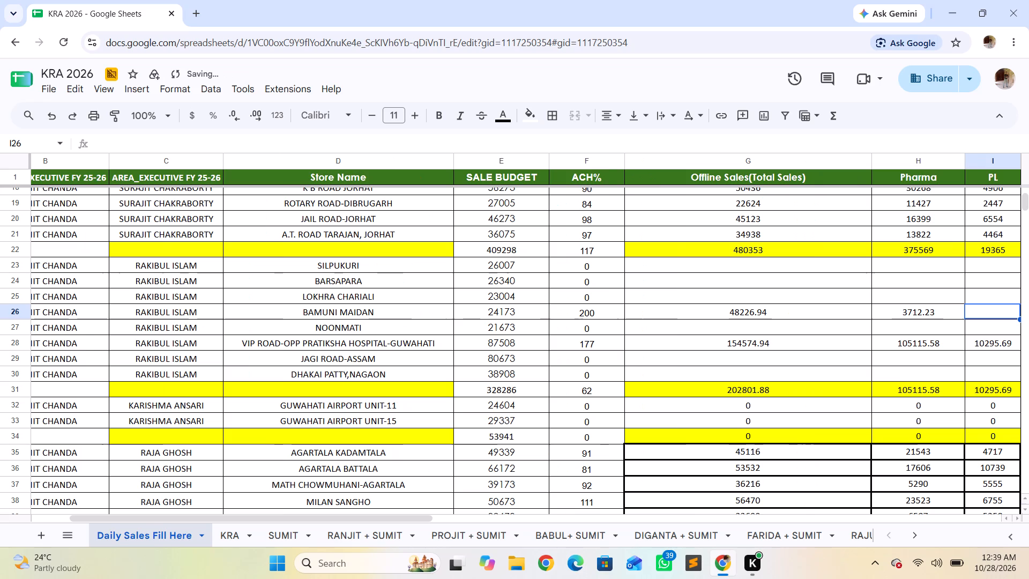
key("Left")
key("3")
key("1")
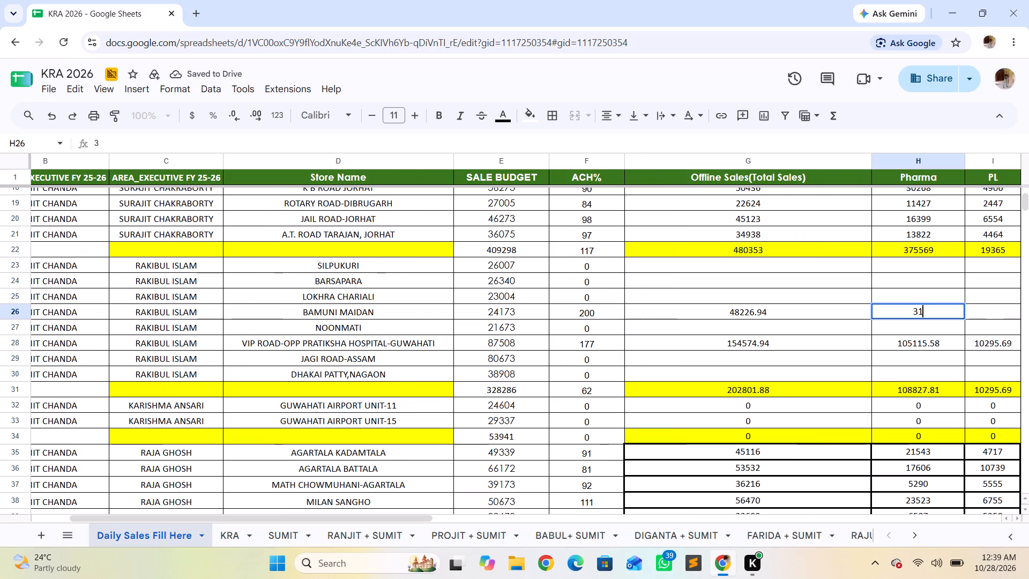
type("474.22")
key("Right")
Fill the Bamuni Maidan row with PL 3712.23, Gen 988.79, FMCG 11703.70 and Sur 50, copying the FMCG figure.
type("3712.23")
key("Right")
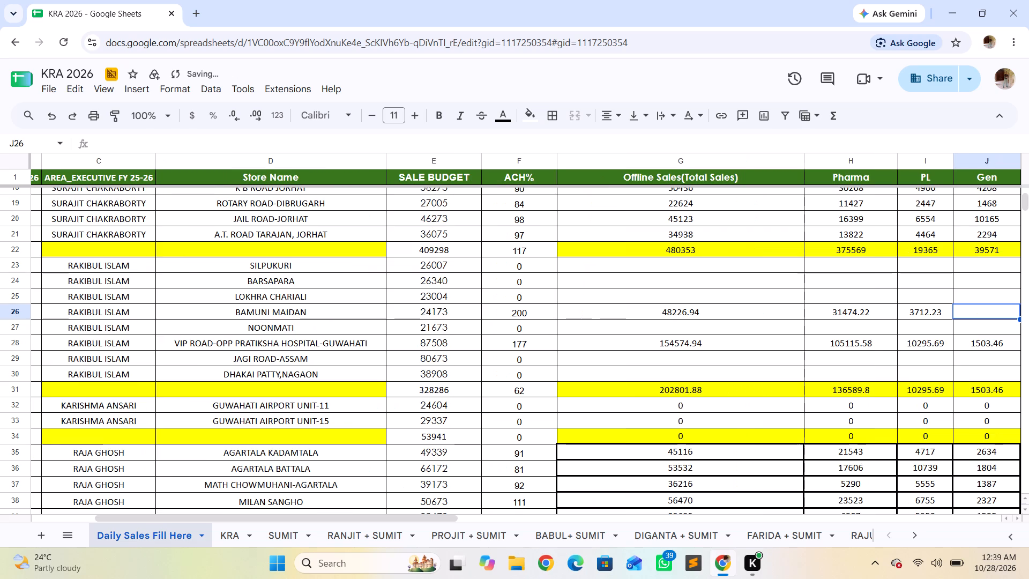
type("988")
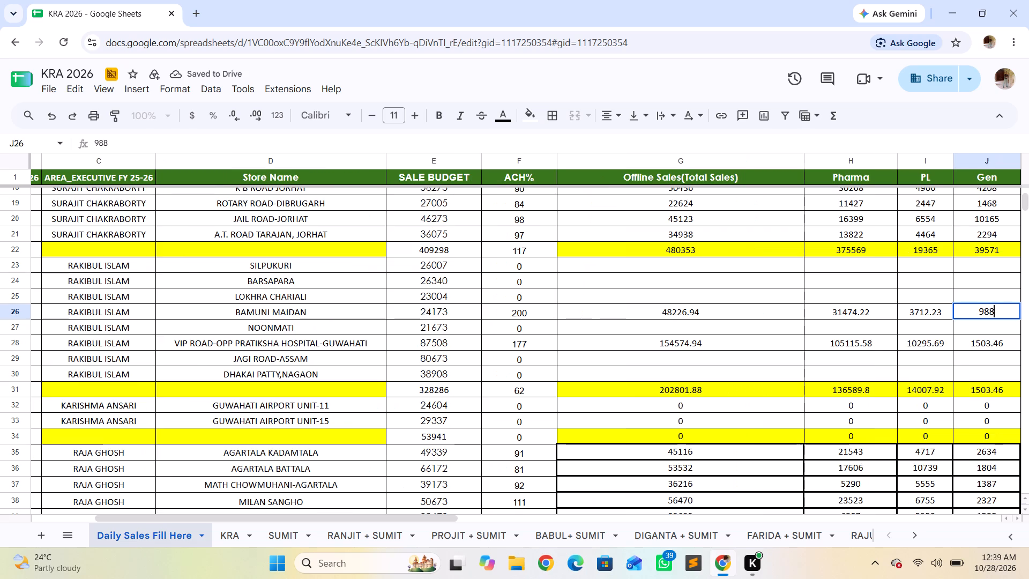
type(".79")
key("Right")
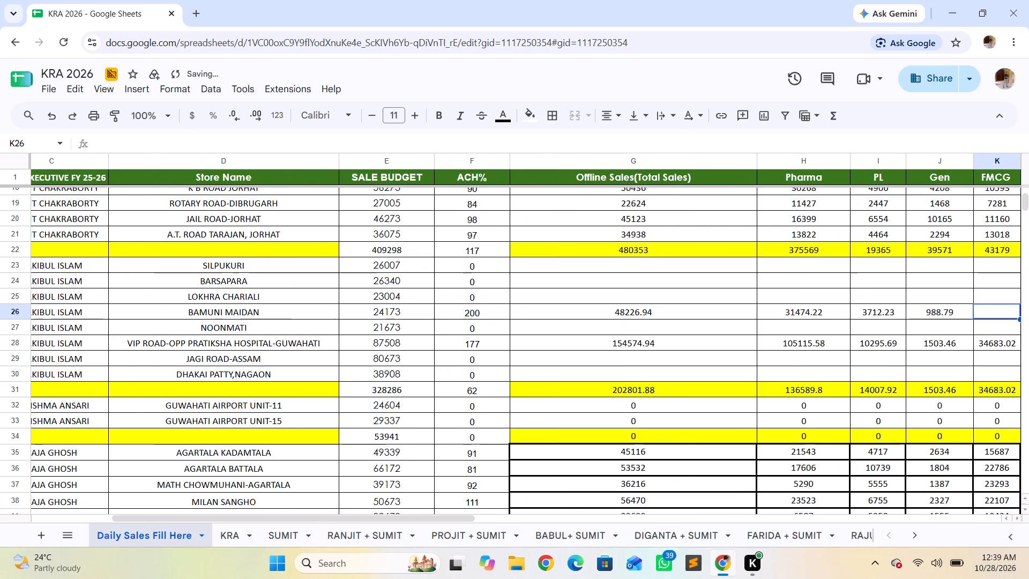
type("11703.70")
key("Right")
key("Left")
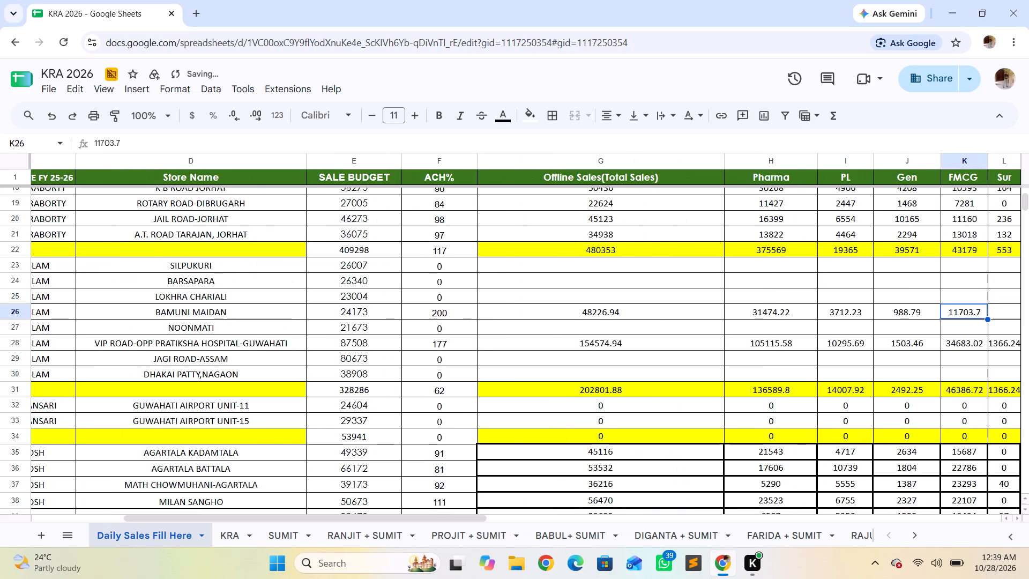
key("ctrl+c")
key("Right")
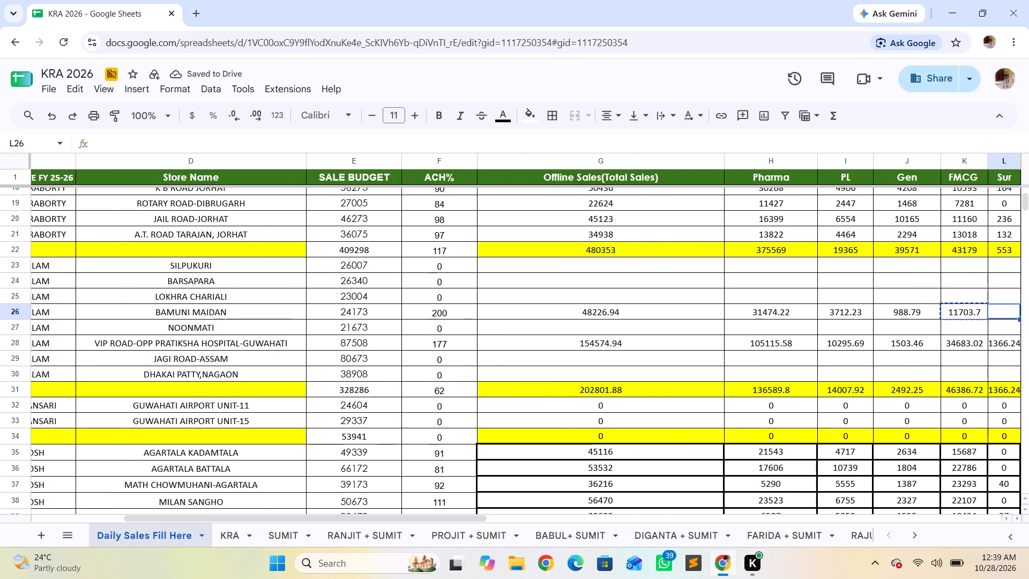
type("50")
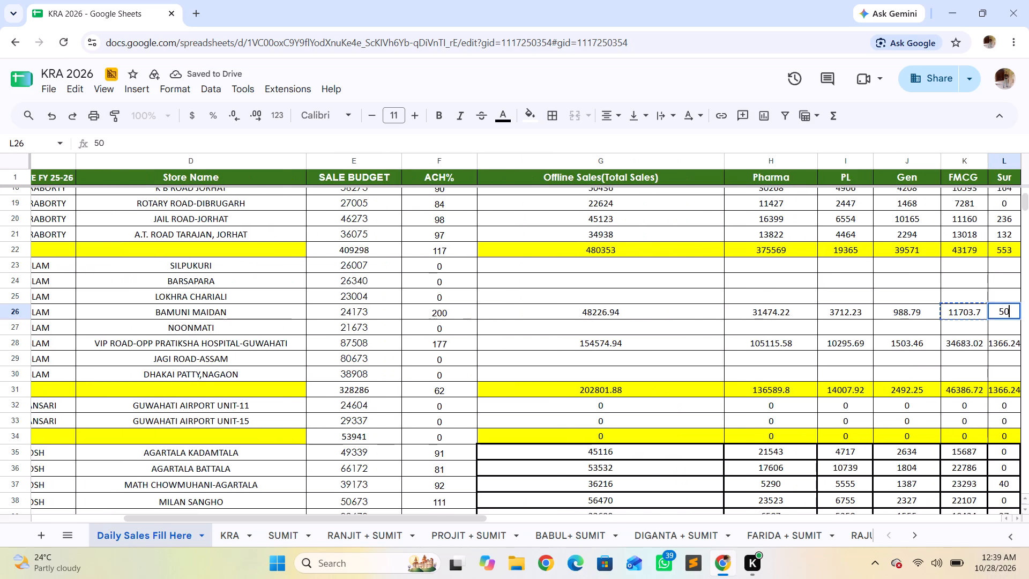
key("Right")
Fill the Bamuni Maidan store's One Card, HD Bill and HD Bill Value with 0, Circle Enrollment 2, Value Deal 16 and Bill Count 43.
key("0")
key("Right")
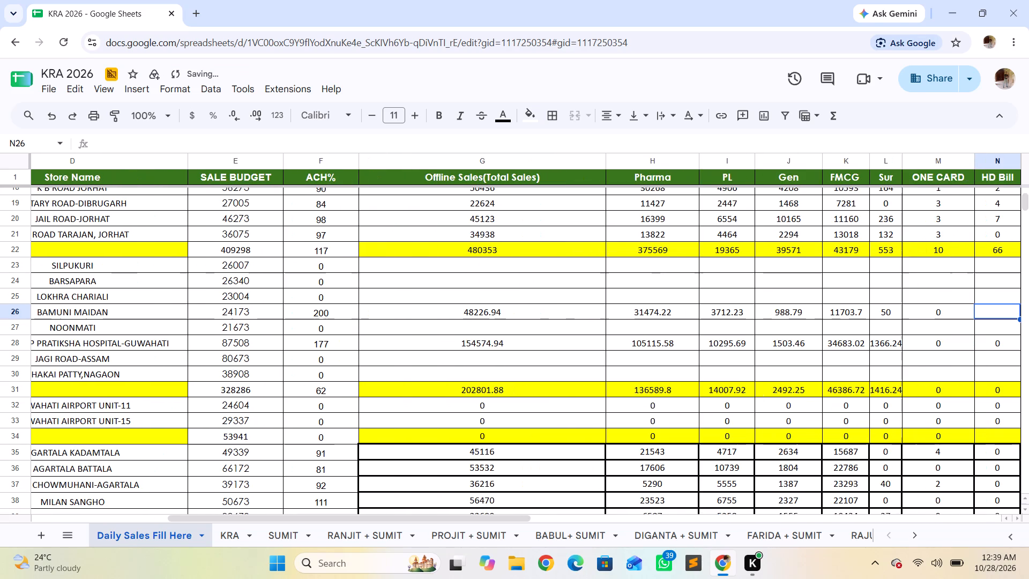
key("0")
key("Right")
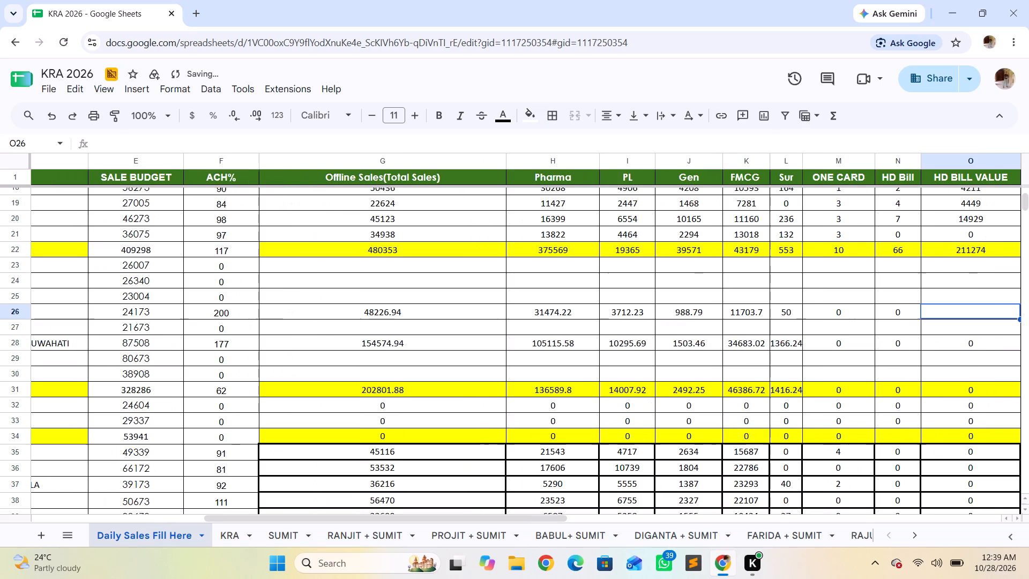
key("0")
key("Right")
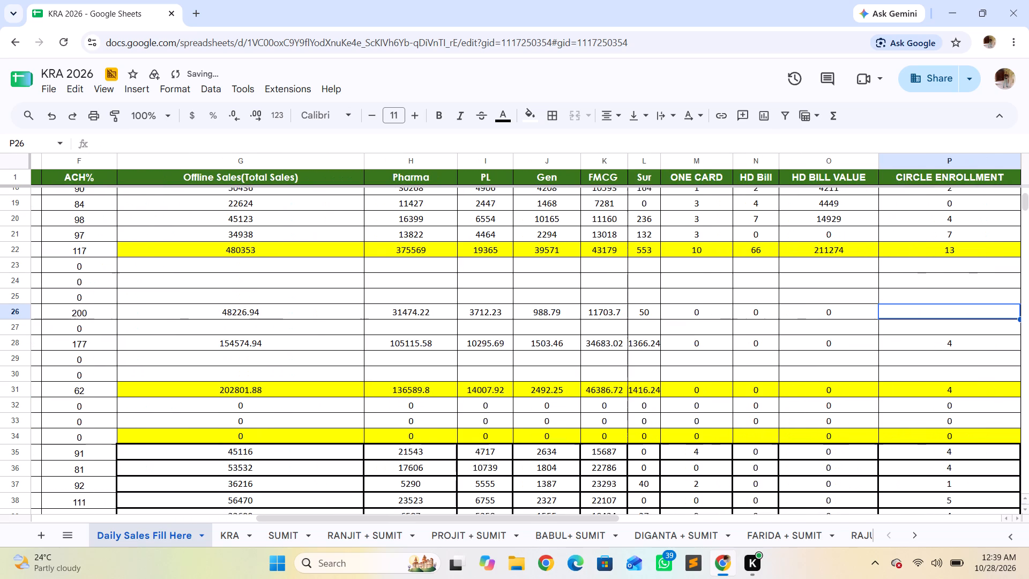
key("2")
key("Right")
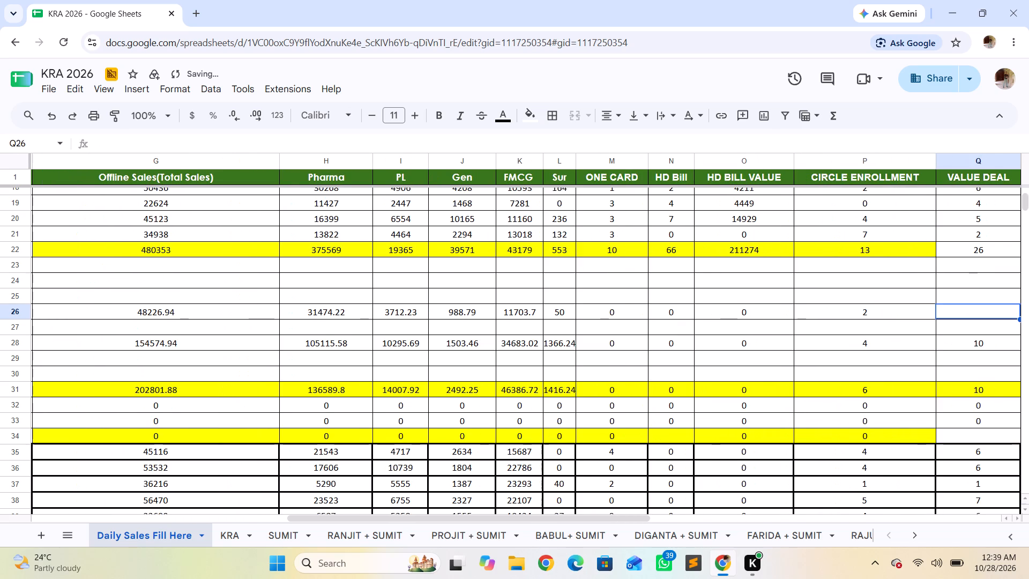
type("16")
key("Right")
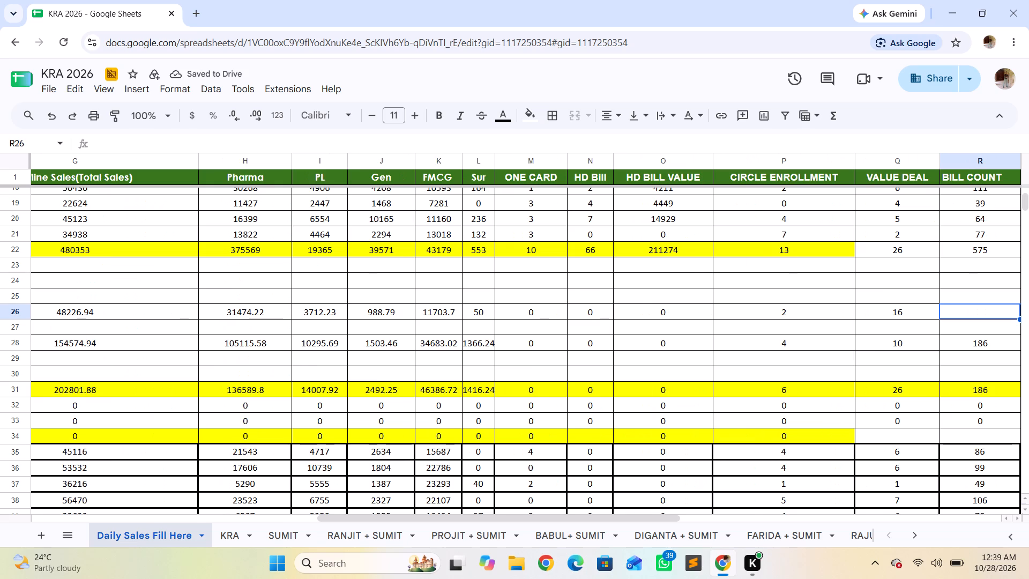
type("43")
key("Right")
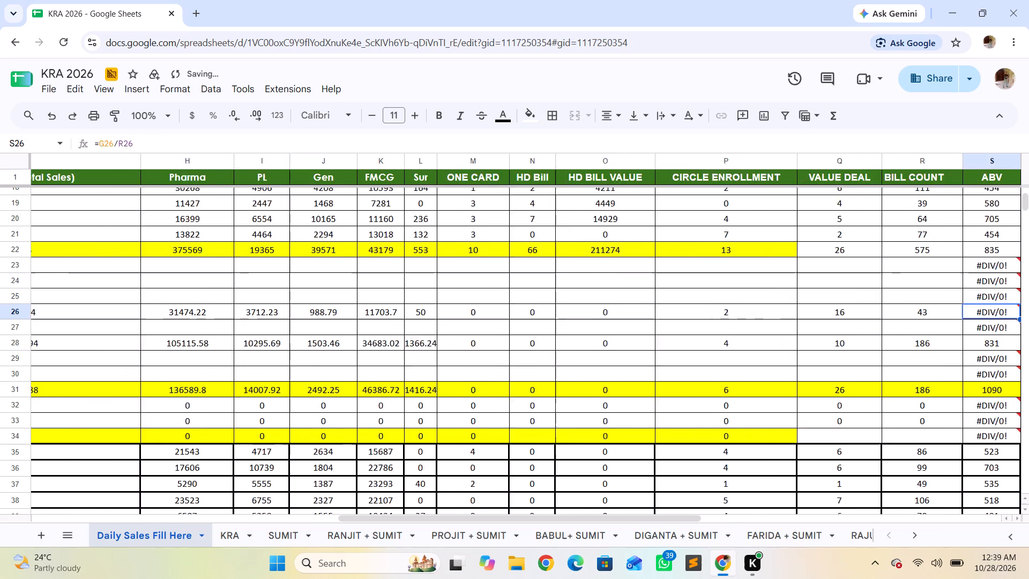
Paste the copied FMCG figure 11703.7 as Bamuni Maidan's Offline FMCG, and enter 0 as Online FMCG.
key("Right")
key("ctrl+v")
key("Right")
key("0")
key("Right")
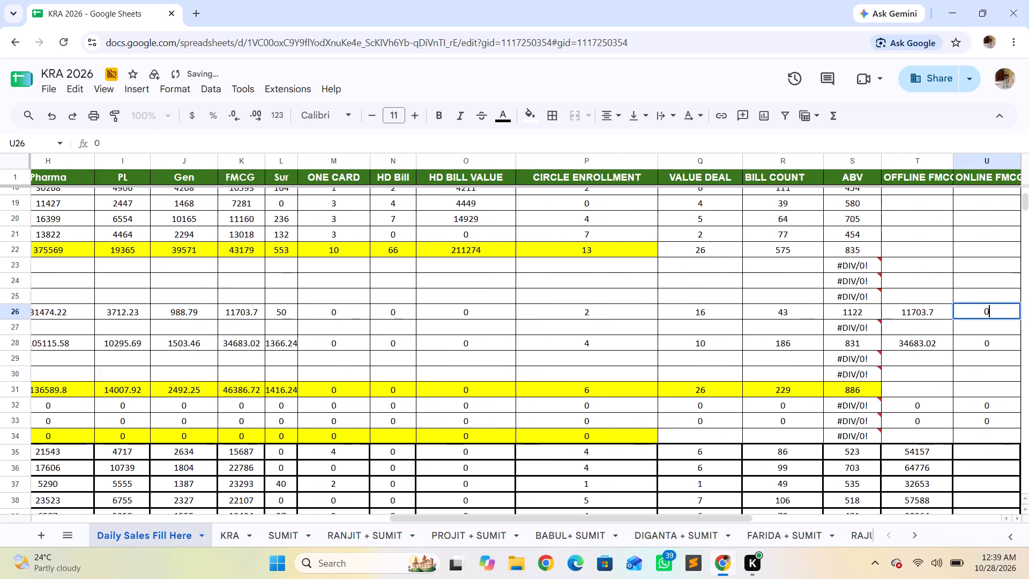
Enter 11643 as Offline Sales for the Noonmati store in row 27.
key("Left")
key("Left")
key("Left")
key("Left")
key("Left")
key("Left")
key("Left")
key("Left")
key("Left")
key("Left")
key("Left")
key("Left")
key("Left")
key("Left")
key("Left")
key("Left")
key("Left")
key("Left")
key("Left")
key("Left")
key("Right")
key("Right")
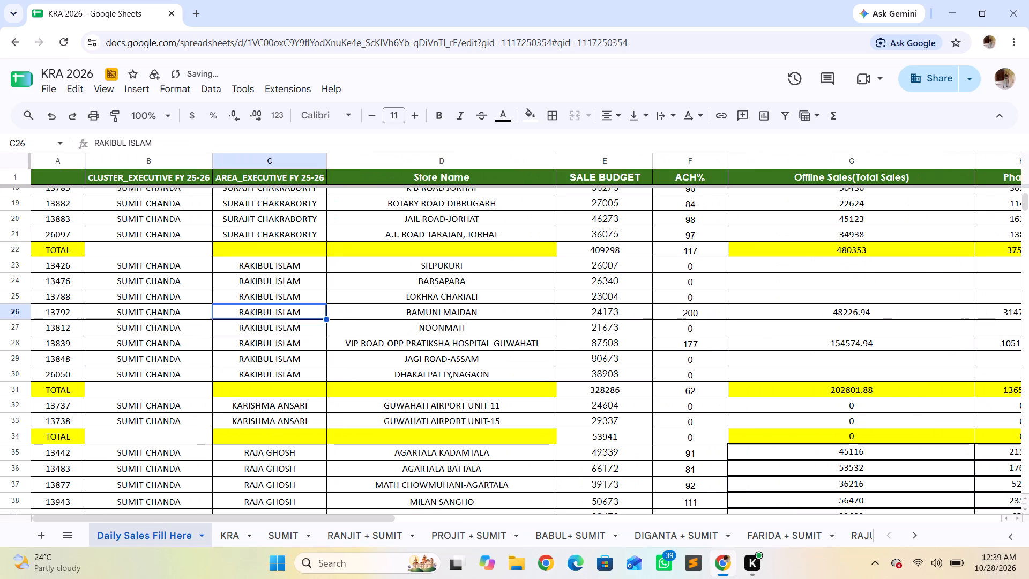
key("Right")
key("Down")
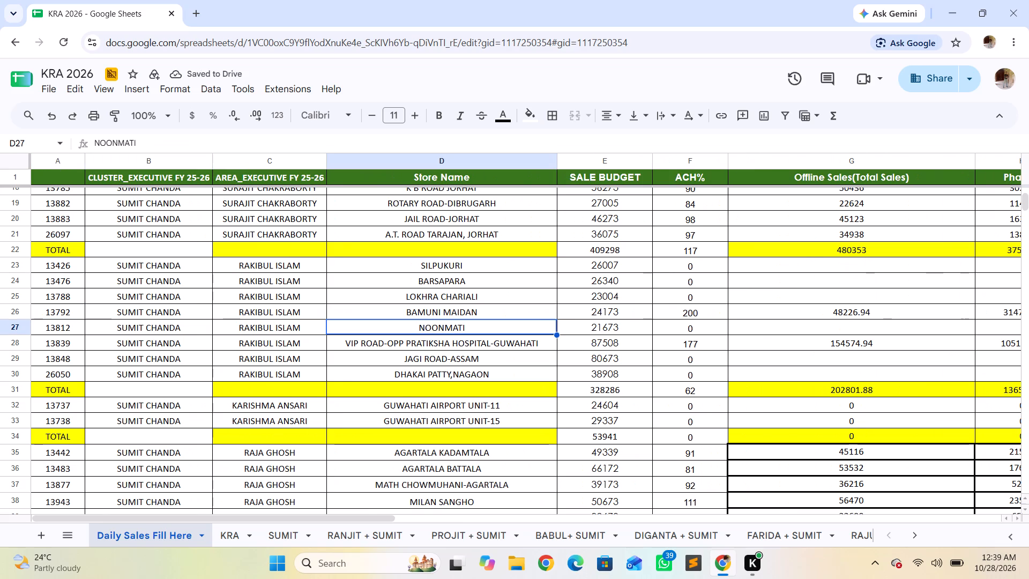
key("Right")
key("Right")
key("Right")
type("11643")
key("Right")
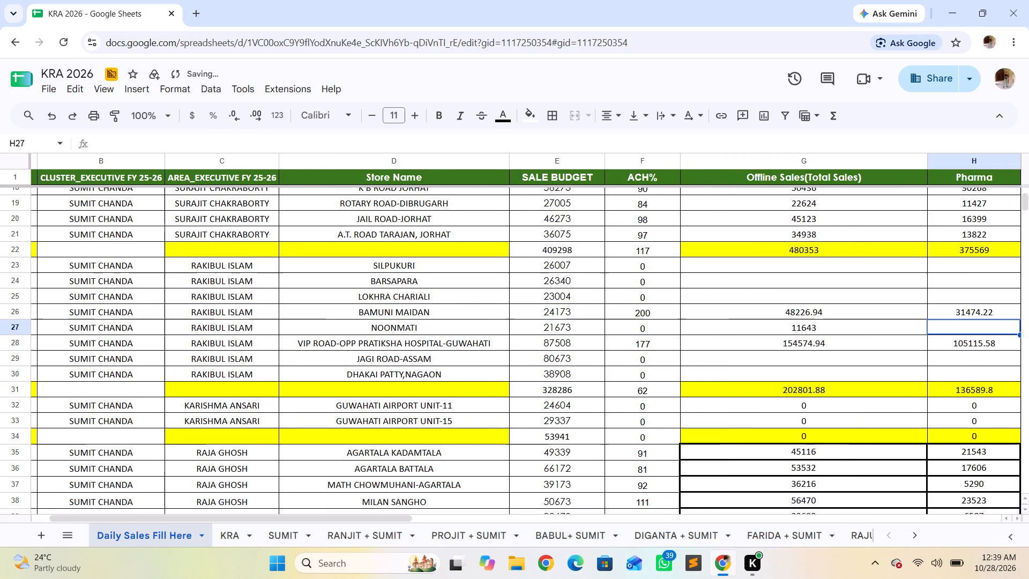
Fill the Noonmati row with Pharma 4325.09, PL 1278.15, Gen 642.06, FMCG 4952.98 and Sur 10.06, copying the FMCG figure.
type("4325.09")
key("Right")
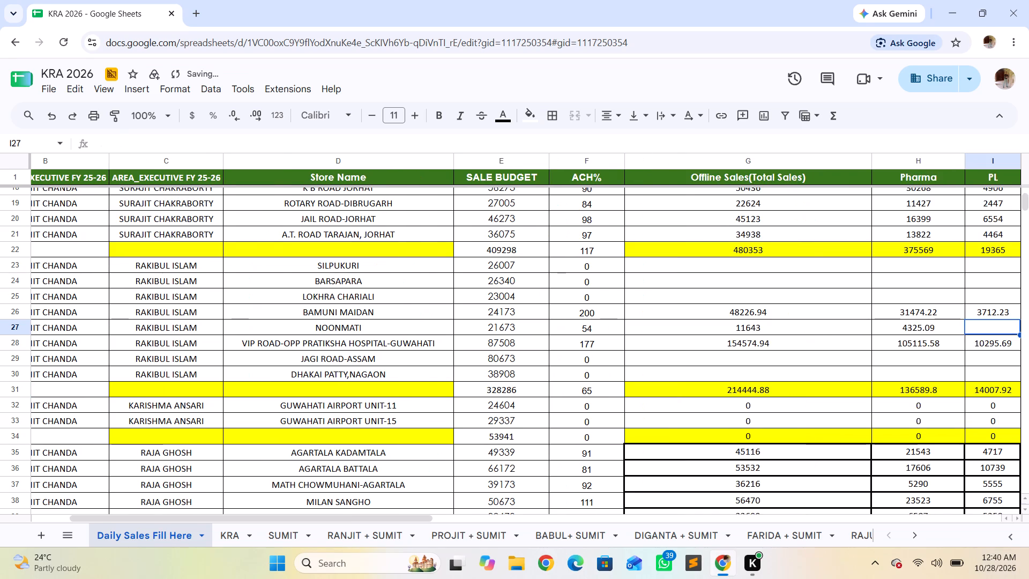
type("1278.15")
key("Right")
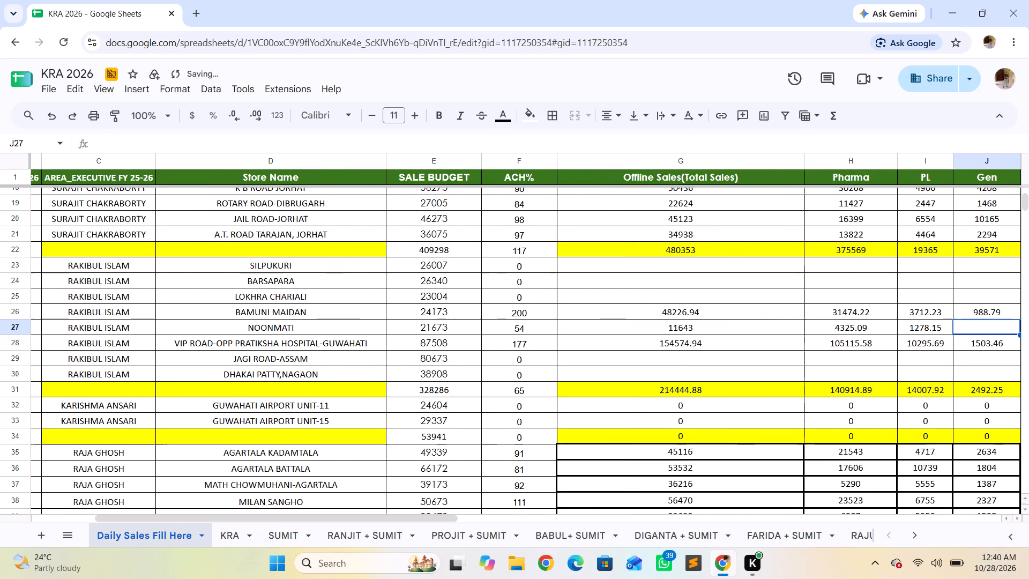
type("642.06")
key("Right")
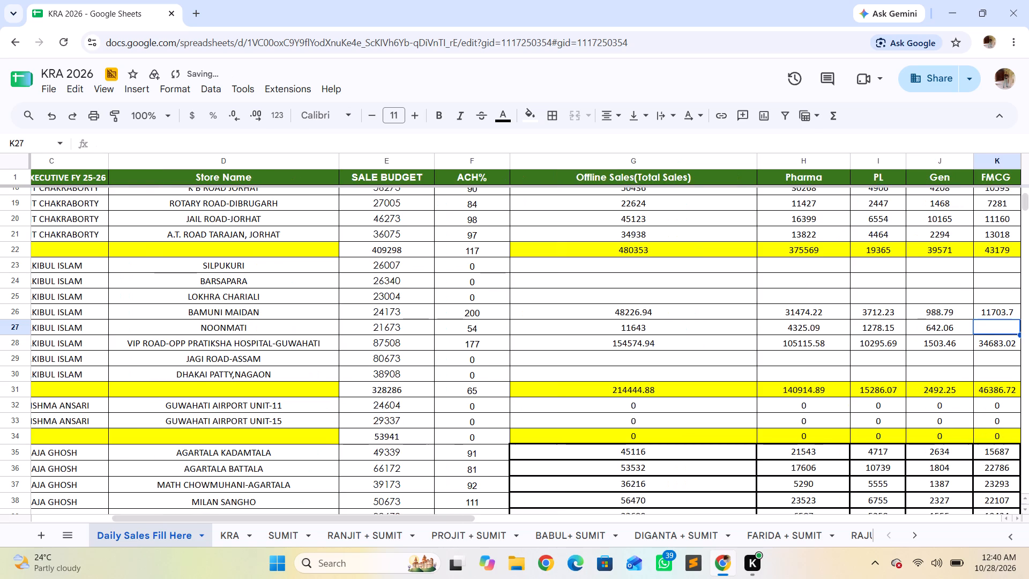
type("4952.98")
key("Right")
key("Left")
key("ctrl+c")
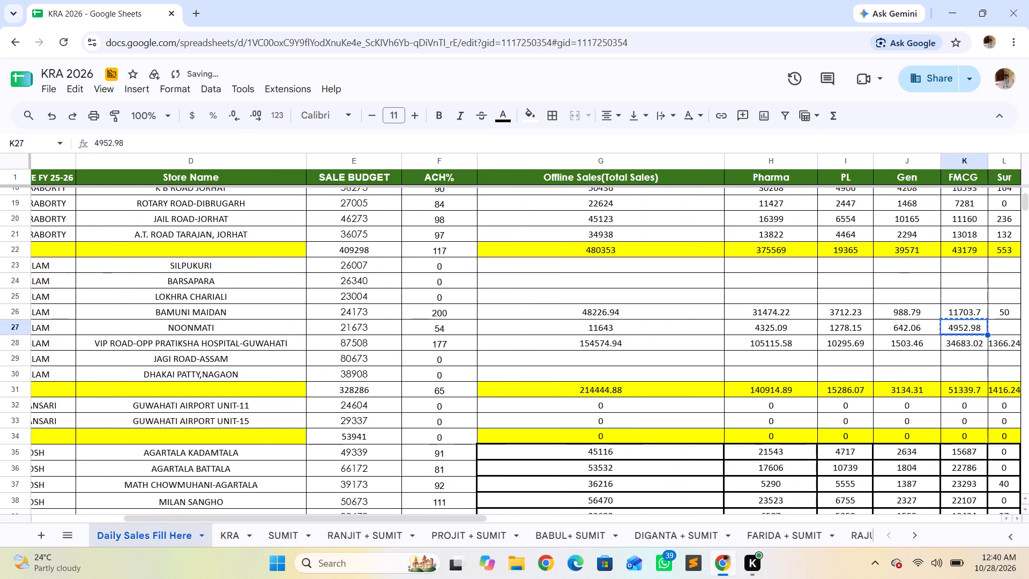
key("Right")
type("10.06")
key("Right")
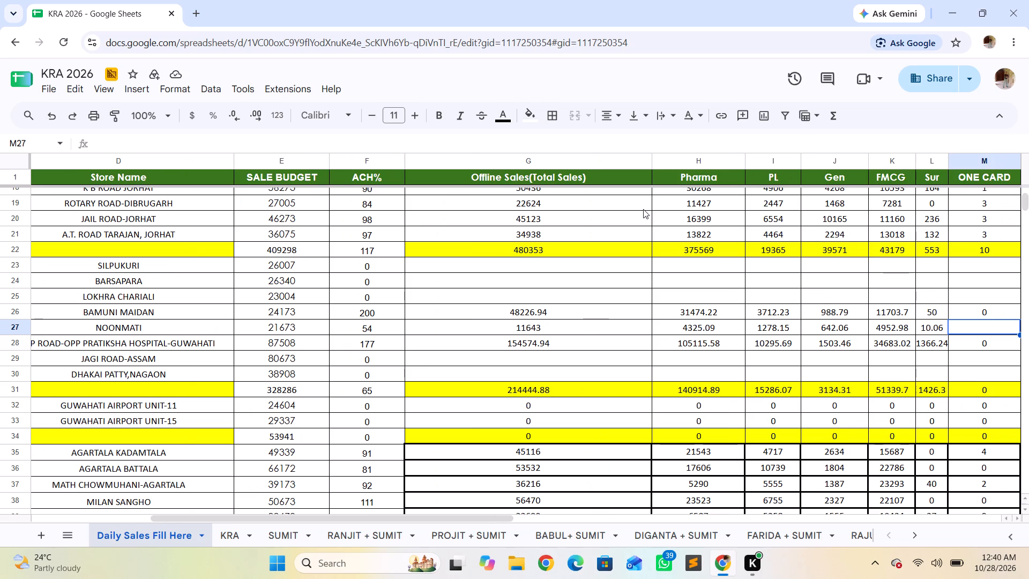
Fill the Noonmati store's One Card, HD Bill, HD Bill Value and Circle Enrollment with 0, Value Deal 6 and Bill Count 33.
key("0")
key("Right")
key("0")
key("Right")
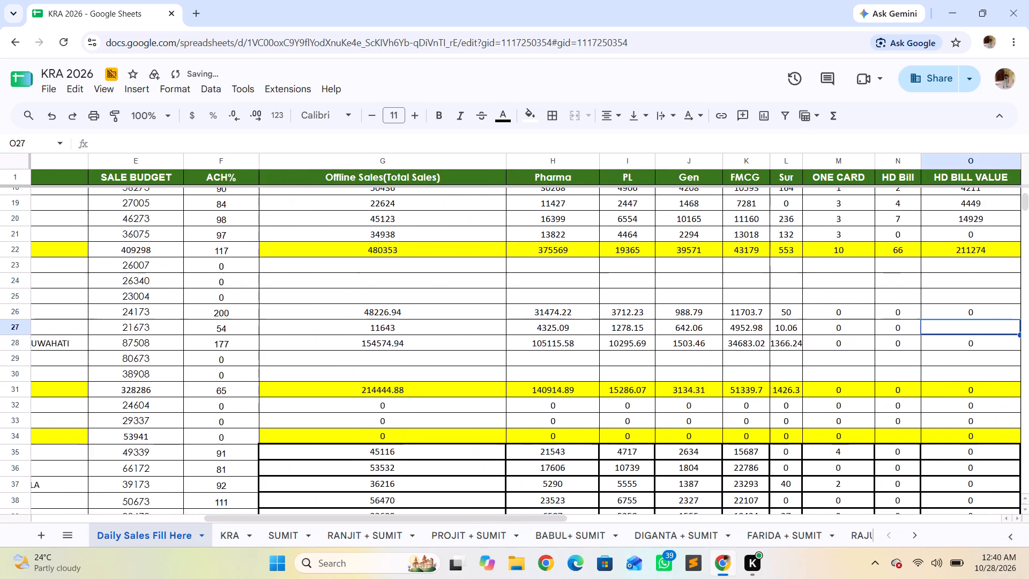
key("0")
key("Right")
key("0")
key("Right")
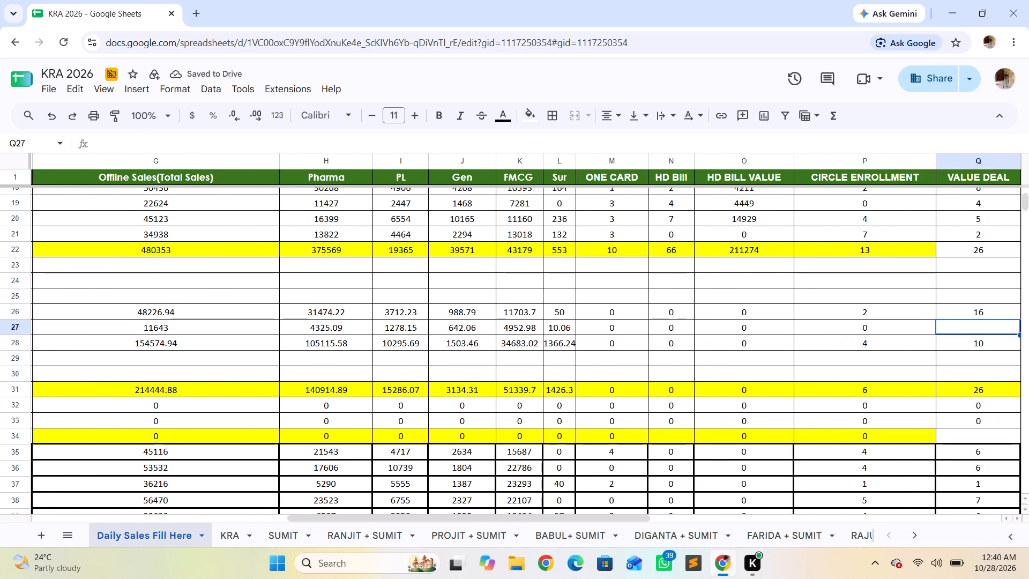
key("6")
key("Right")
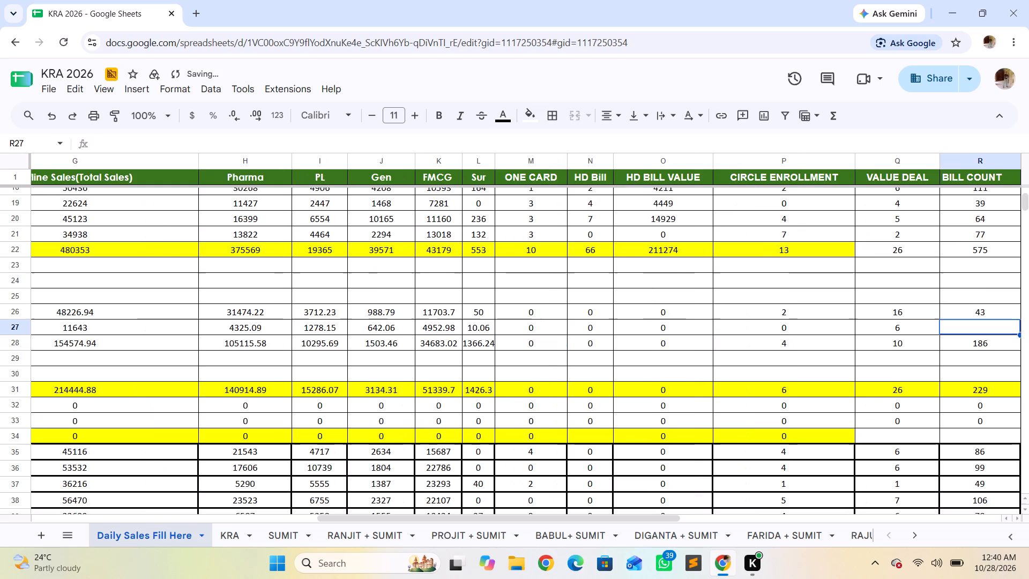
type("33")
key("Right")
Paste the copied FMCG figure 4952.98 as Noonmati's Offline FMCG, and enter 0 as Online FMCG.
key("Right")
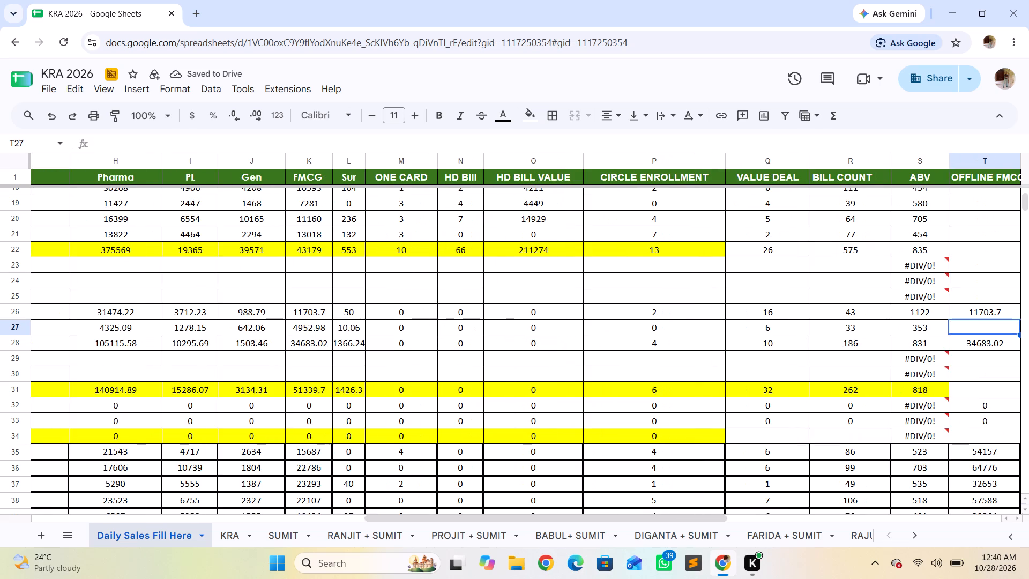
key("ctrl+v")
key("Right")
key("0")
key("Right")
Enter 17426.50 as Offline Sales for the Lokhra Chariali store in row 25.
key("Left")
key("Left")
key("Left")
key("Left")
key("Left")
key("Left")
key("Left")
key("Left")
key("Left")
key("Left")
key("Left")
key("Left")
key("Left")
key("Left")
key("Left")
key("Left")
key("Left")
key("Left")
key("Left")
key("Left")
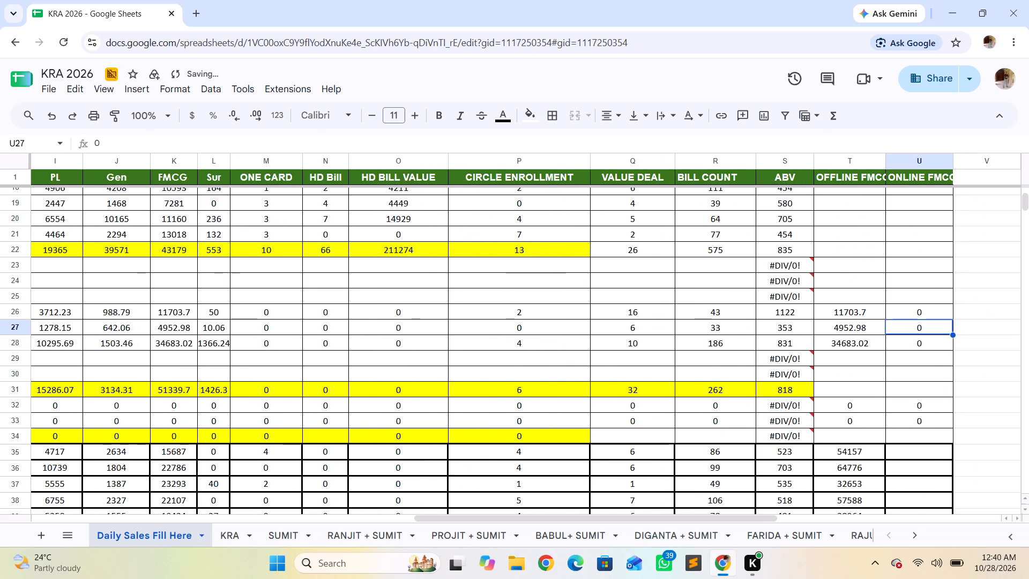
key("Right")
key("Right")
key("Right")
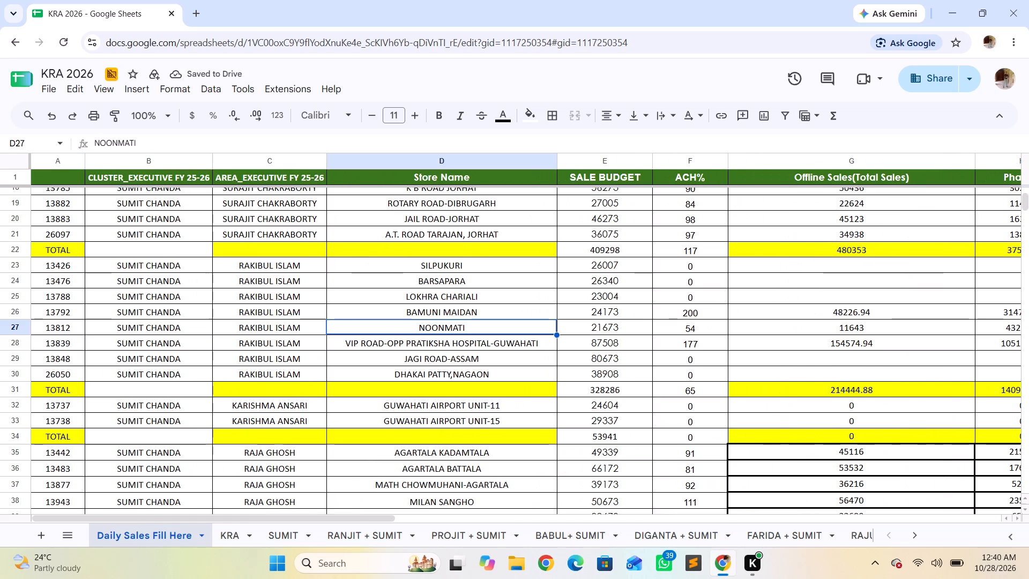
key("Up")
key("Up")
key("Right")
key("Right")
key("Right")
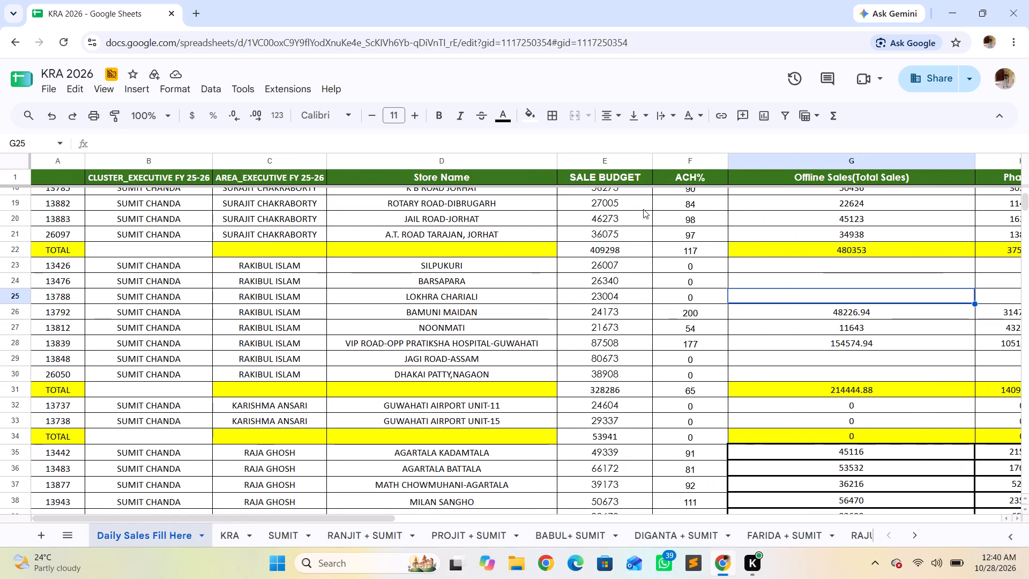
type("13")
type("497")
key("Right")
key("Left")
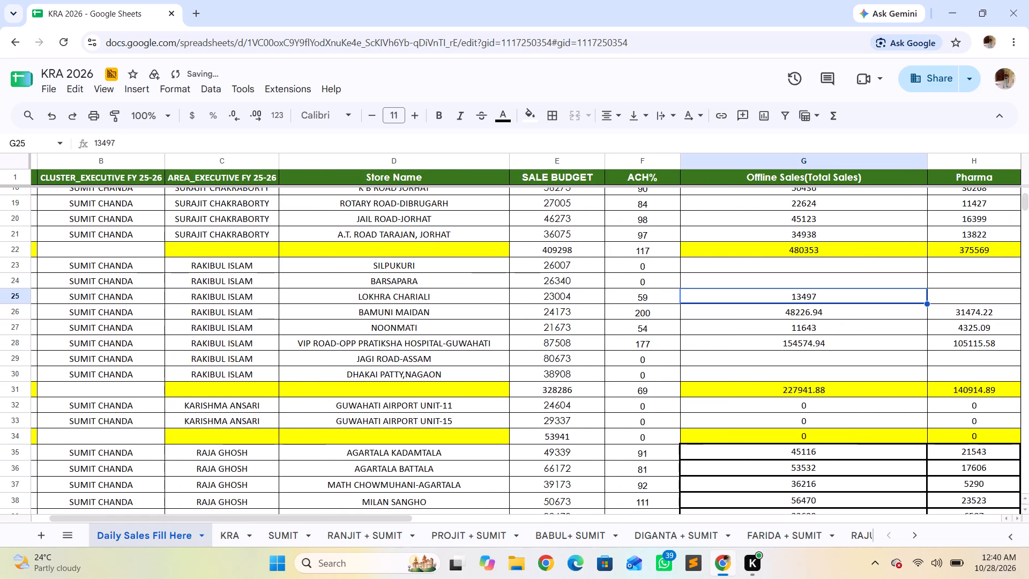
type("174")
type("26.50")
key("Right")
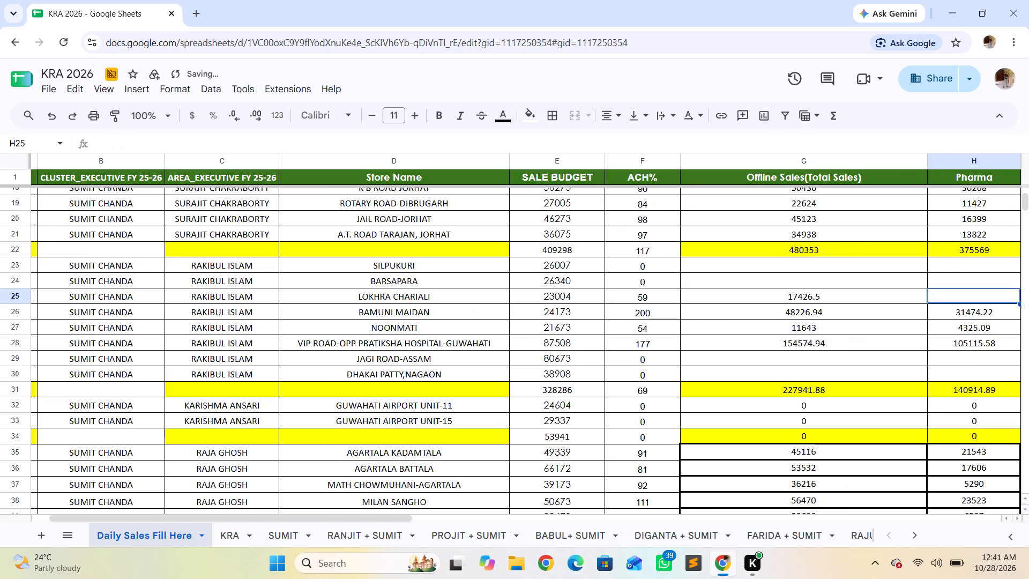
Fill the Lokhra Chariali row with Pharma 7478.66, PL 3214.99, Gen 1049.02, FMCG 4278.54 and Sur 1256.38, copying the FMCG figure.
key("1")
key("BackSpace")
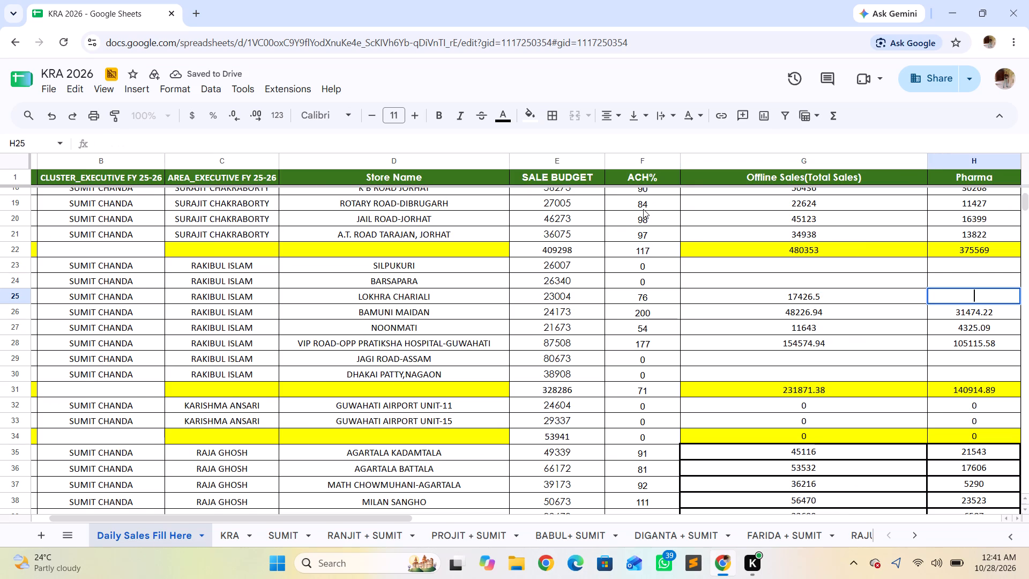
type("7478.66")
key("Right")
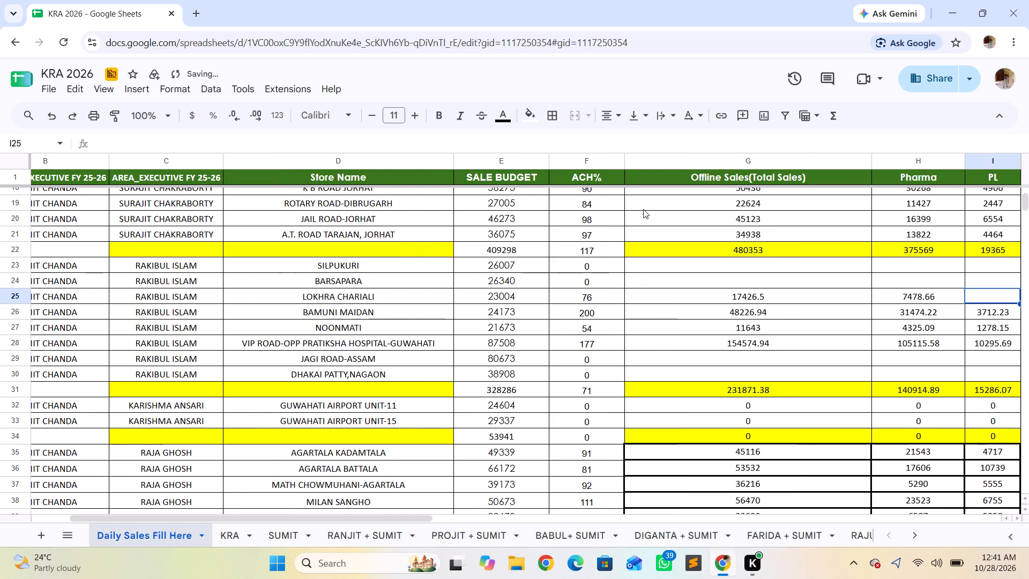
type("3214.99")
key("Right")
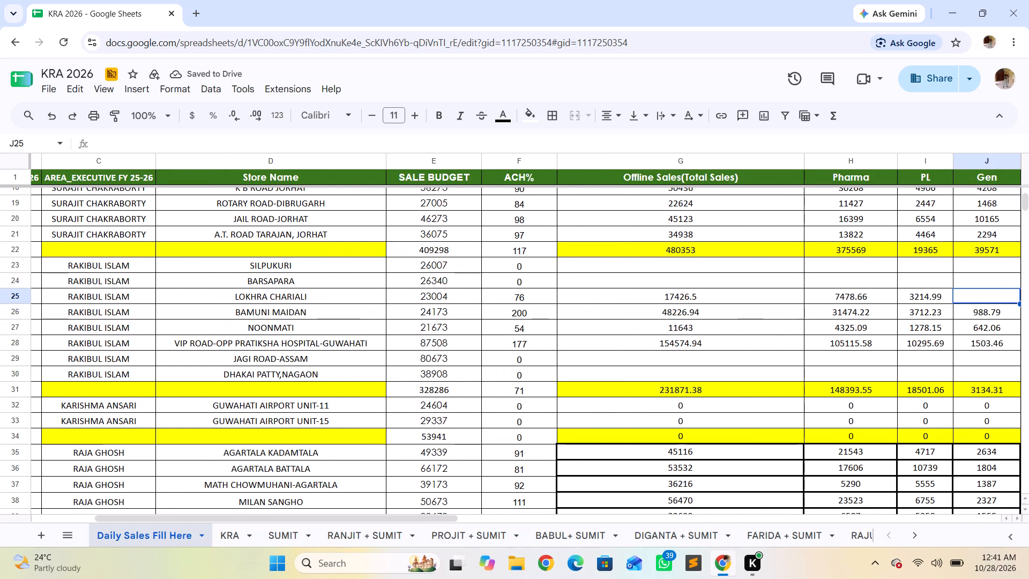
type("1049.02")
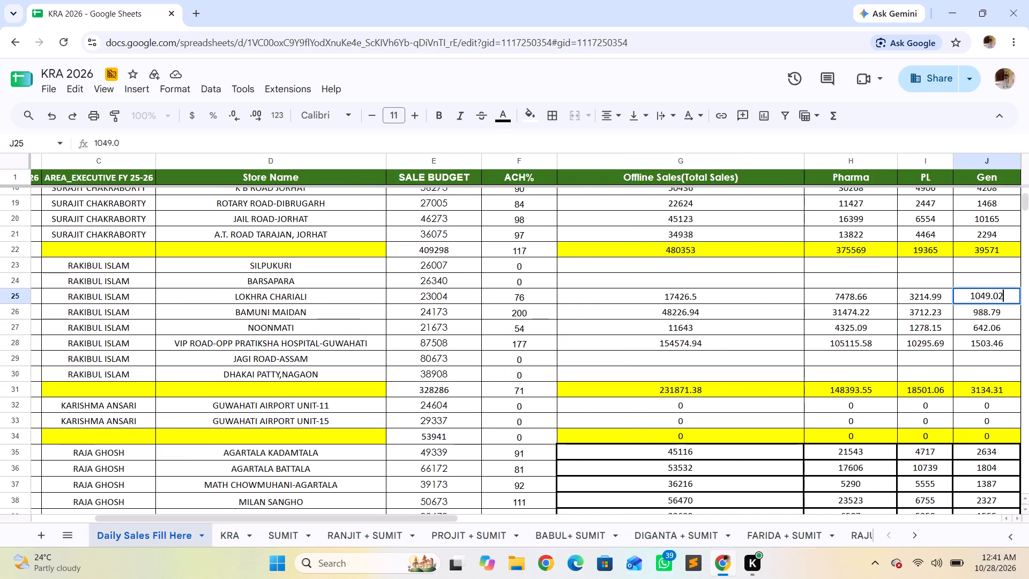
key("Right")
type("4278.54")
key("Right")
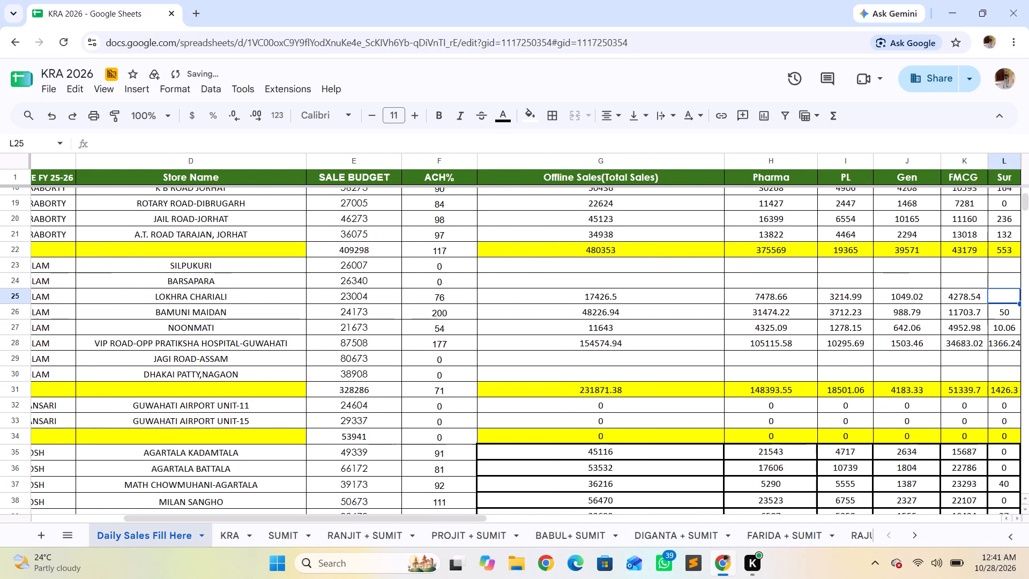
key("Left")
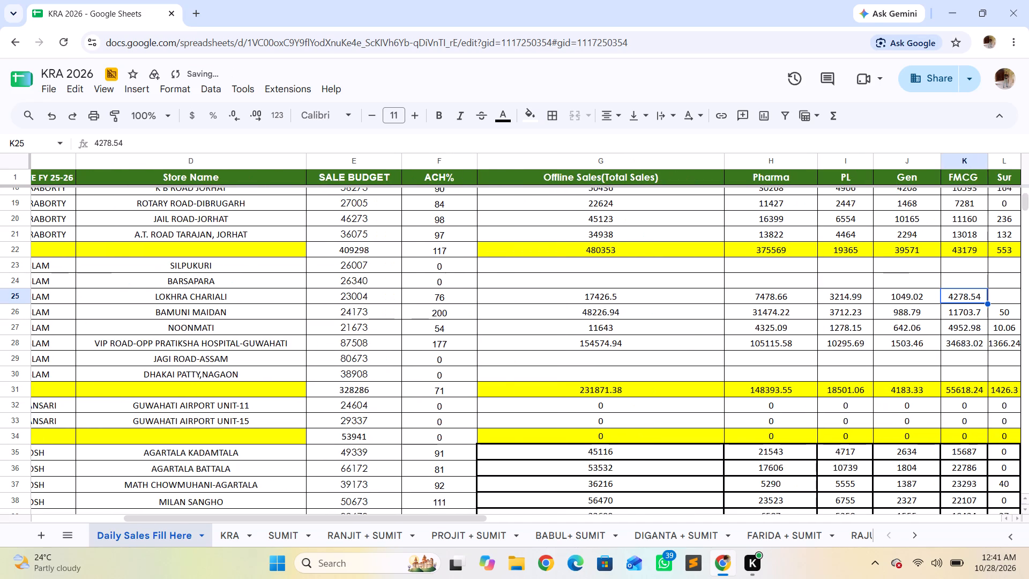
key("ctrl+c")
key("Right")
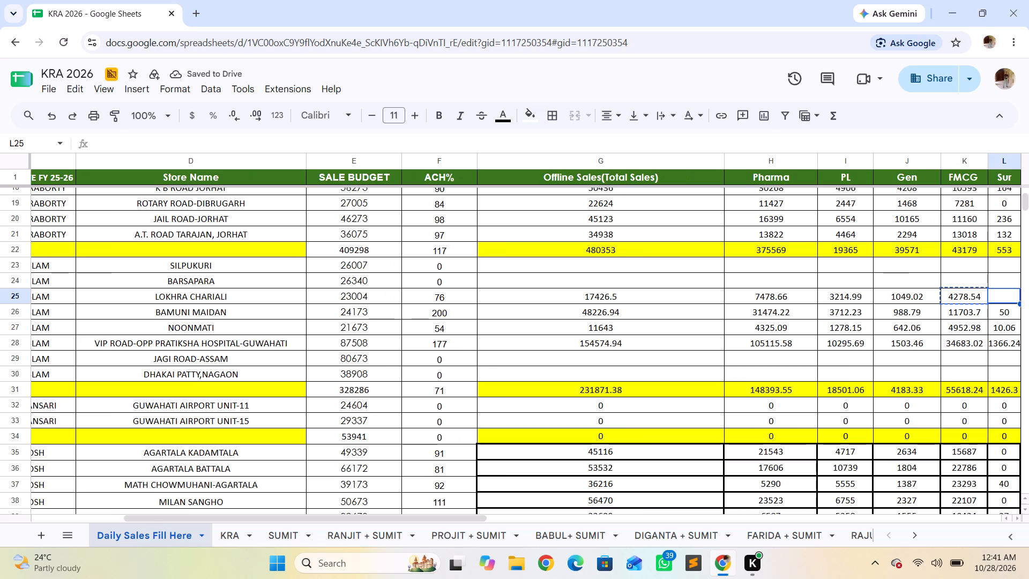
type("1256.38")
key("Right")
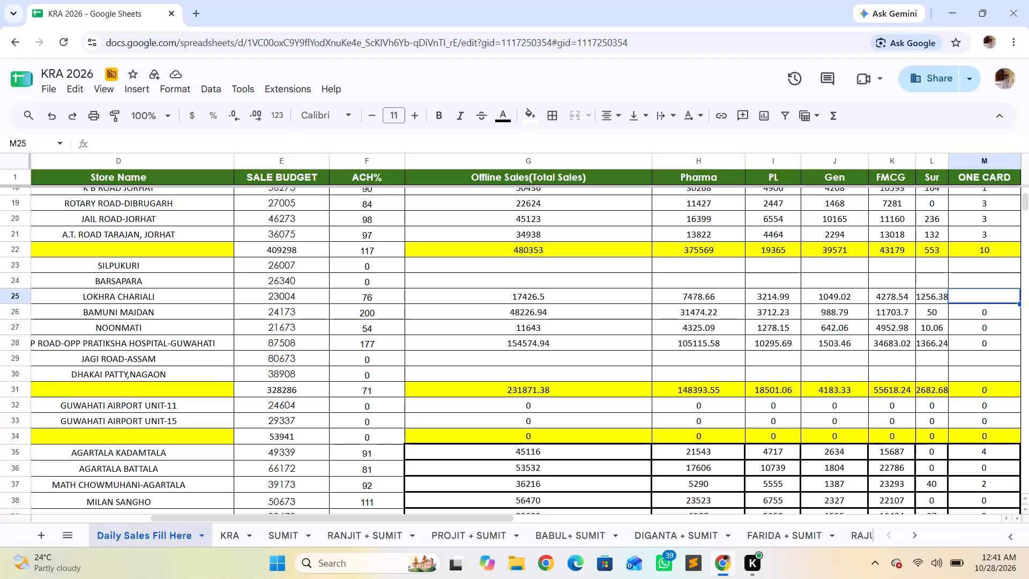
Fill Lokhra Chariali's One Card and HD Bill with 2, HD Bill Value 3879.49, Circle Enrollment 1, Value Deal 5 and Bill Count 39.
key("2")
key("Right")
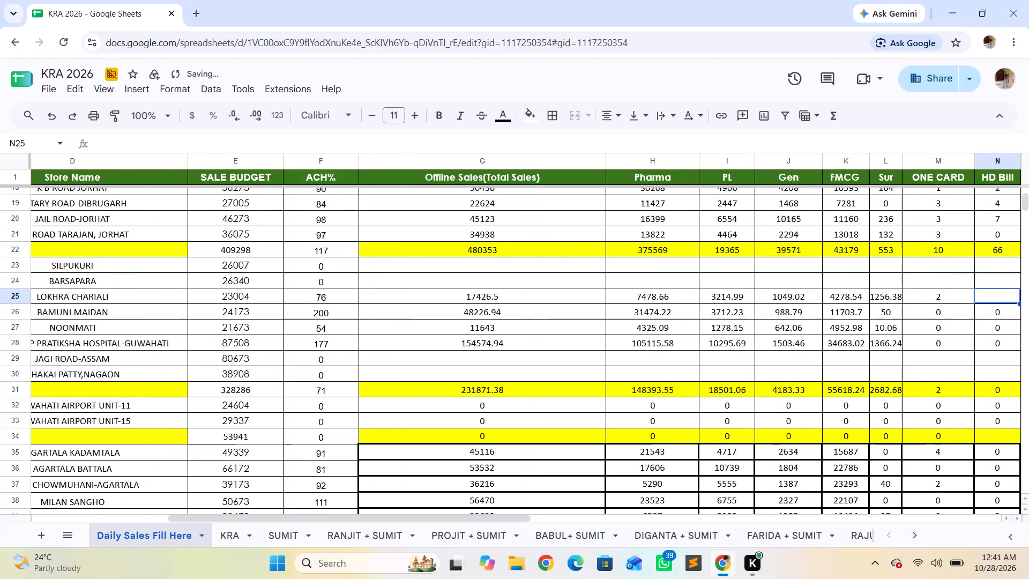
key("2")
key("Right")
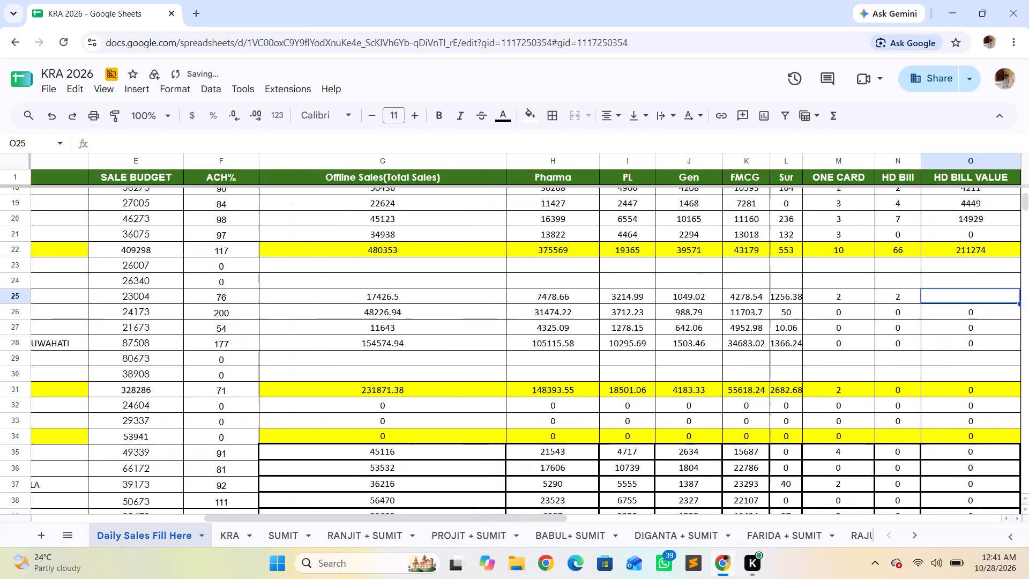
type("3879.49")
key("Right")
key("1")
key("Right")
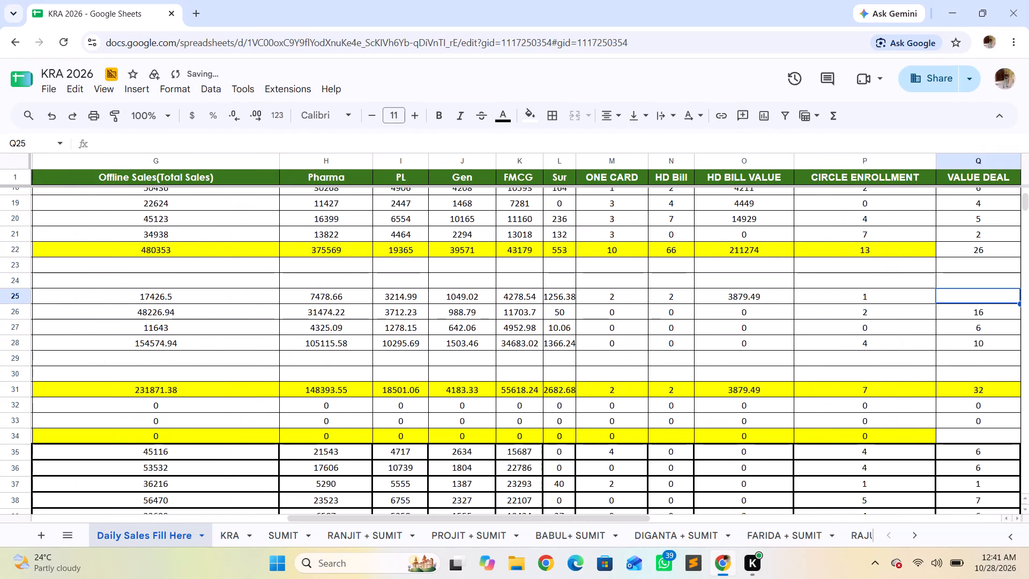
key("5")
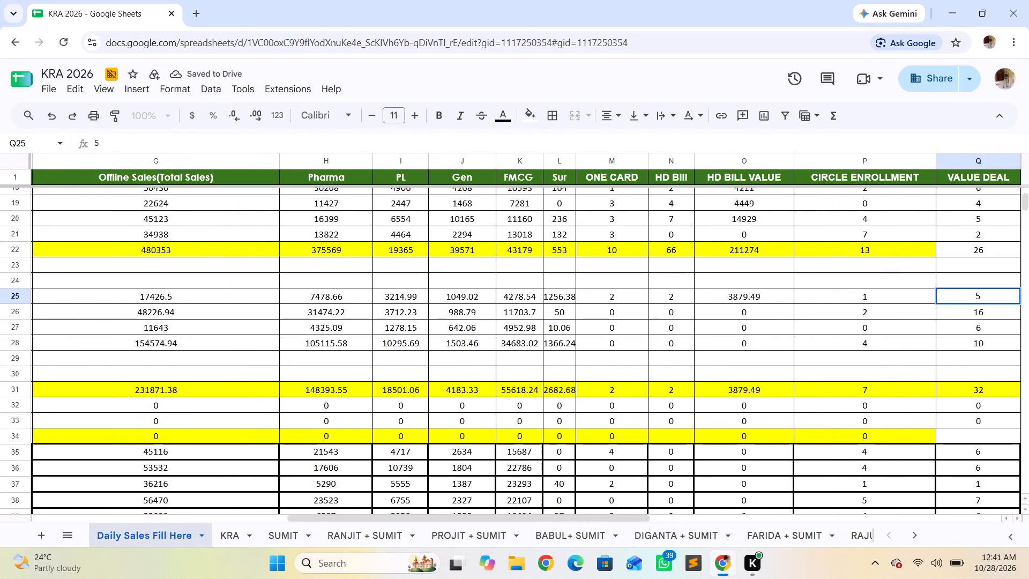
key("Right")
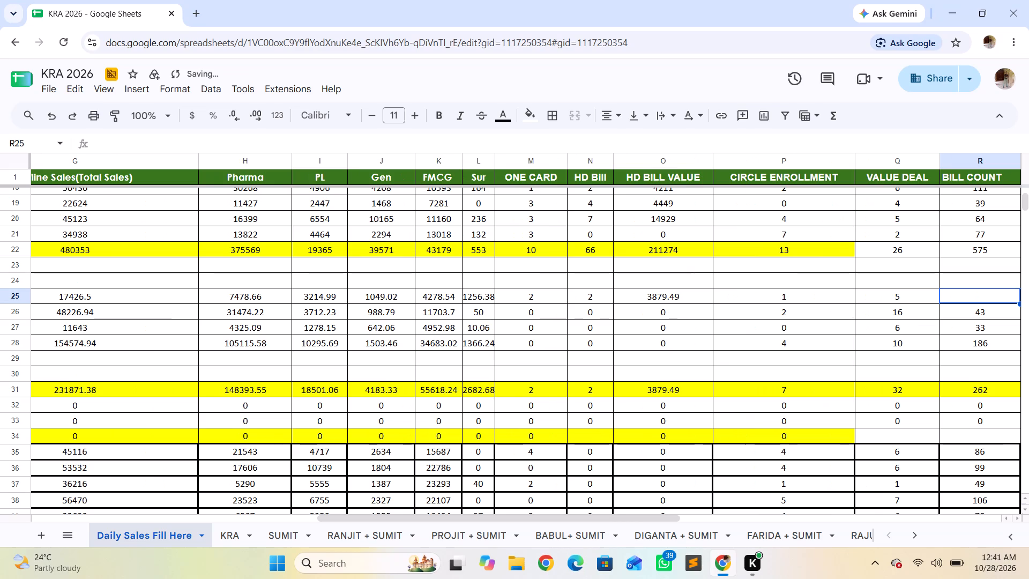
type("39")
key("Right")
Paste the copied FMCG figure 4278.54 as Lokhra Chariali's Offline FMCG, and enter 0 as Online FMCG.
key("Right")
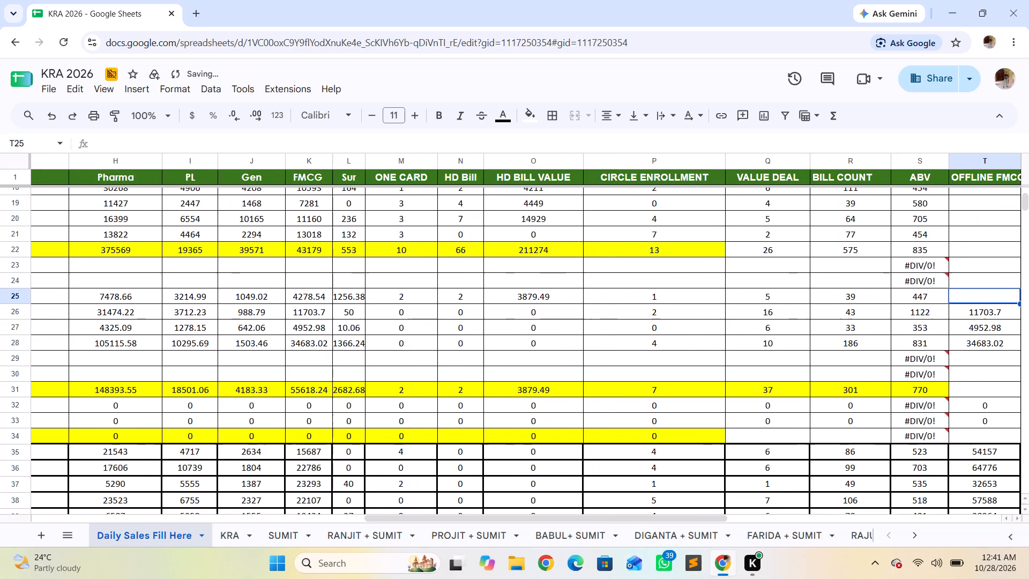
key("ctrl+v")
key("Right")
key("0")
key("Right")
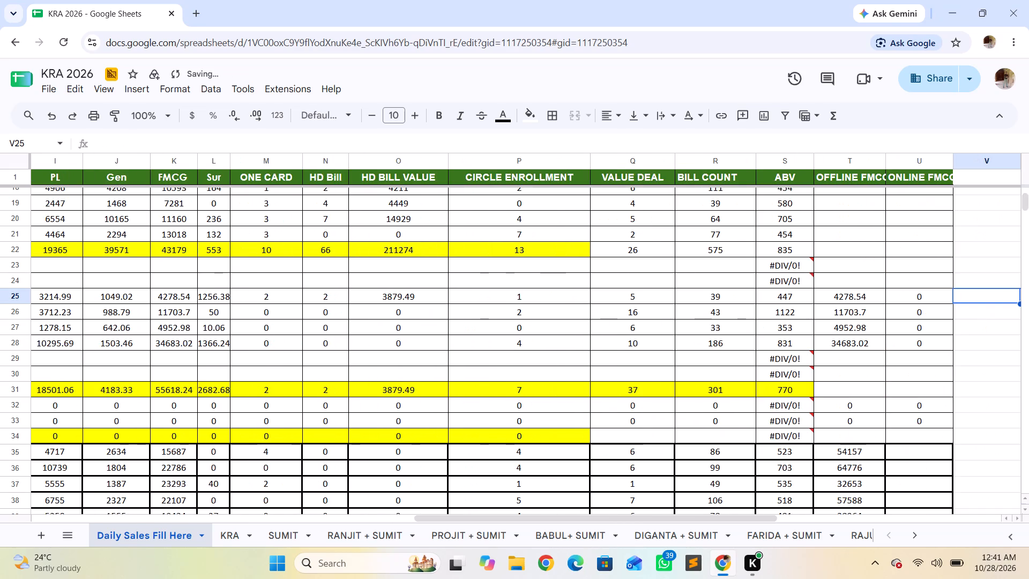
Enter 12758.88 as Offline Sales for the Barsapara store in row 24.
key("Left")
key("Left")
key("Left")
key("Left")
key("Left")
key("Left")
key("Left")
key("Left")
key("Left")
key("Left")
key("Left")
key("Left")
key("Left")
key("Left")
key("Left")
key("Left")
key("Left")
key("Left")
key("Left")
key("Left")
key("Right")
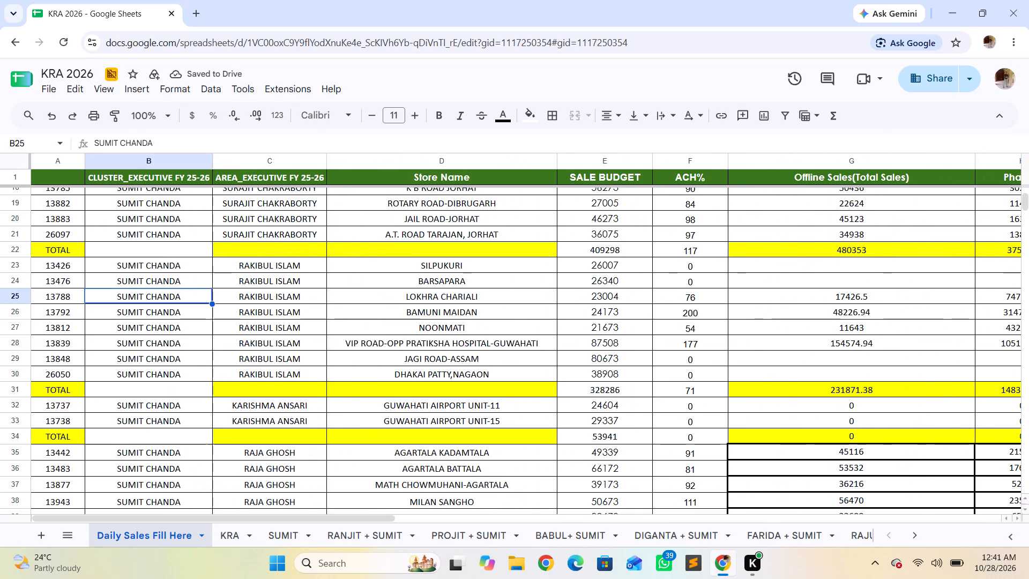
key("Right")
key("Right")
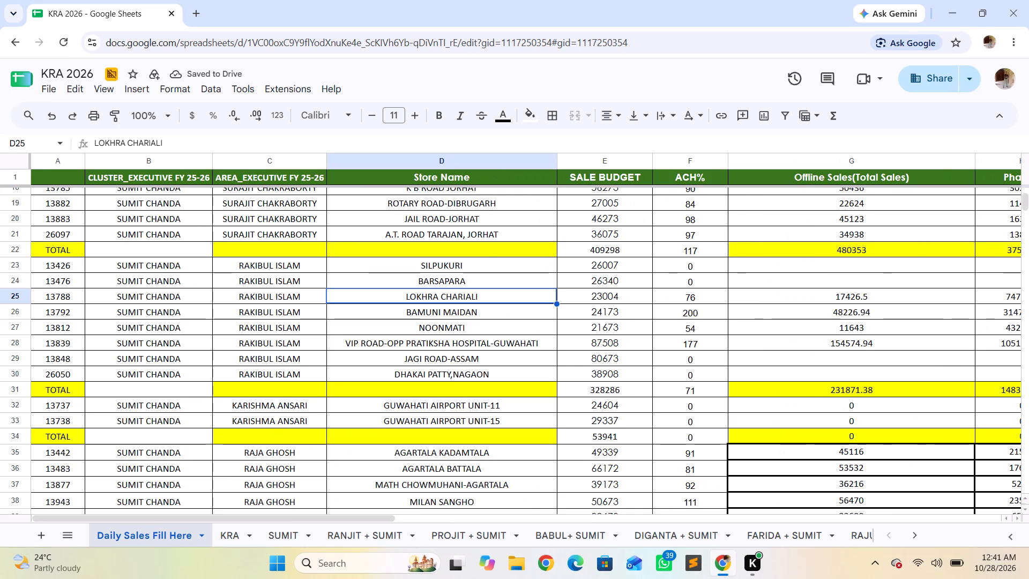
key("Up")
key("Right")
key("Right")
key("Right")
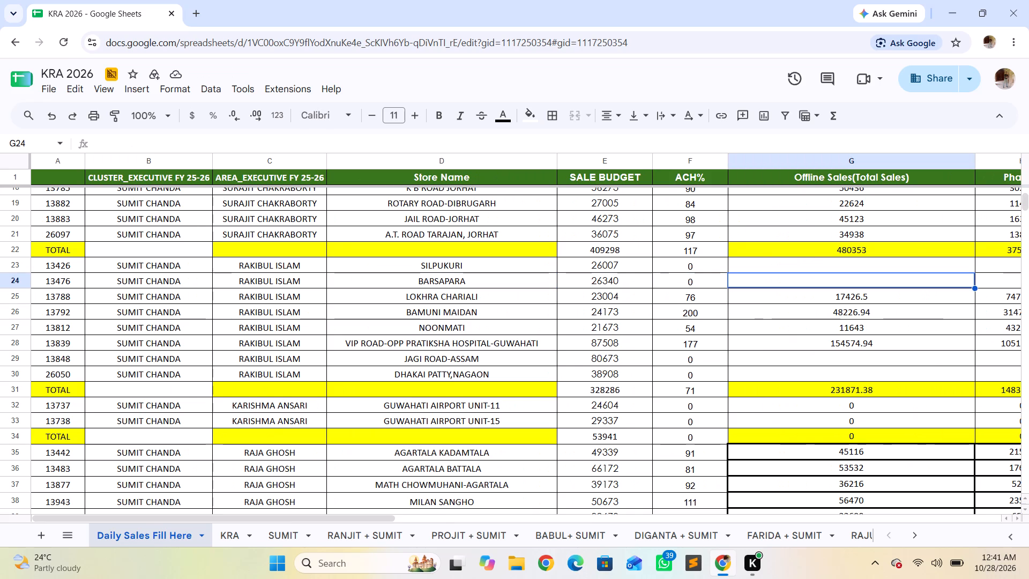
type("12758.88")
key("Right")
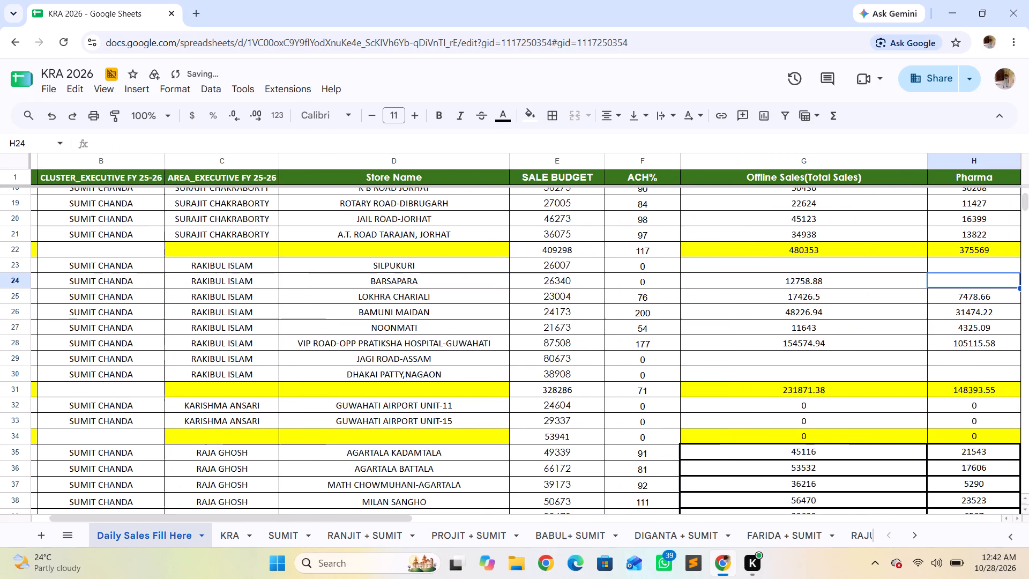
Fill the Barsapara row with Pharma 1217.60, PL 907.13, Gen 495.36, FMCG 9839.79 and Sur 0, copying the FMCG figure.
type("11217.60")
key("Right")
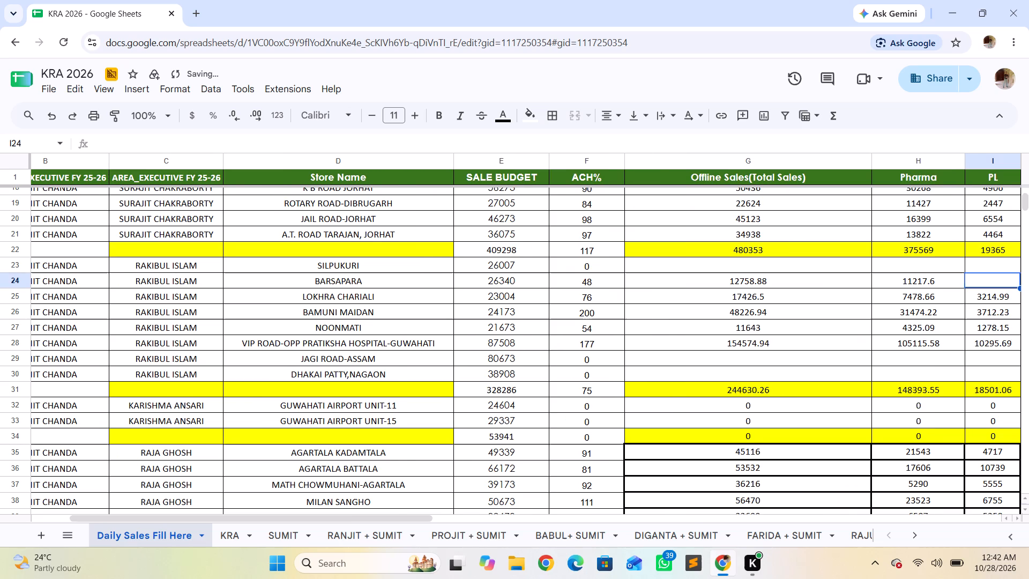
key("Left")
type("1217.60")
key("Right")
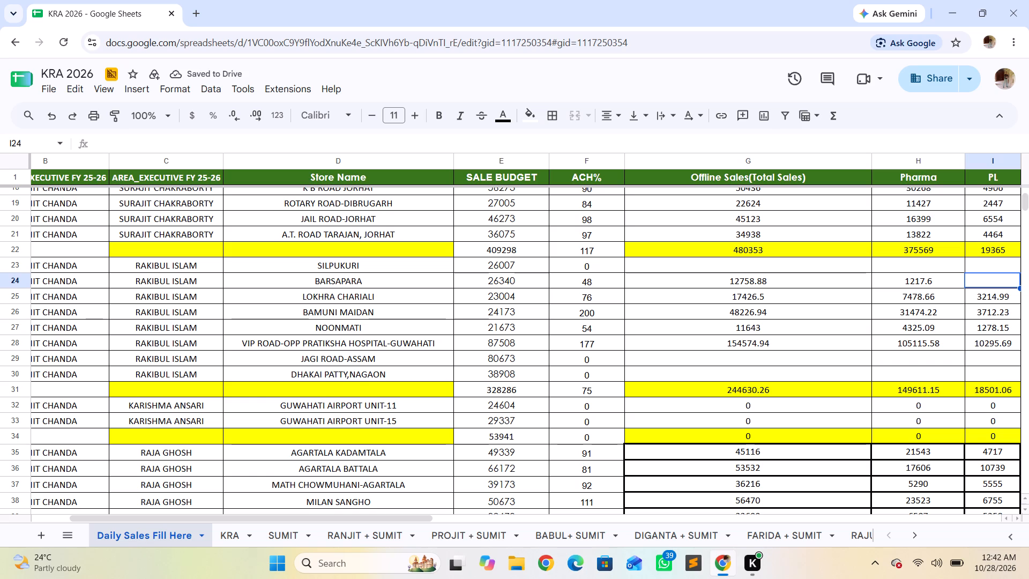
type("907.13")
key("Right")
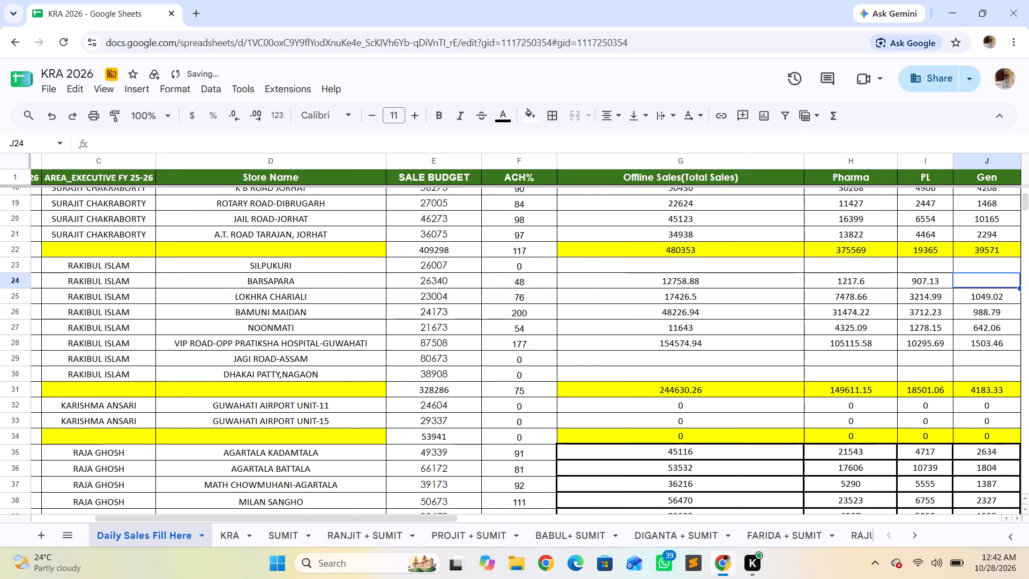
type("495.36")
key("Right")
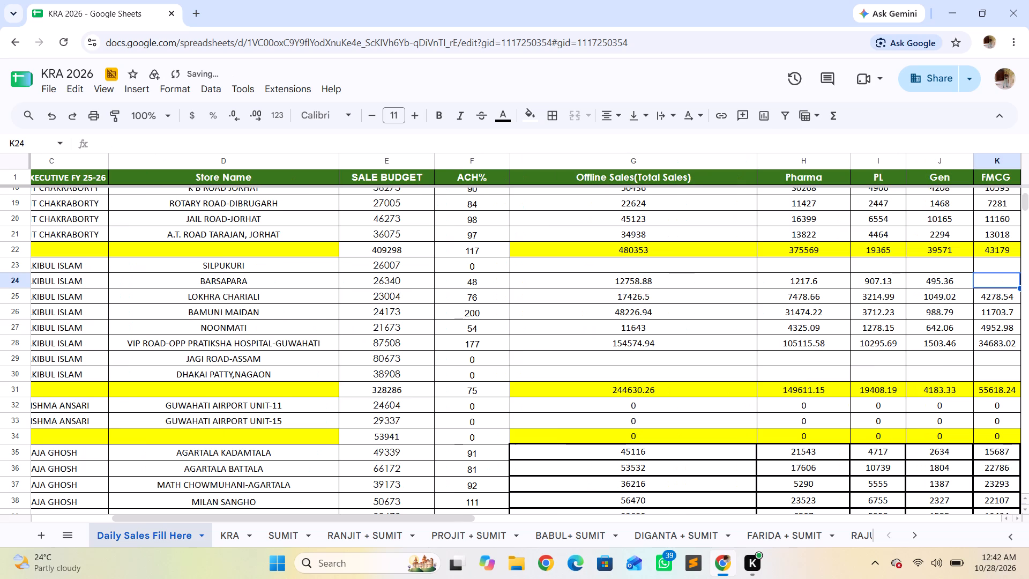
type("9839.79")
key("Right")
key("Left")
key("ctrl+c")
key("Right")
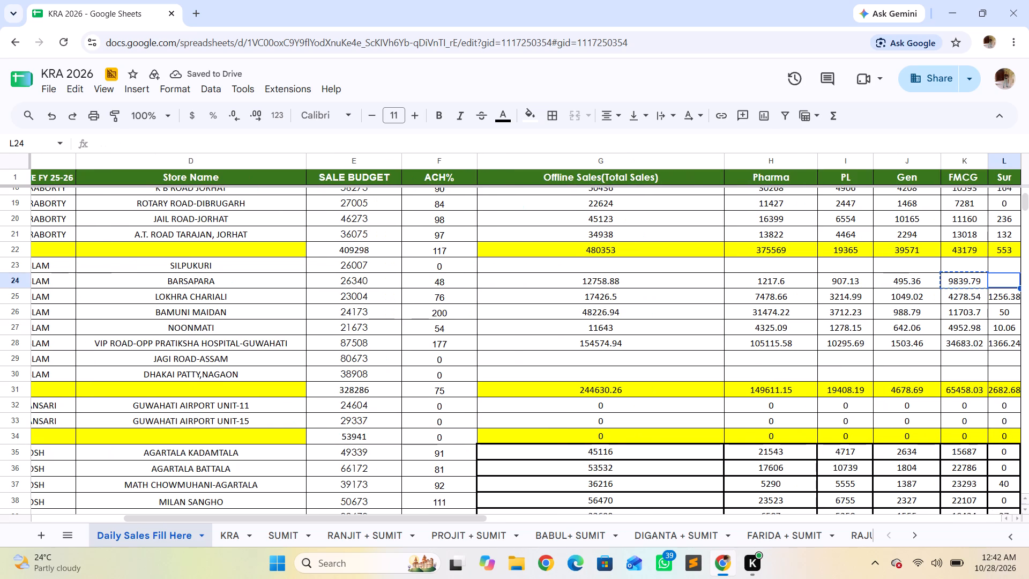
key("0")
key("Right")
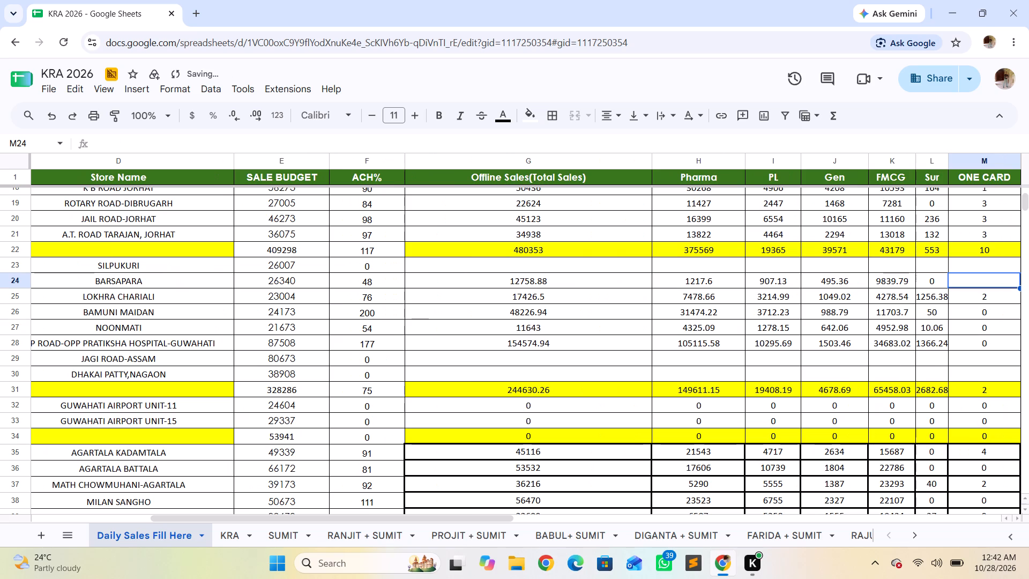
Fill Barsapara's One Card with 0, HD Bill 1, HD Bill Value 950, Circle Enrollment 1, Value Deal 6 and Bill Count 39.
key("0")
key("Right")
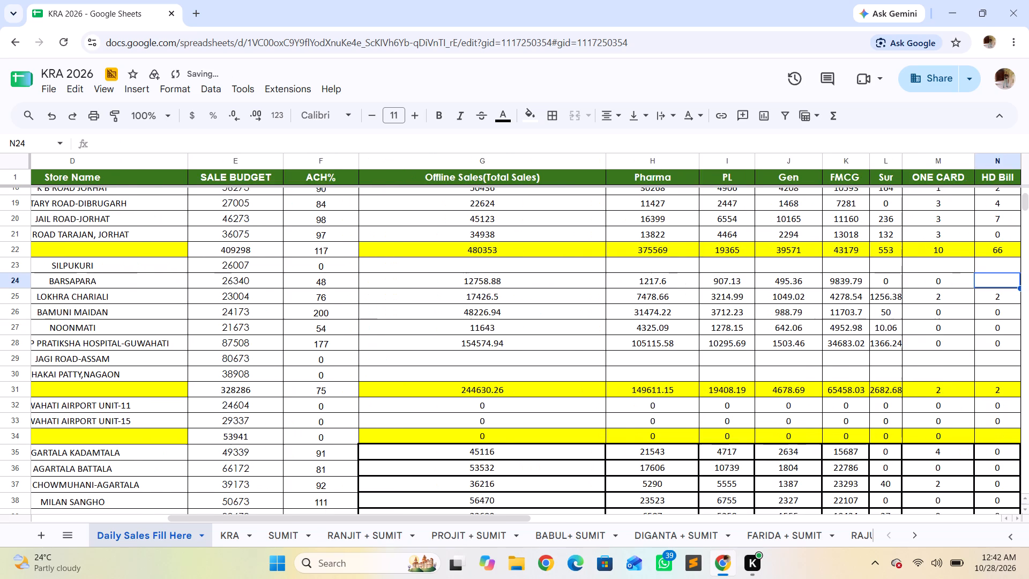
key("1")
key("Right")
type("950")
key("Right")
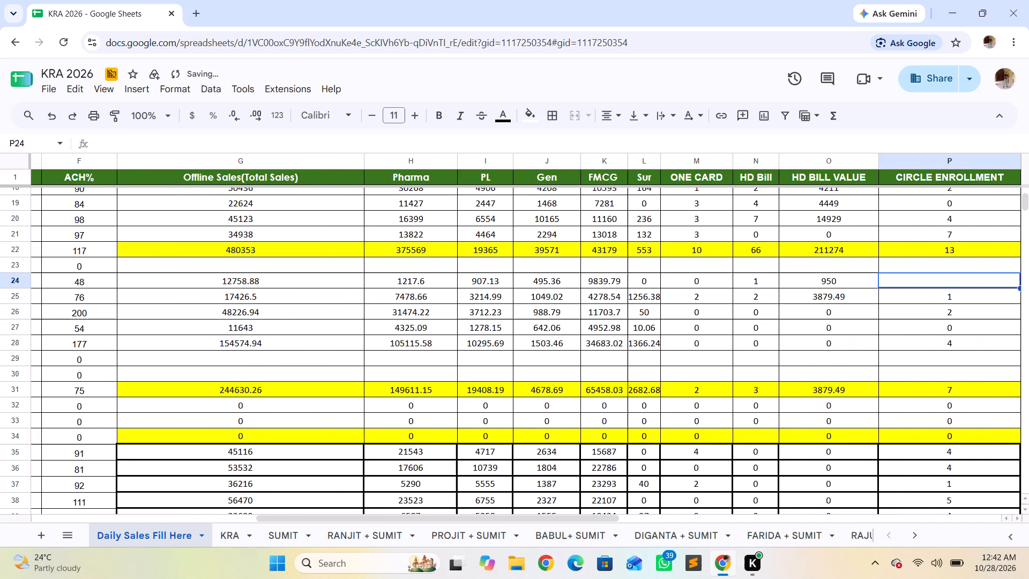
key("1")
key("Right")
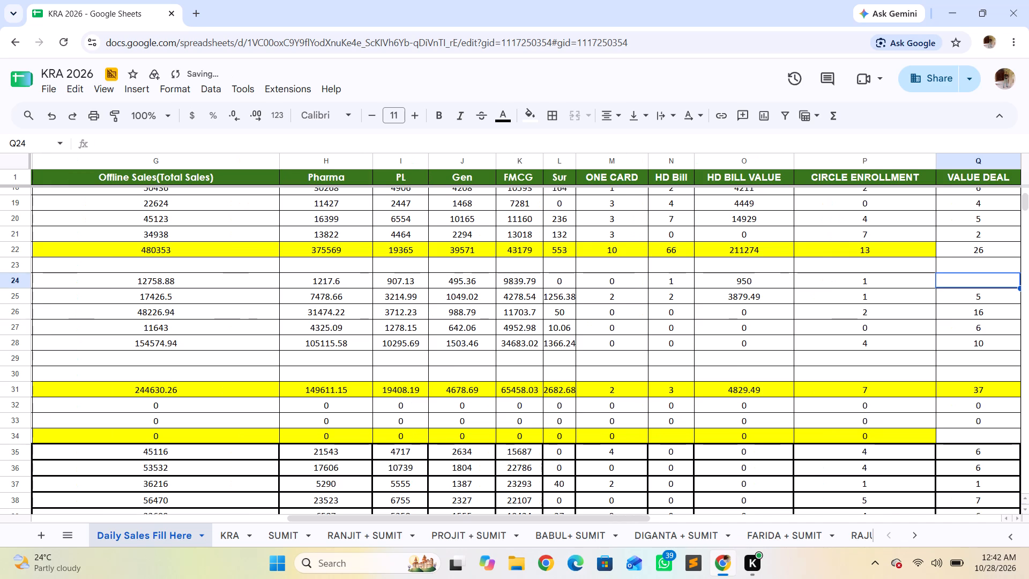
key("6")
key("Right")
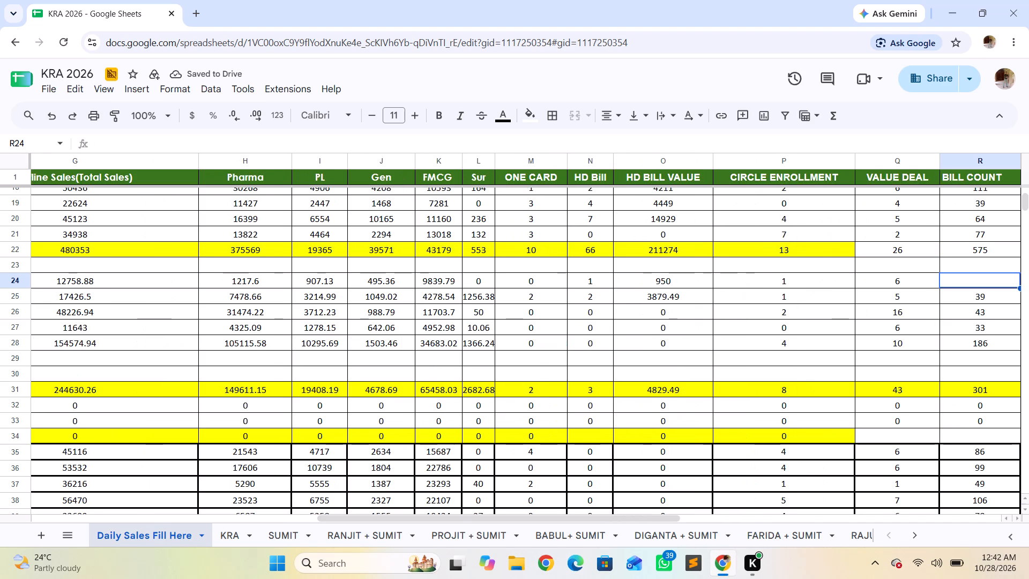
type("39")
key("Right")
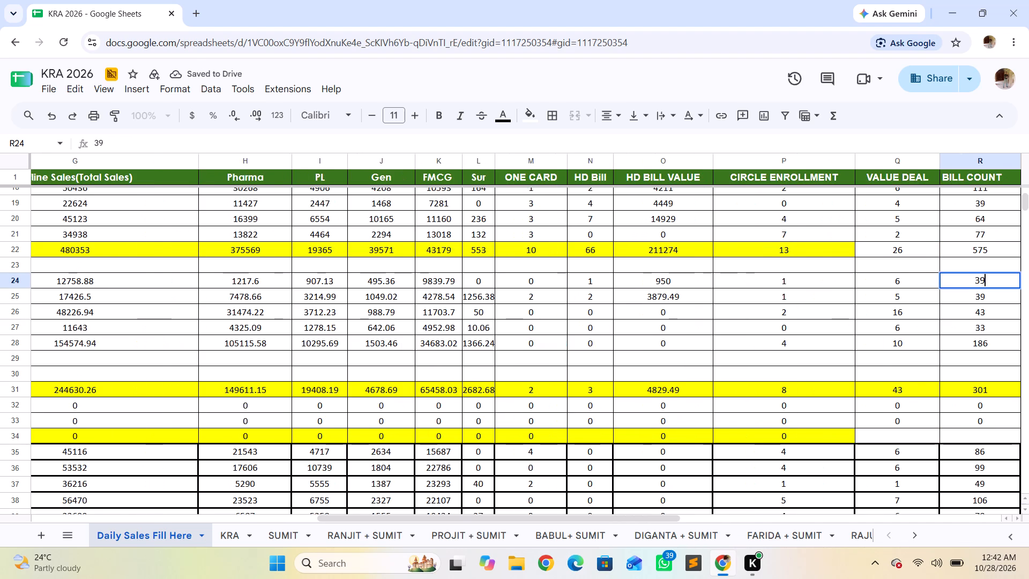
Paste the copied FMCG figure 9839.79 as Barsapara's Offline FMCG, and enter 0 as its Online FMCG.
key("Right")
key("ctrl+v")
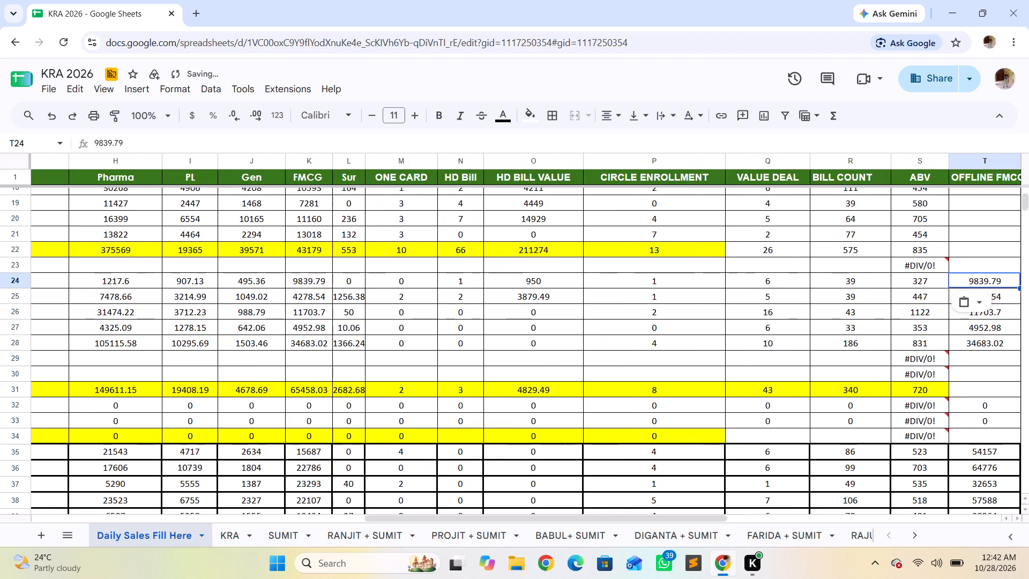
key("Right")
key("0")
key("Right")
Enter 43031 as Offline Sales for the Dhakai Patty, Nagaon store in row 30.
key("Left")
key("Left")
key("Left")
key("Left")
key("Left")
key("Left")
key("Left")
key("Left")
key("Left")
key("Left")
key("Left")
key("Left")
key("Left")
key("Left")
key("Left")
key("Left")
key("Left")
key("Left")
key("Left")
key("Left")
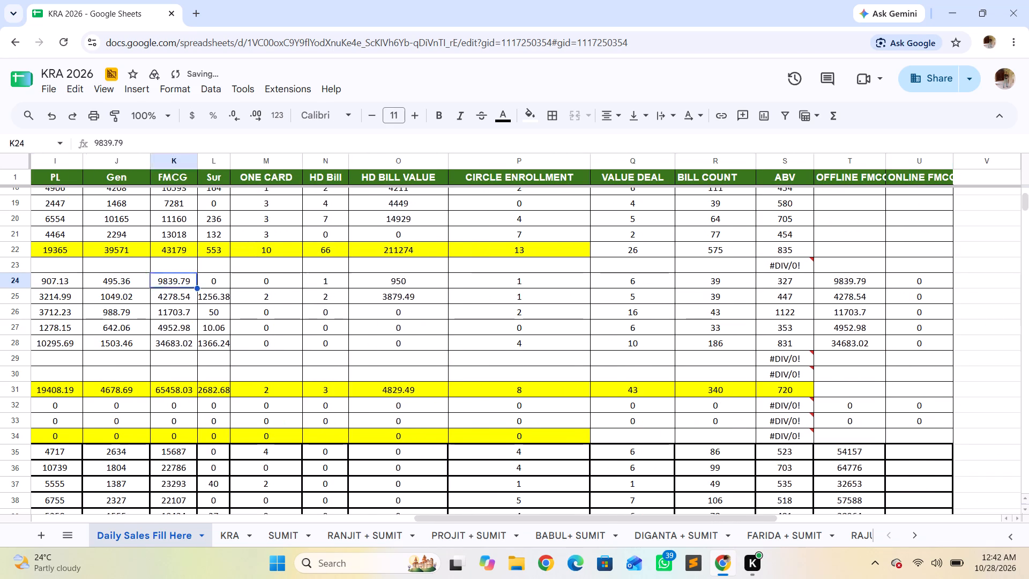
key("Right")
key("Right")
key("Left")
key("Left")
key("Left")
key("Right")
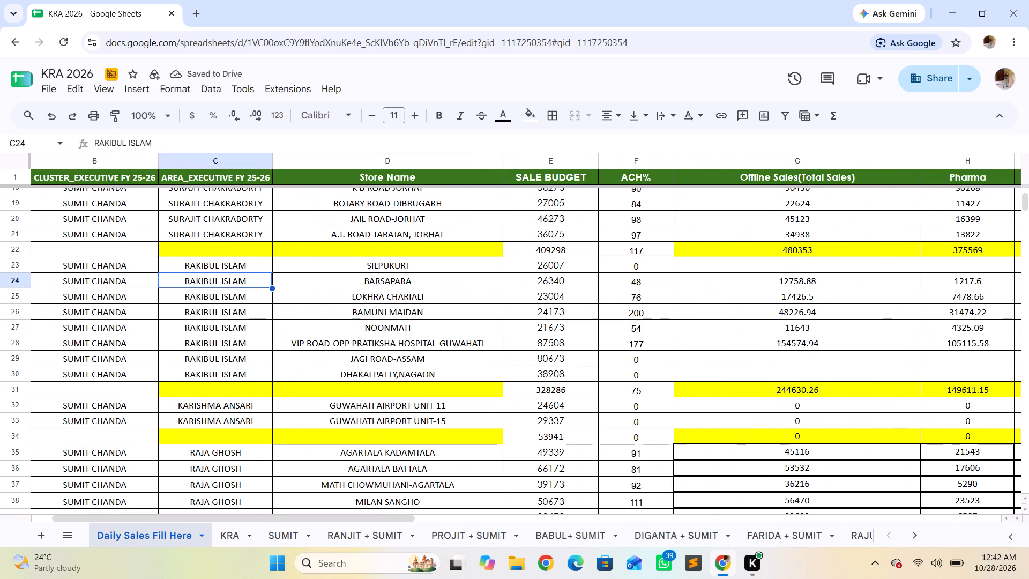
key("Right")
key("Down")
key("Down")
key("Down")
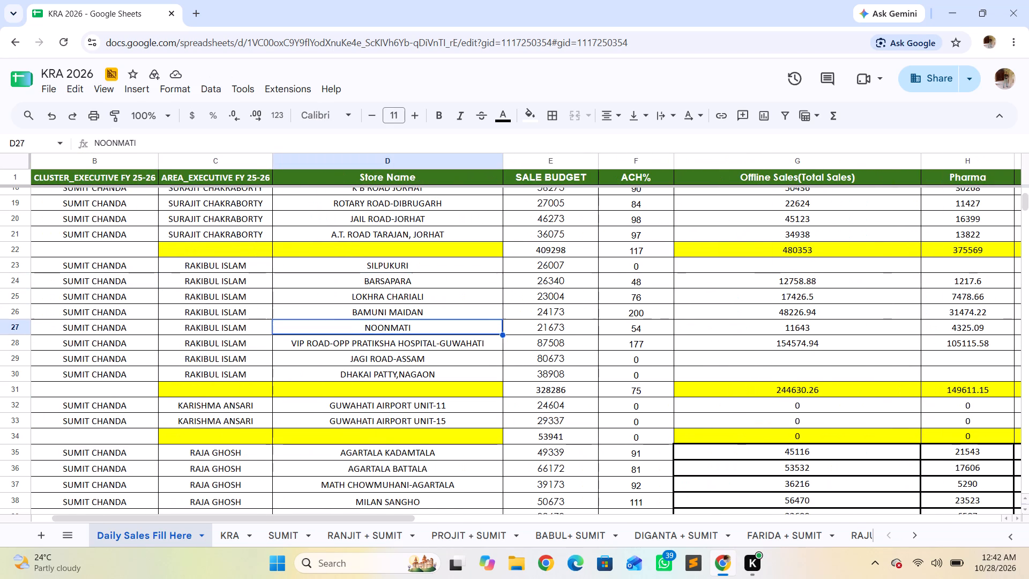
key("Down")
key("Down")
key("Down")
key("Right")
key("Right")
key("Right")
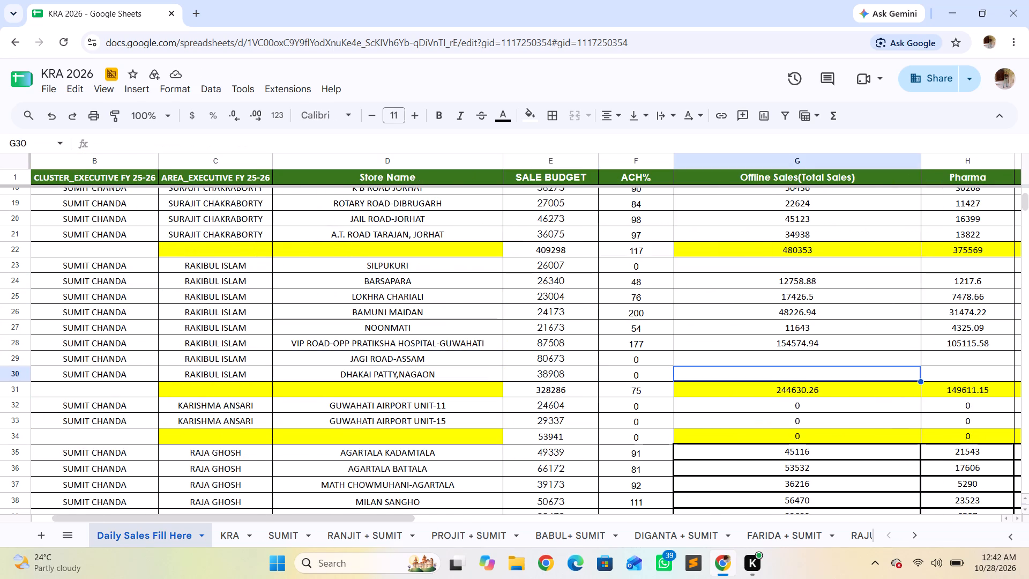
type("43")
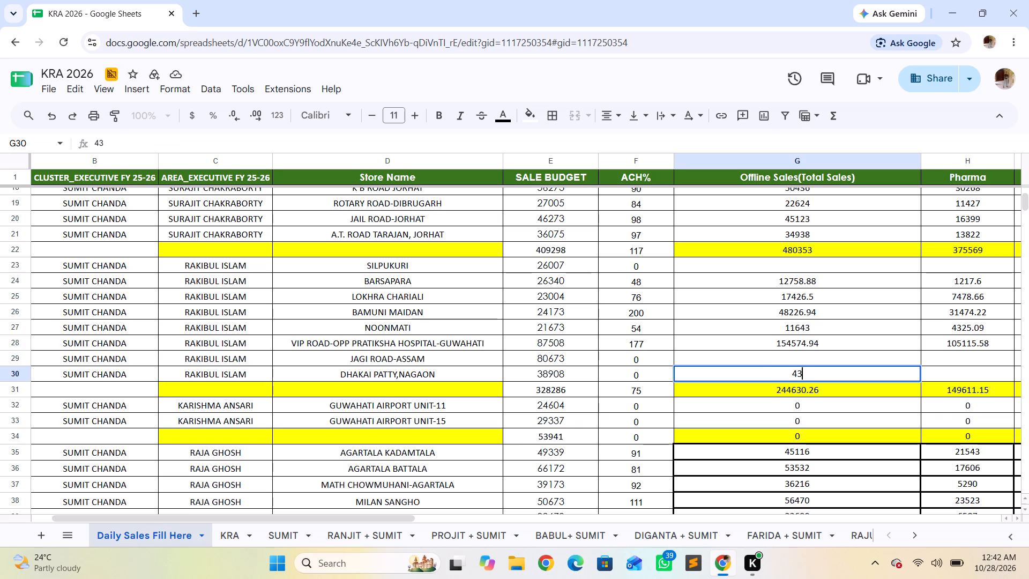
type("031")
key("Right")
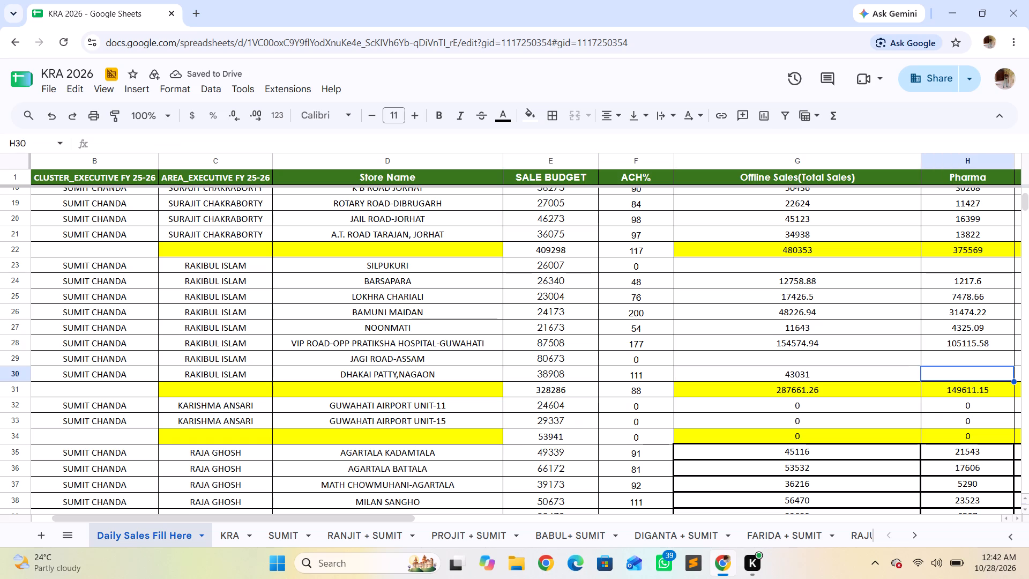
Fill the Dhakai Patty row with Pharma 15903, PL 3729, Gen 1169, FMCG 21277 and Sur 0, copying the FMCG figure.
type("15903")
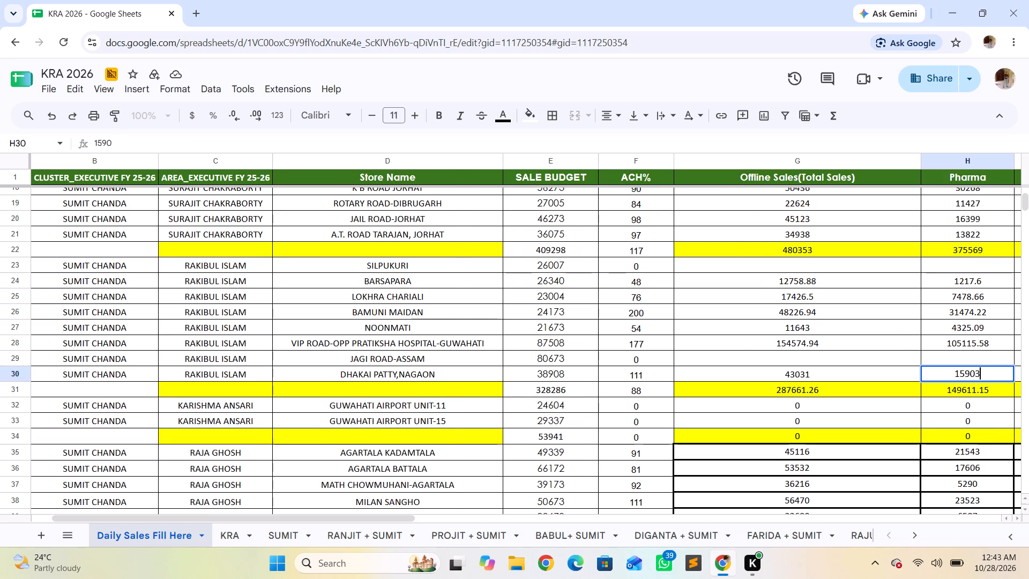
key("Right")
type("3729")
key("Right")
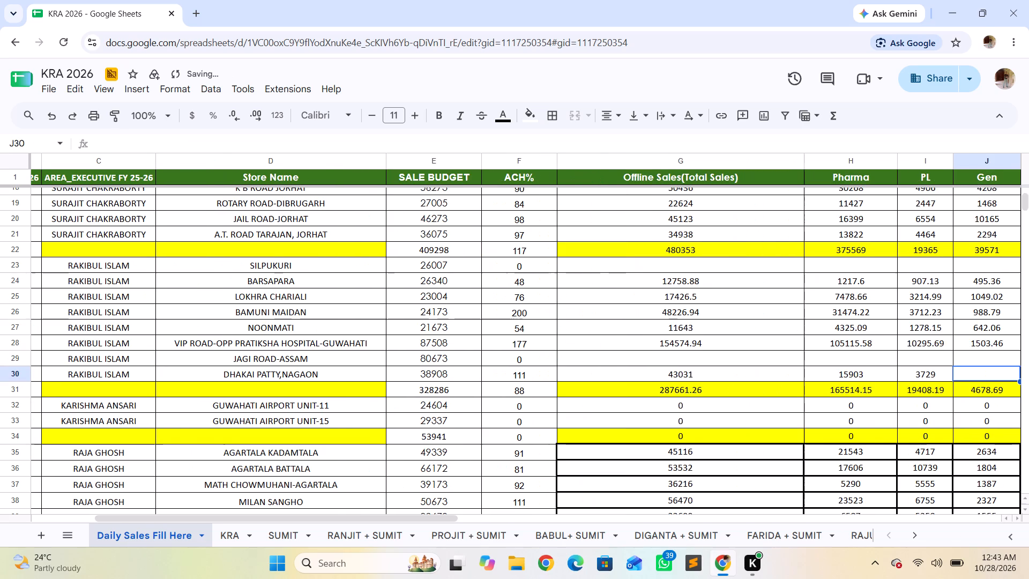
type("1169")
key("Right")
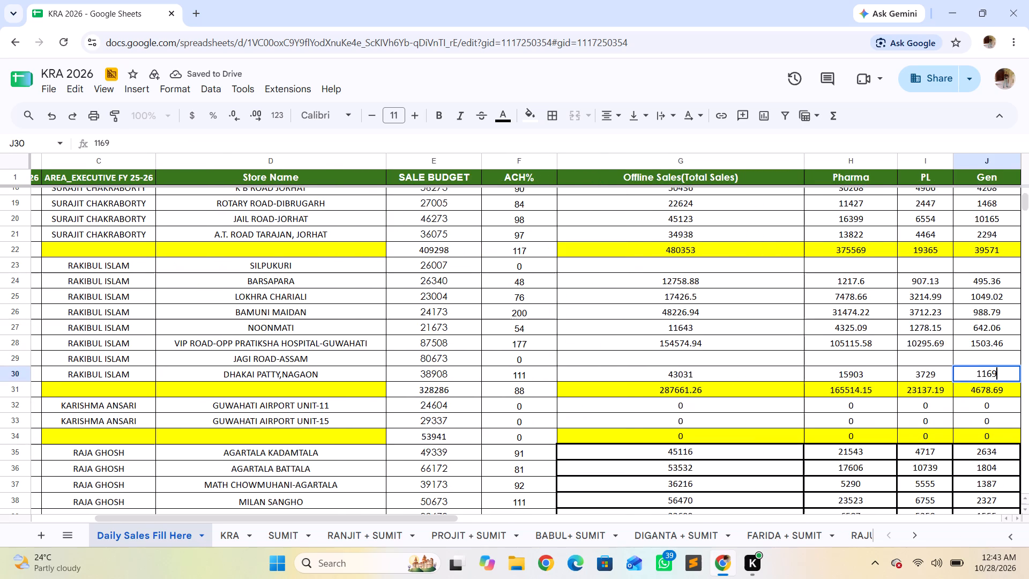
type("21277")
key("Right")
key("Left")
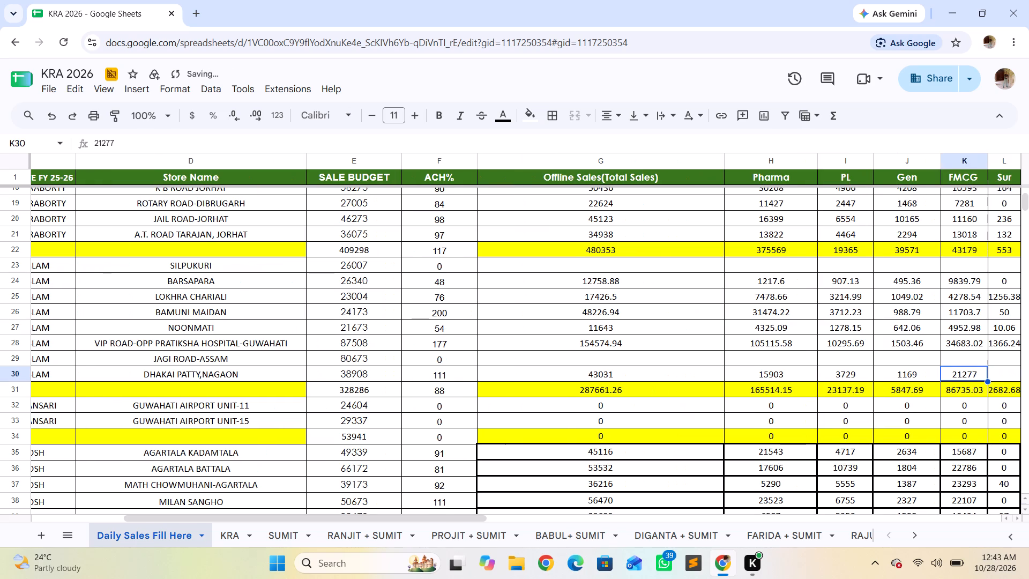
key("ctrl+c")
key("Right")
key("0")
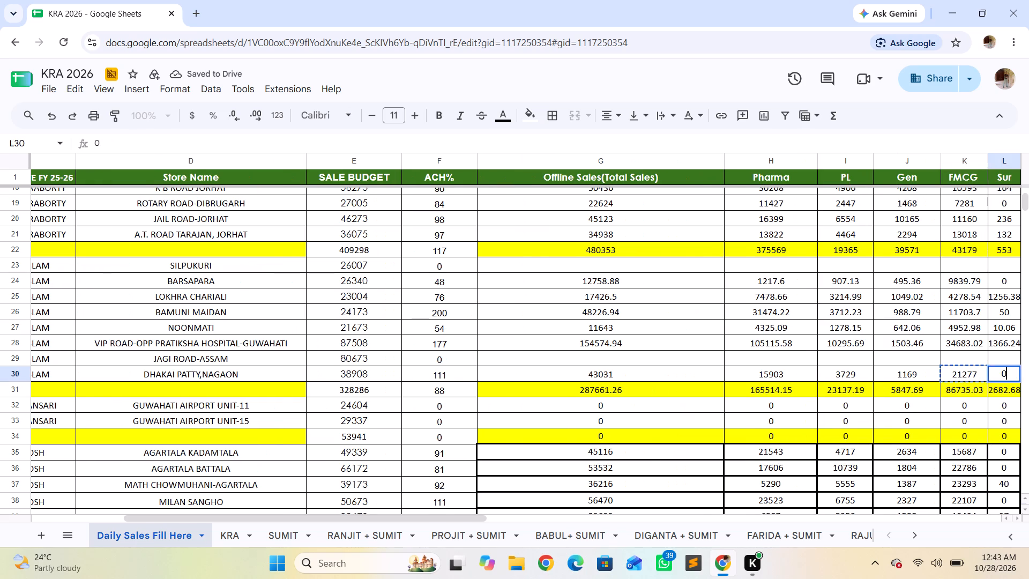
key("Right")
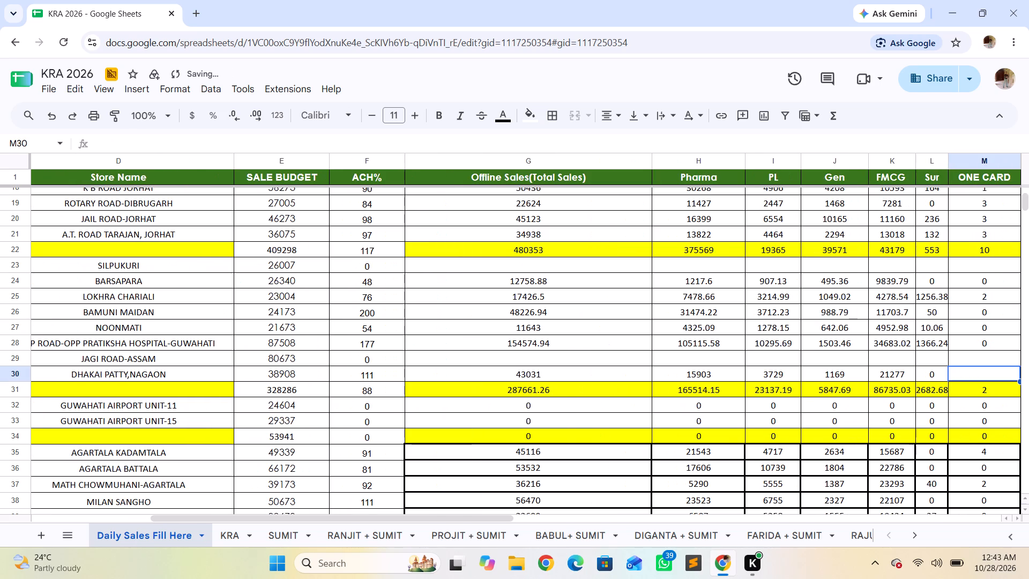
Fill Dhakai Patty's One Card with 3, HD Bill 2, HD Bill Value 1954, Circle Enrollment 2, Value Deal 8 and Bill Count 68.
key("3")
key("Right")
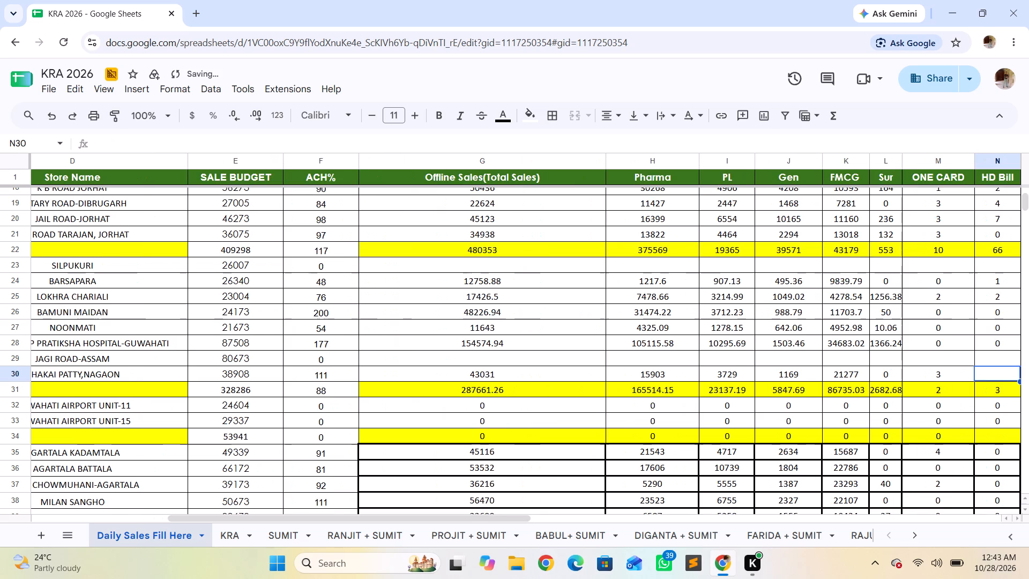
key("2")
key("Right")
type("1954")
key("Right")
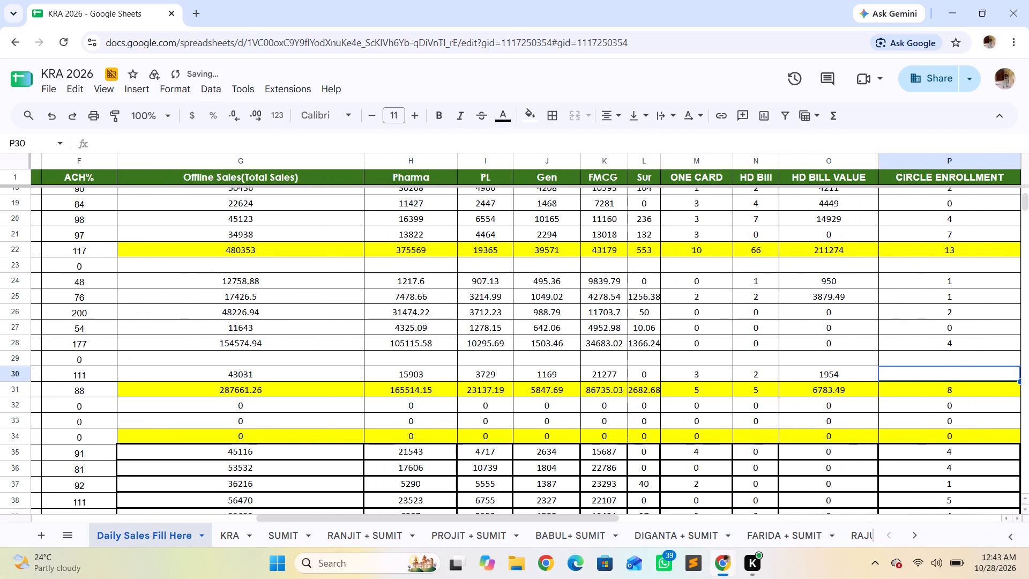
key("2")
key("Right")
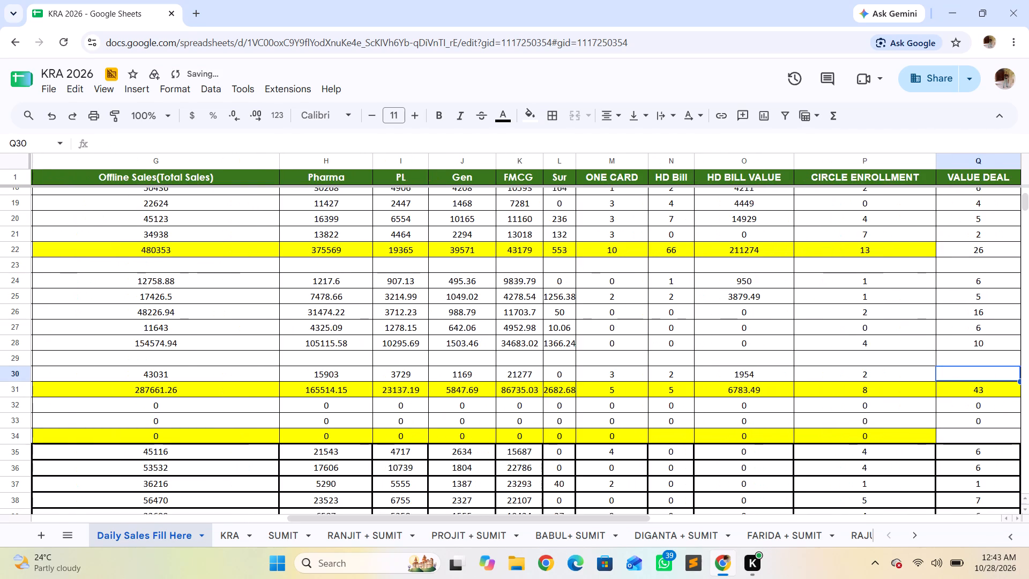
key("8")
key("Right")
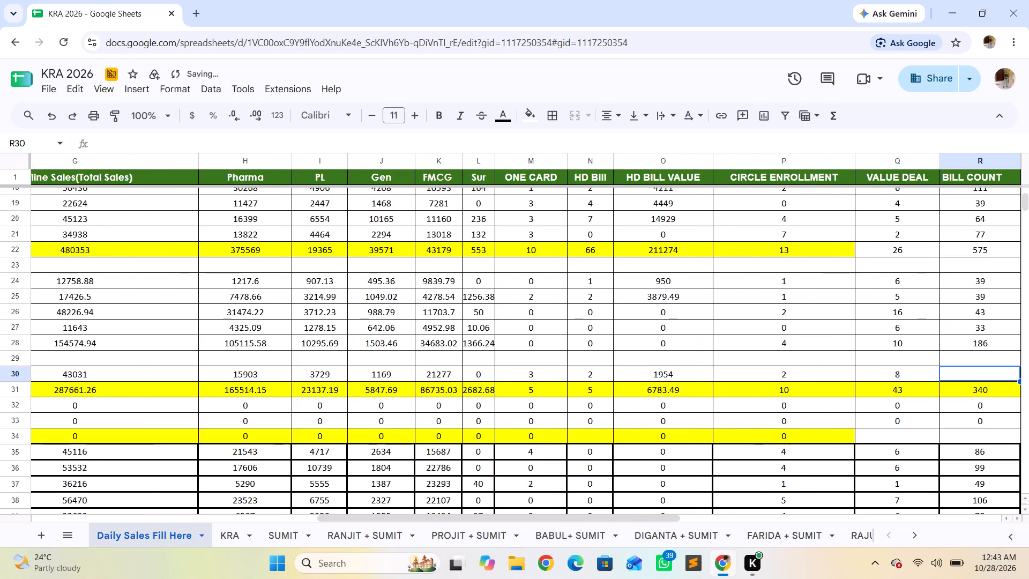
type("68")
key("Right")
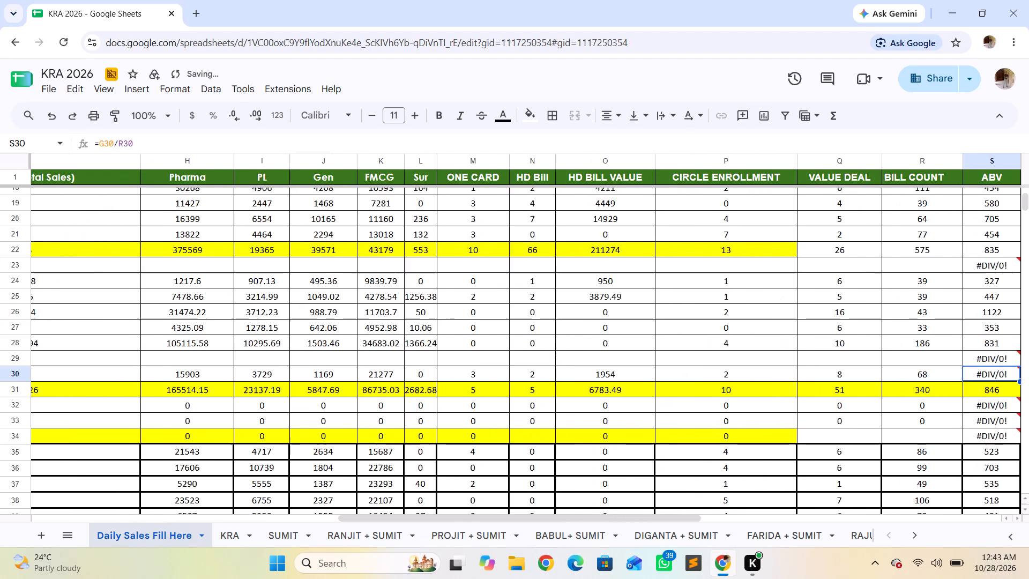
Paste the copied FMCG figure 21277 as Dhakai Patty's Offline FMCG, and enter 0 as its Online FMCG.
key("Right")
key("ctrl+v")
key("Right")
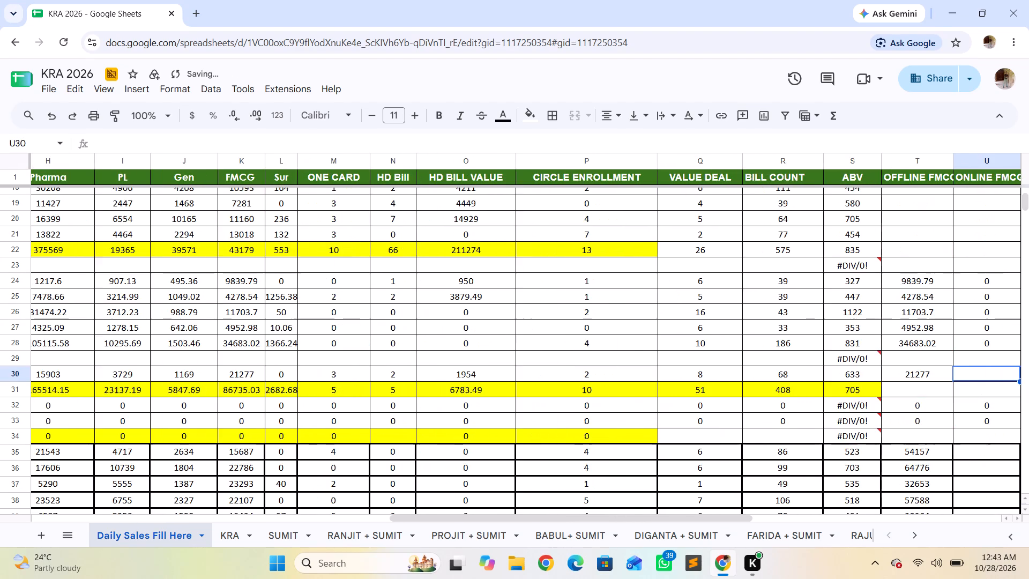
key("0")
key("Right")
Enter 18743.26 as Offline Sales for the Silpukuri store in row 23.
key("Left")
key("Left")
key("Left")
key("Left")
key("Left")
key("Left")
key("Left")
key("Left")
key("Left")
key("Left")
key("Left")
key("Left")
key("Left")
key("Left")
key("Left")
key("Left")
key("Left")
key("Left")
key("Left")
key("Left")
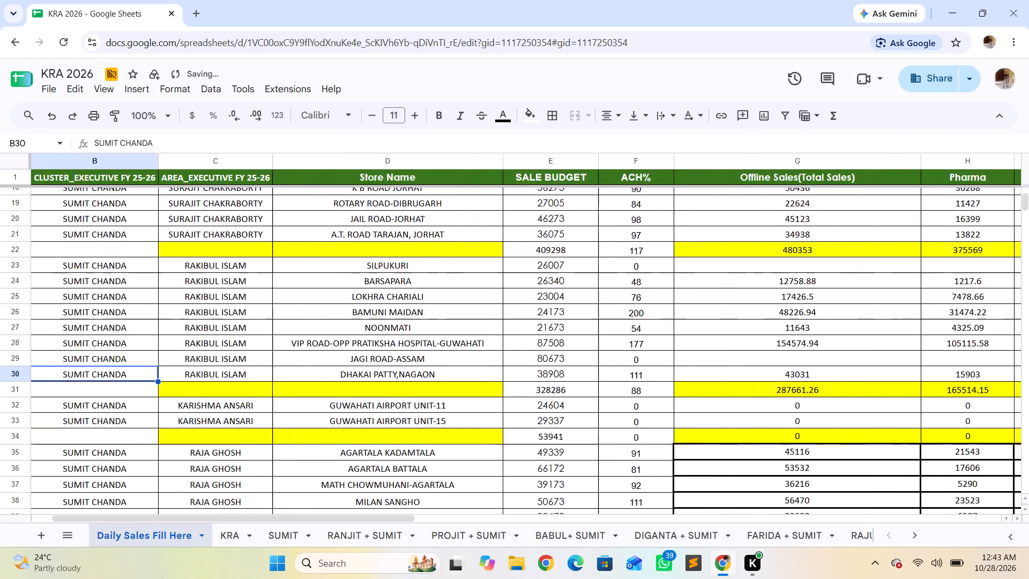
key("Right")
key("Right")
key("Right")
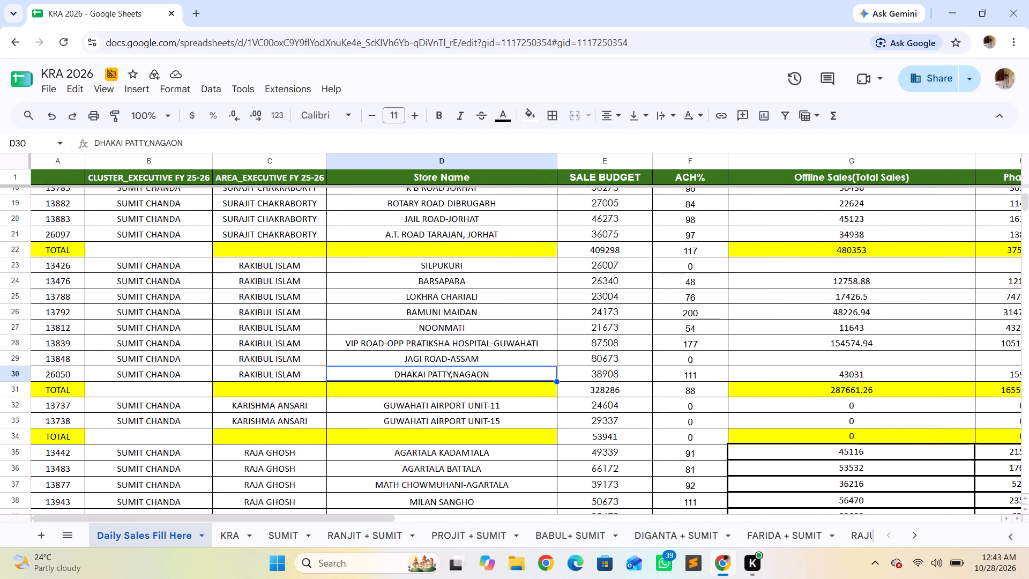
key("Up")
key("Up")
key("Up")
key("Up")
key("Up")
key("Up")
key("Up")
key("Right")
key("Right")
key("Right")
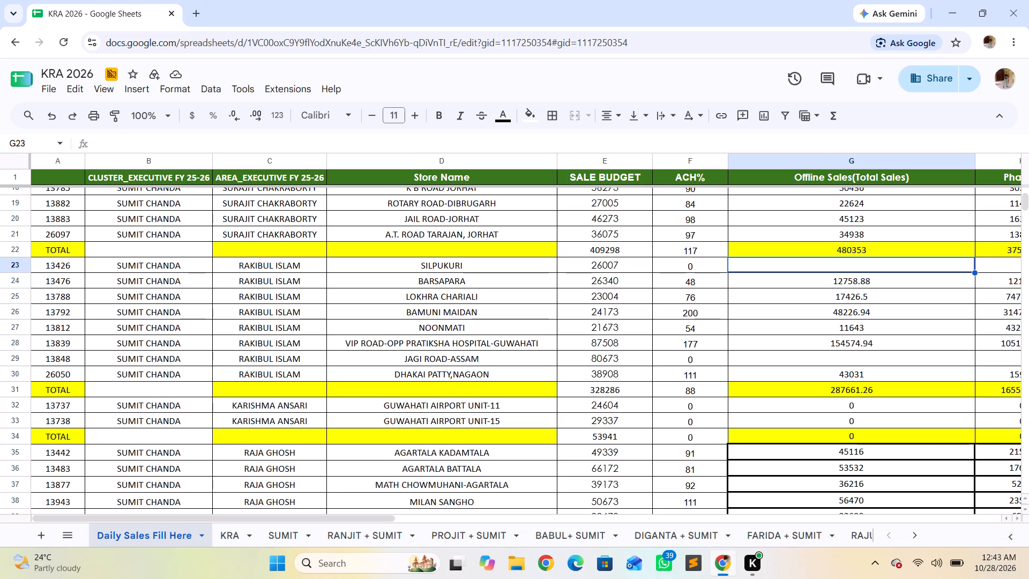
type("18743.26")
key("Right")
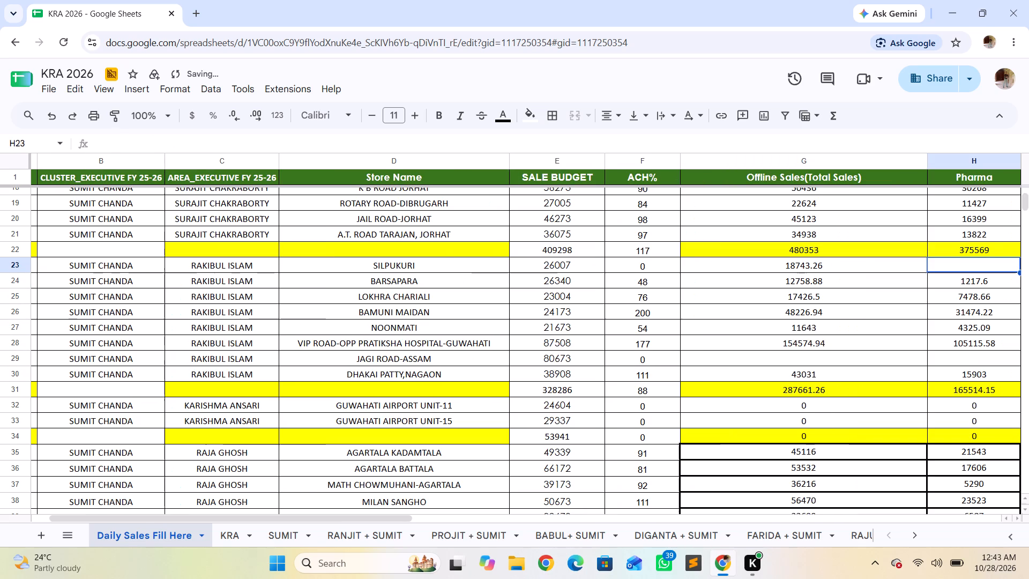
Fill the Silpukuri row with Pharma 10419.91, PL 2107.66, Gen 426.96, FMCG 4318.42 and Sur 1316.86.
type("10419.91")
key("Right")
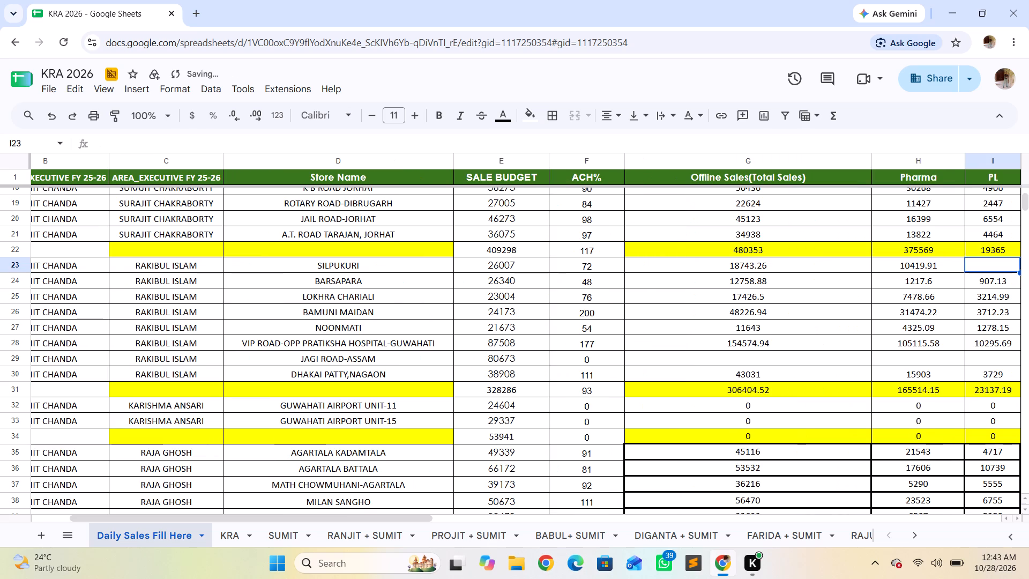
type("2107.66")
key("Right")
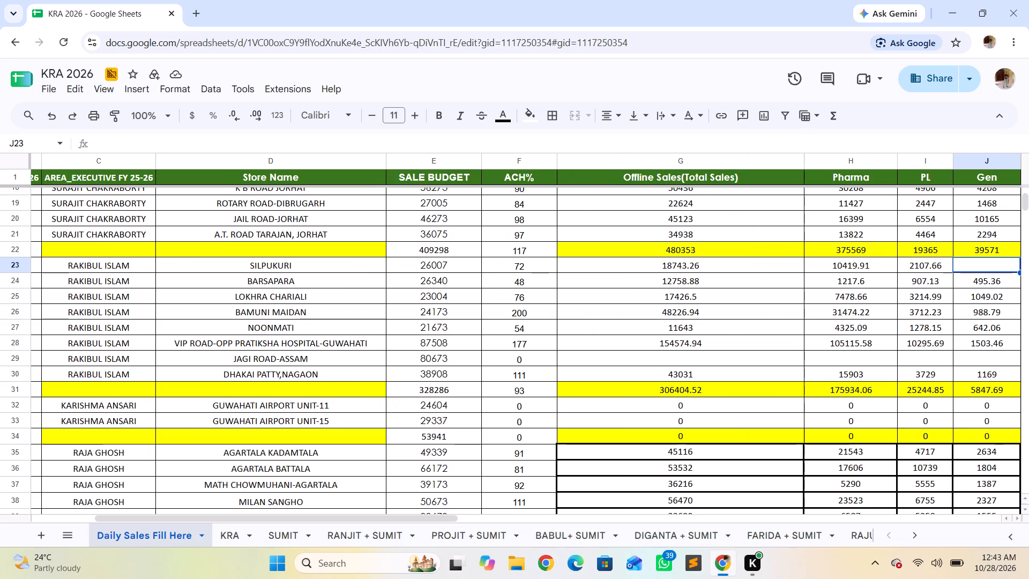
type("426.96")
key("Right")
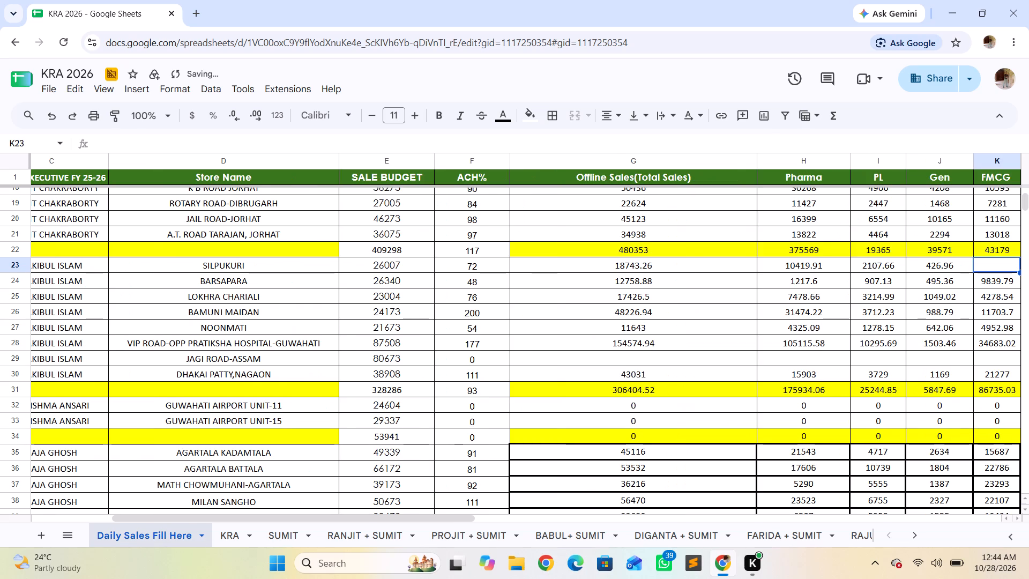
type("4318.42")
key("Right")
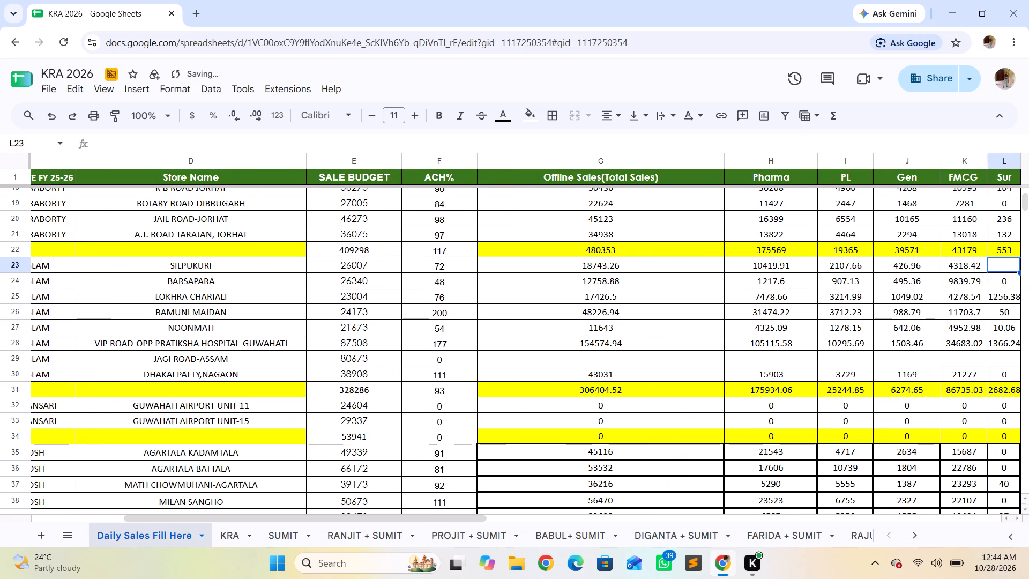
type("1316.86")
key("Right")
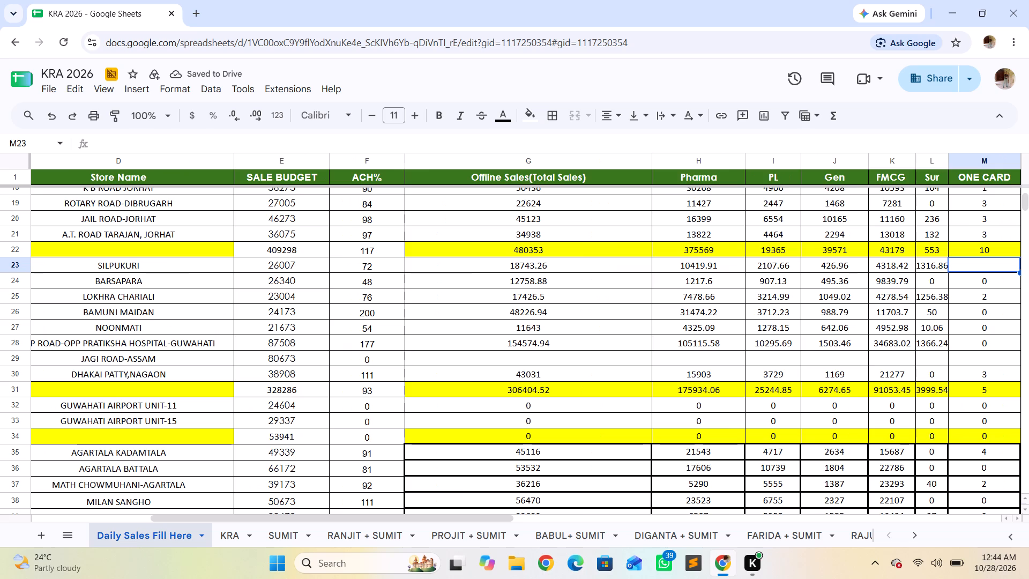
Fill Silpukuri's One Card with 0, HD Bill 1, HD Bill Value 795, Circle Enrollment 1, Value Deal 10 and Bill Count 44.
key("0")
key("Right")
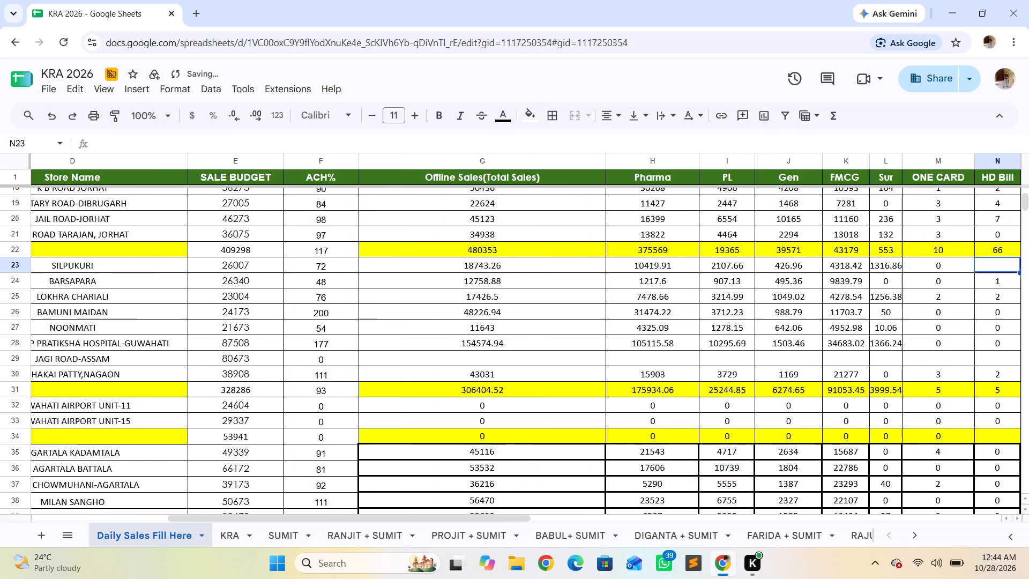
key("1")
key("Right")
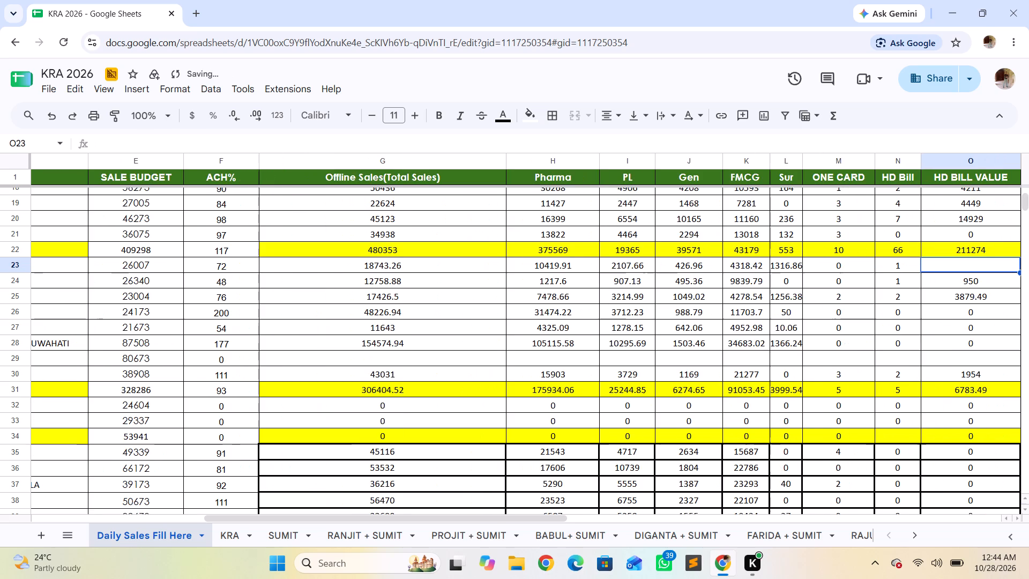
type("795")
key("Right")
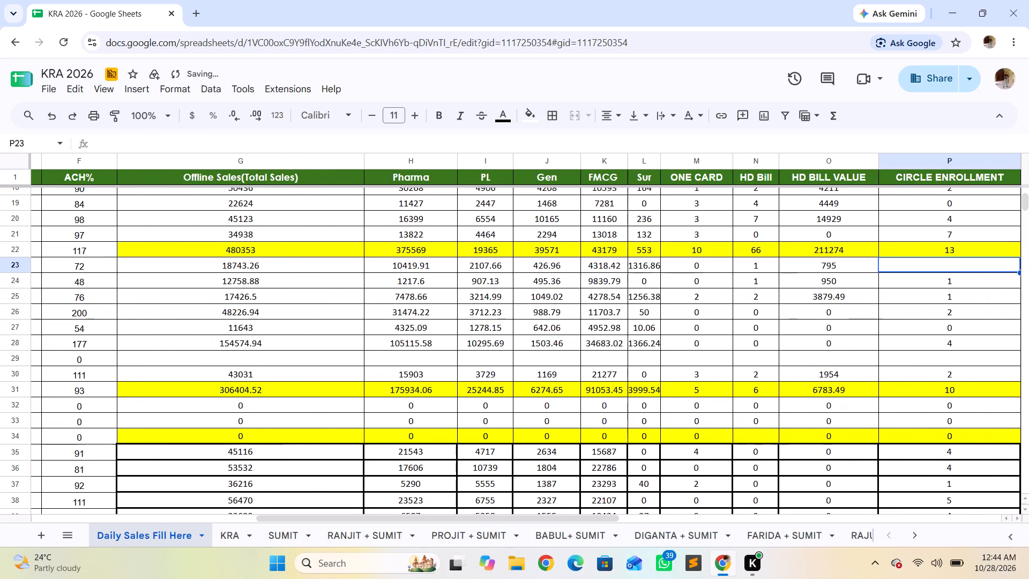
key("1")
key("Right")
key("7")
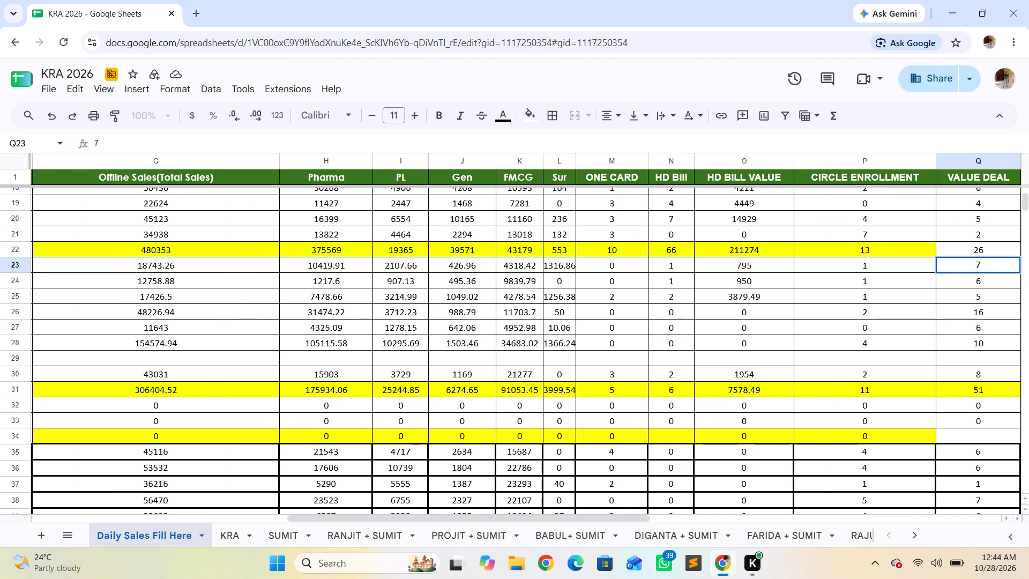
key("BackSpace")
type("10")
key("Right")
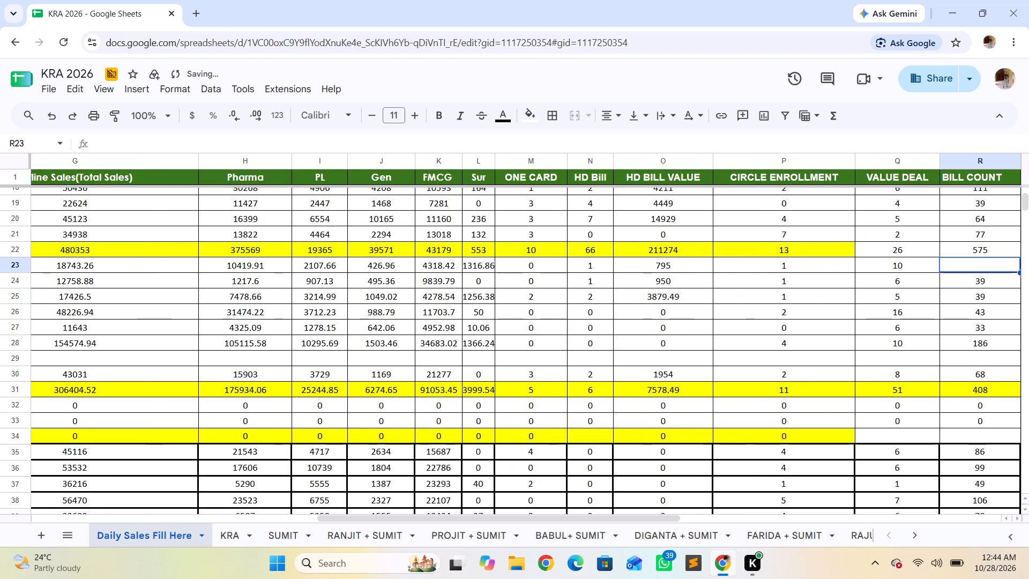
type("44")
key("Right")
key("Right")
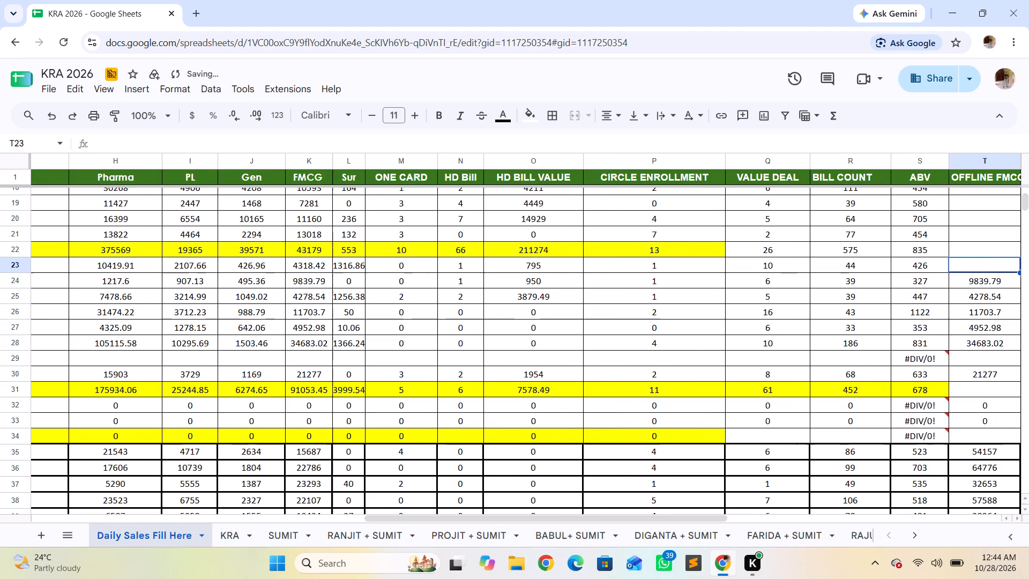
Enter 3891.24 as Silpukuri's Offline FMCG and 427.18 as its Online FMCG.
type("3891.24")
key("Right")
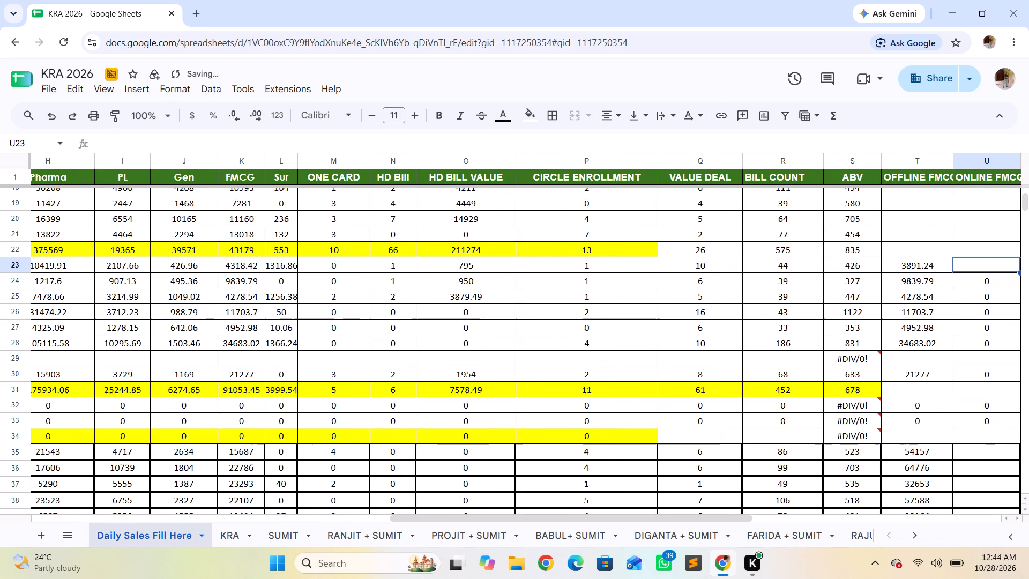
type("427.18")
key("Right")
Enter 100162 as Offline Sales for the Jagi Road-Assam store in row 29.
key("Left")
key("Left")
key("Left")
key("Left")
key("Left")
key("Left")
key("Left")
key("Left")
key("Left")
key("Left")
key("Left")
key("Left")
key("Left")
key("Left")
key("Left")
key("Left")
key("Left")
key("Left")
key("Left")
key("Left")
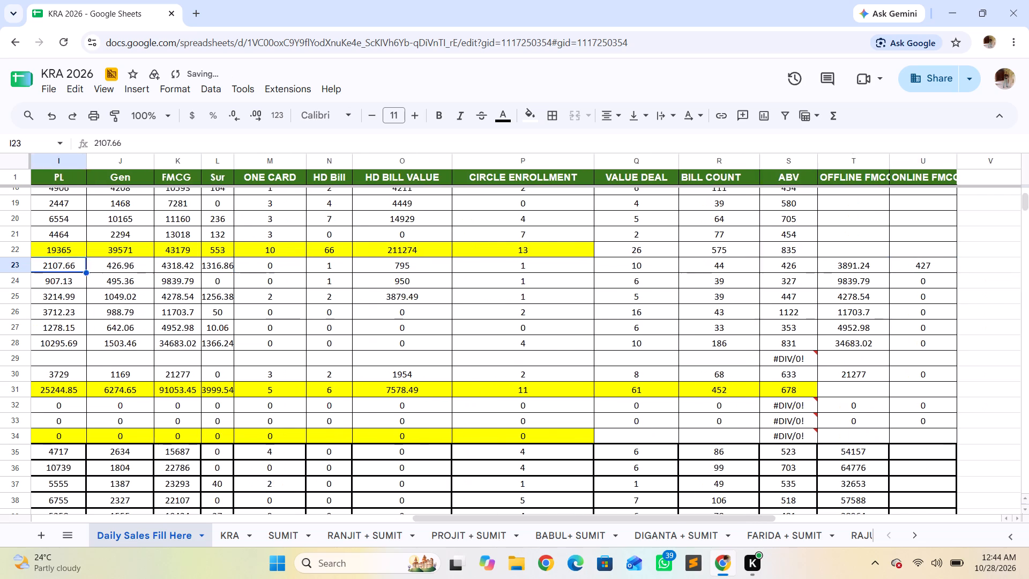
key("Right")
key("Right")
key("Down")
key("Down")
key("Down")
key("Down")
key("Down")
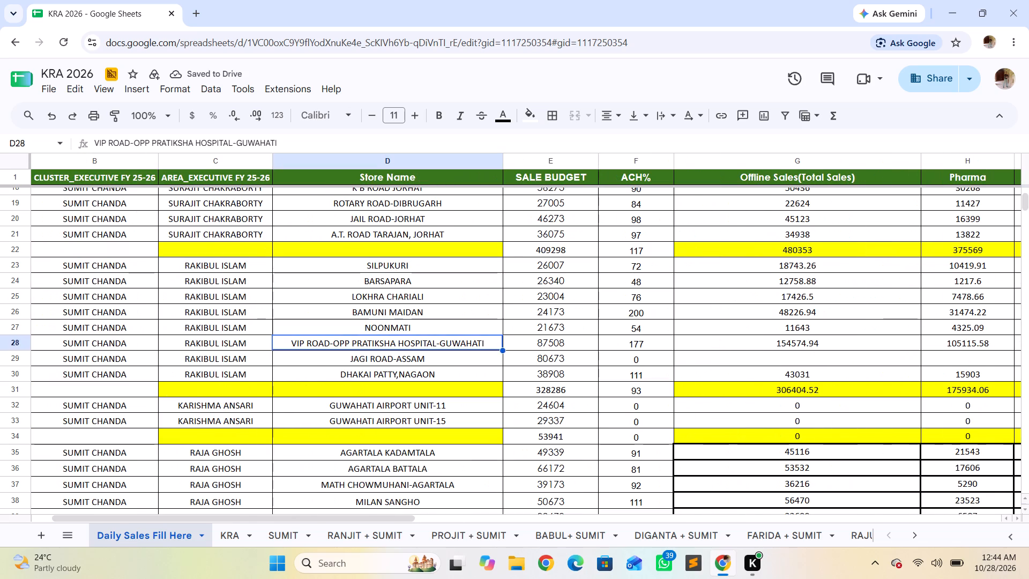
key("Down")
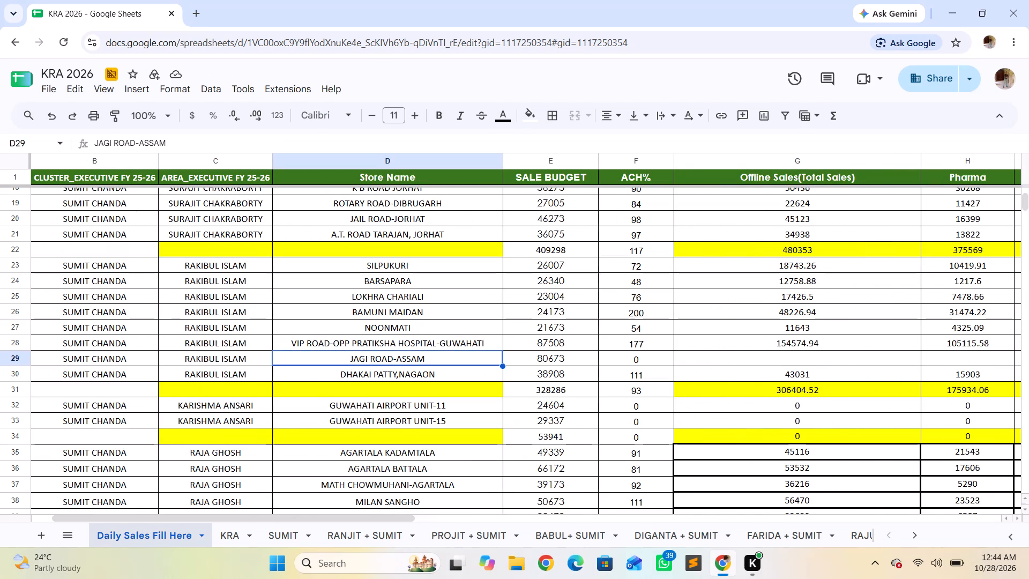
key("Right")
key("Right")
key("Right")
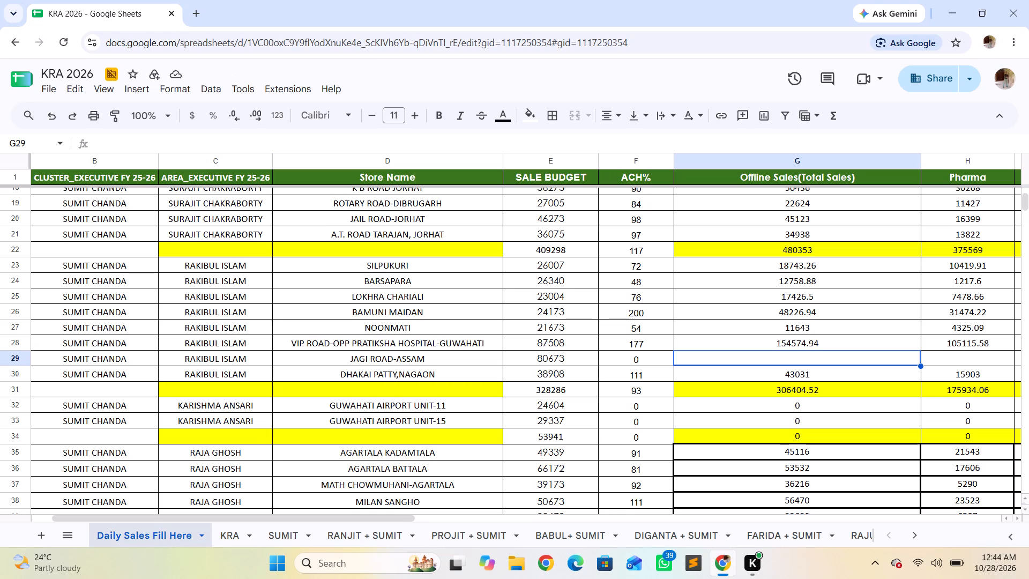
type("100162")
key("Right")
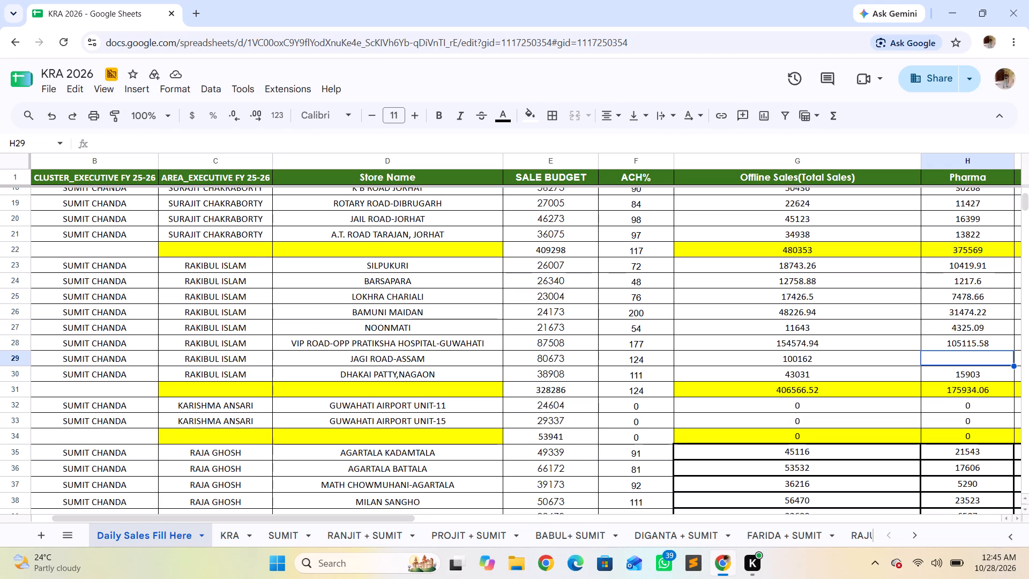
Fill the Jagi Road row with Pharma 62393, PL 5131, Gen 4141, FMCG 26863 and Sur 496, copying the FMCG figure.
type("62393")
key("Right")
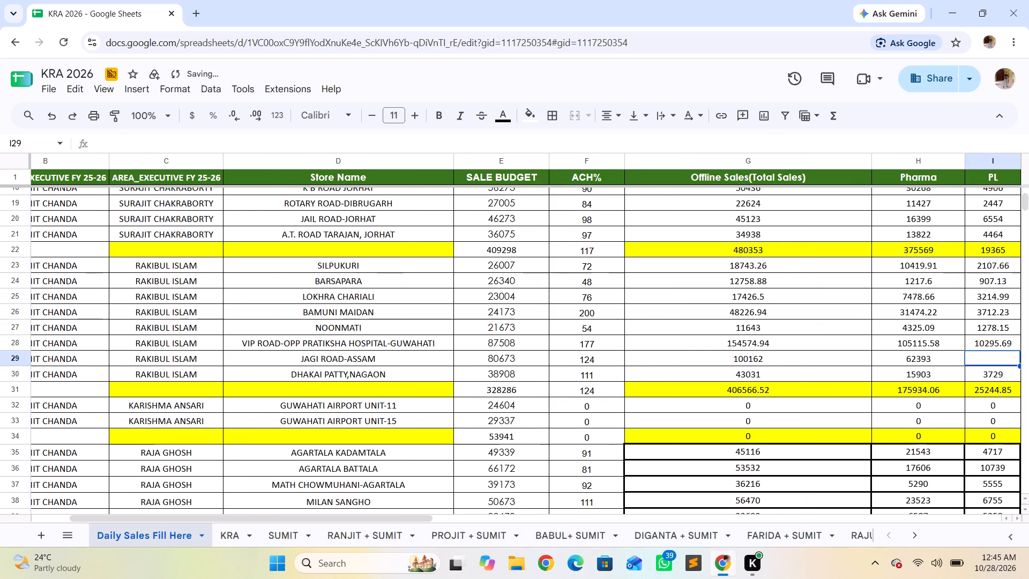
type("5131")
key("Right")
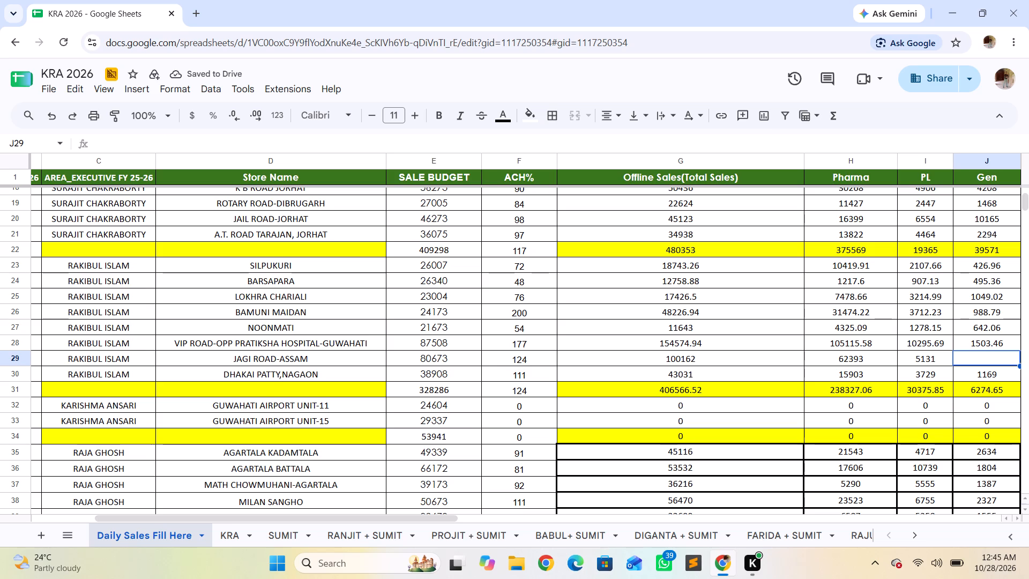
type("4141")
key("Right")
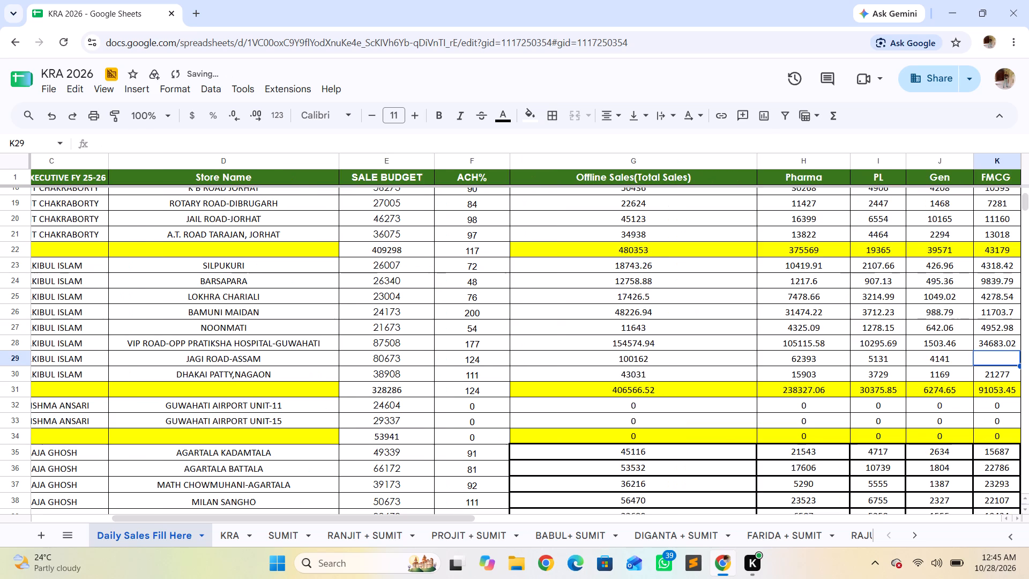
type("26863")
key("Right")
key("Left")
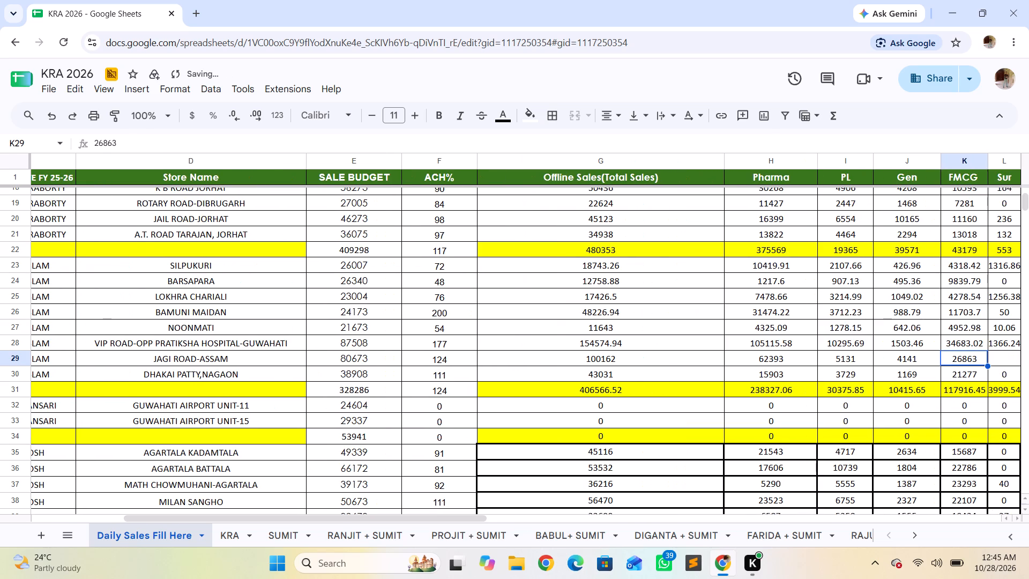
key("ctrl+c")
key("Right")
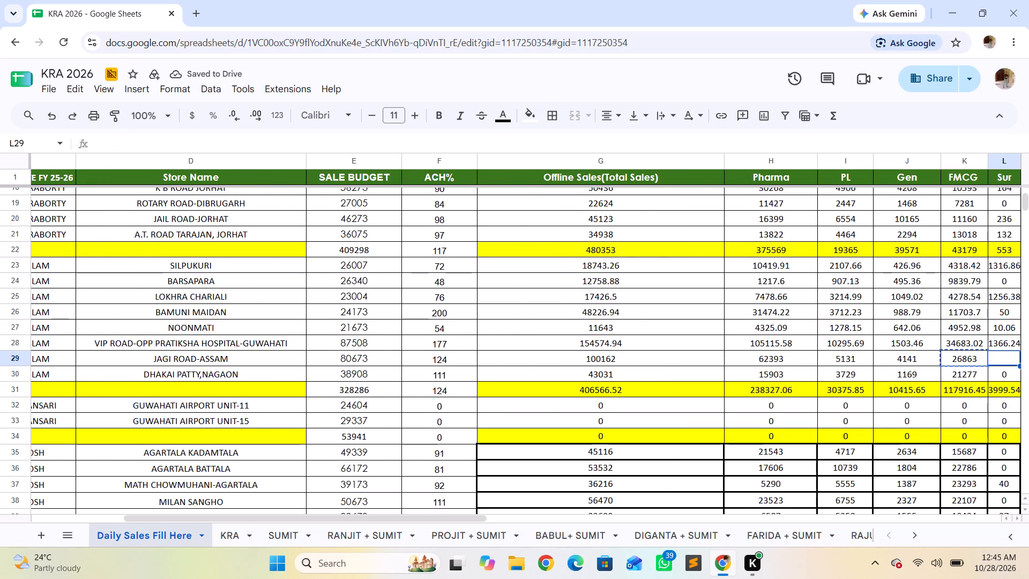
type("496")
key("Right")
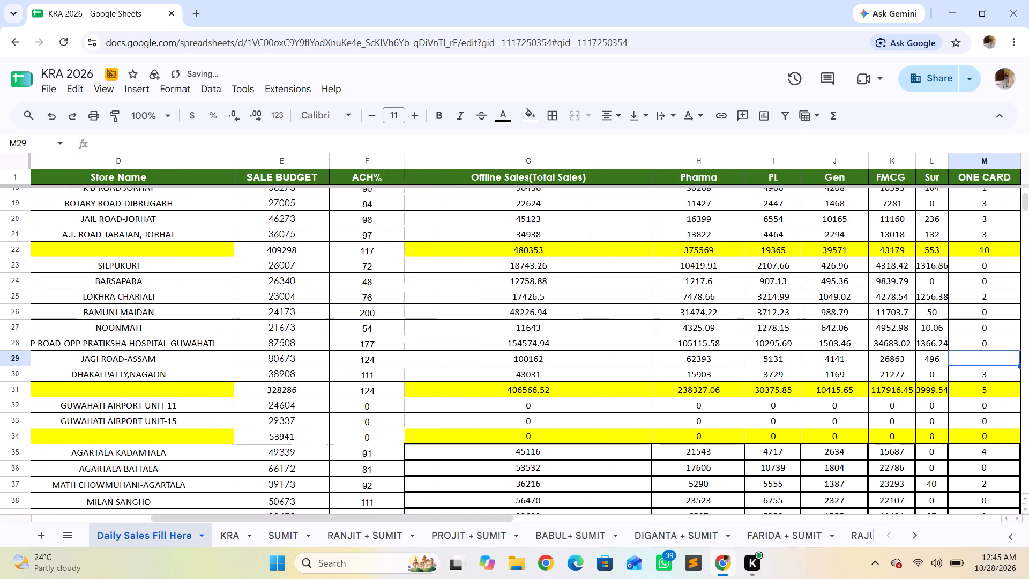
Fill Jagi Road's One Card with 3, HD Bill 0, HD Bill Value 0, Circle Enrollment 5, Value Deal 11 and Bill Count 209.
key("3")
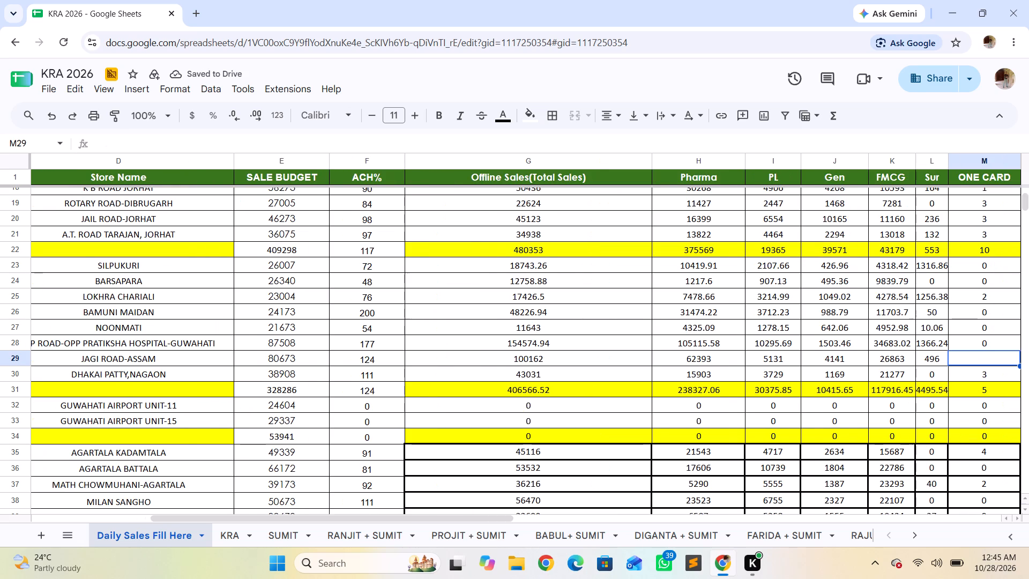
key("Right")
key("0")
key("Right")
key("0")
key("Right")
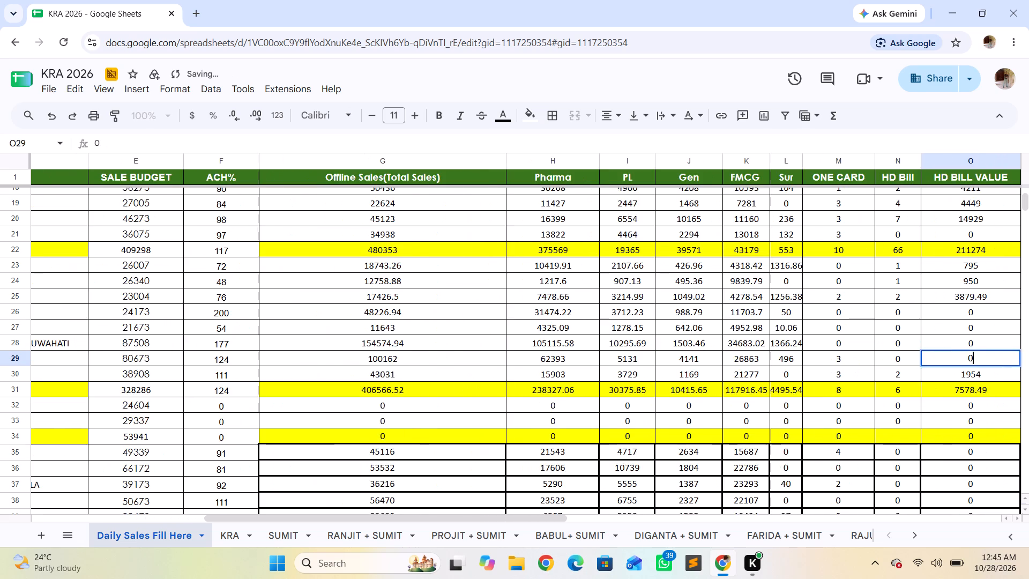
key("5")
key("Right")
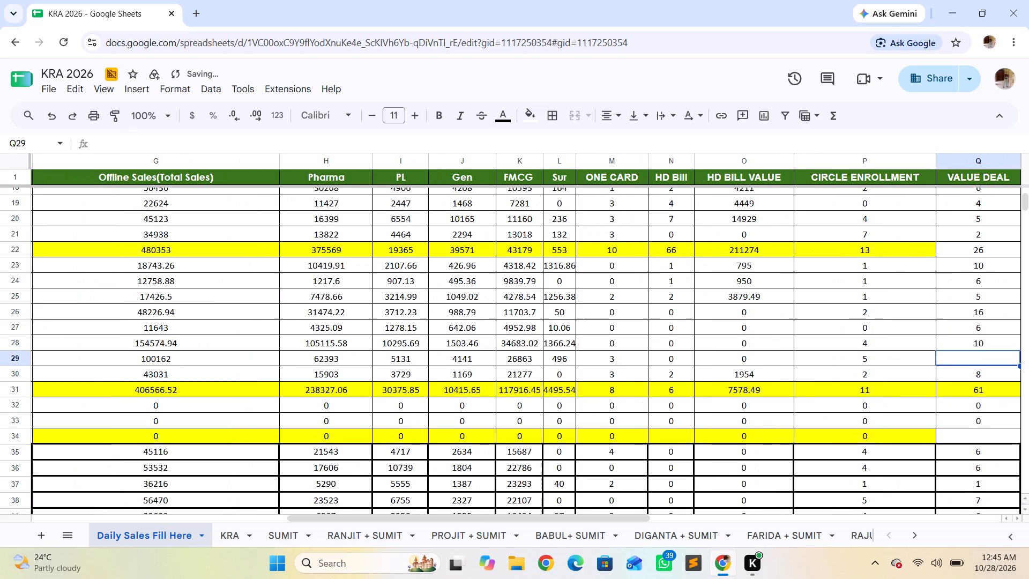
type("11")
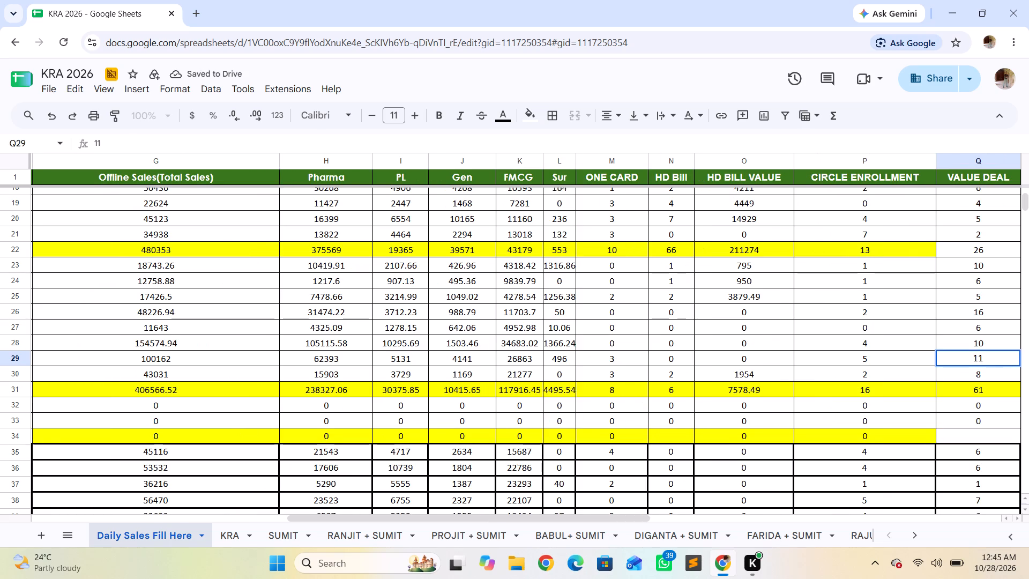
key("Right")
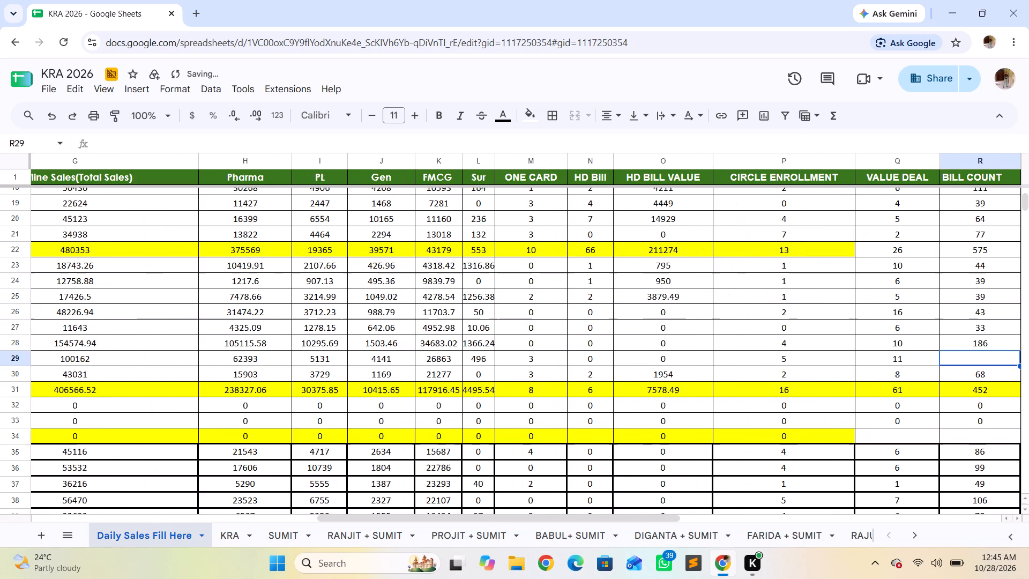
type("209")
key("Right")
Paste the copied FMCG figure 26863 as Jagi Road's Offline FMCG, and enter 0 as its Online FMCG.
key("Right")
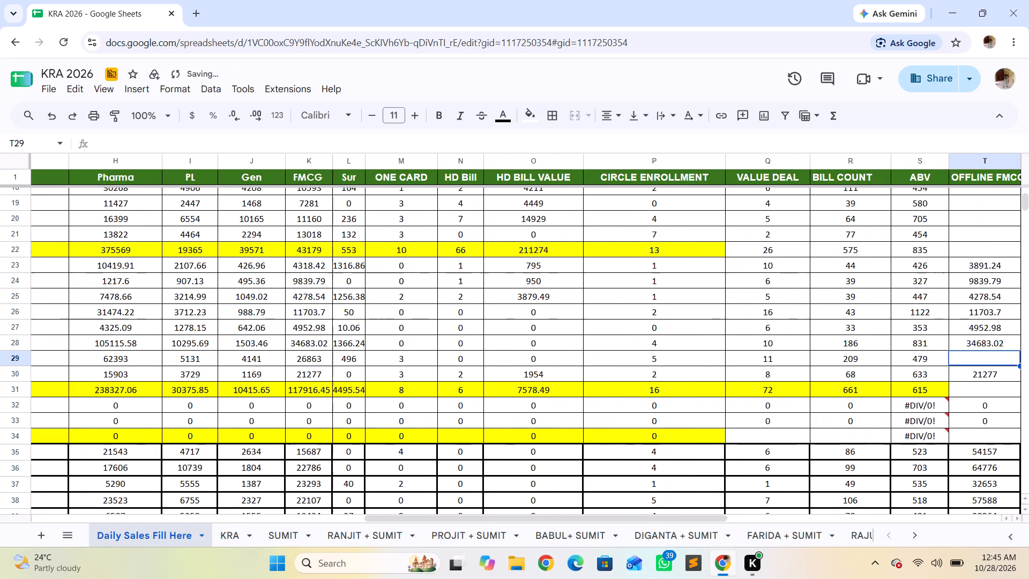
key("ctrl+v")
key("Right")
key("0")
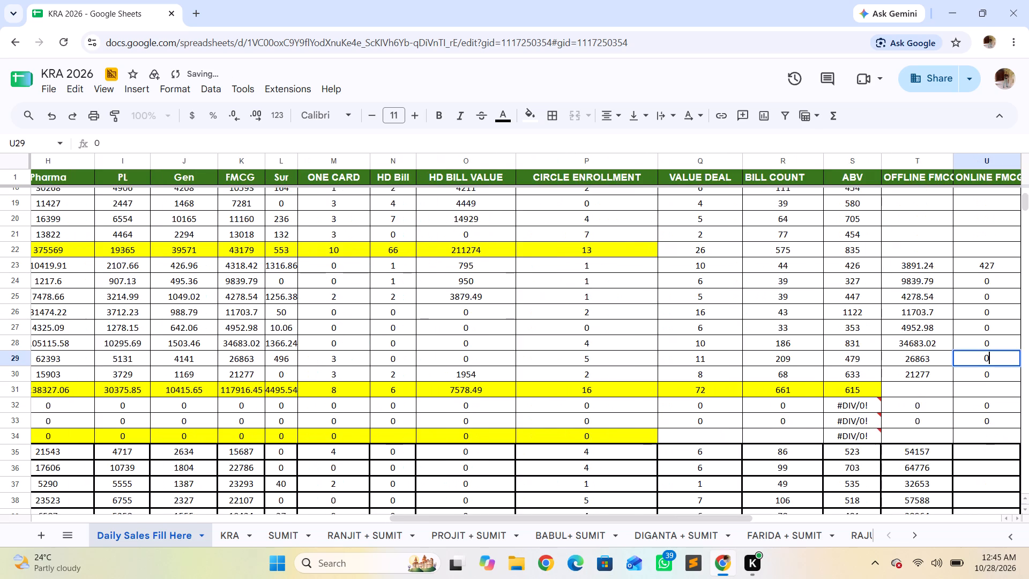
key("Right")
Set the Value Deal sale quantity to 72 in row 131 of the Initiative Reports table for this store group's executive.
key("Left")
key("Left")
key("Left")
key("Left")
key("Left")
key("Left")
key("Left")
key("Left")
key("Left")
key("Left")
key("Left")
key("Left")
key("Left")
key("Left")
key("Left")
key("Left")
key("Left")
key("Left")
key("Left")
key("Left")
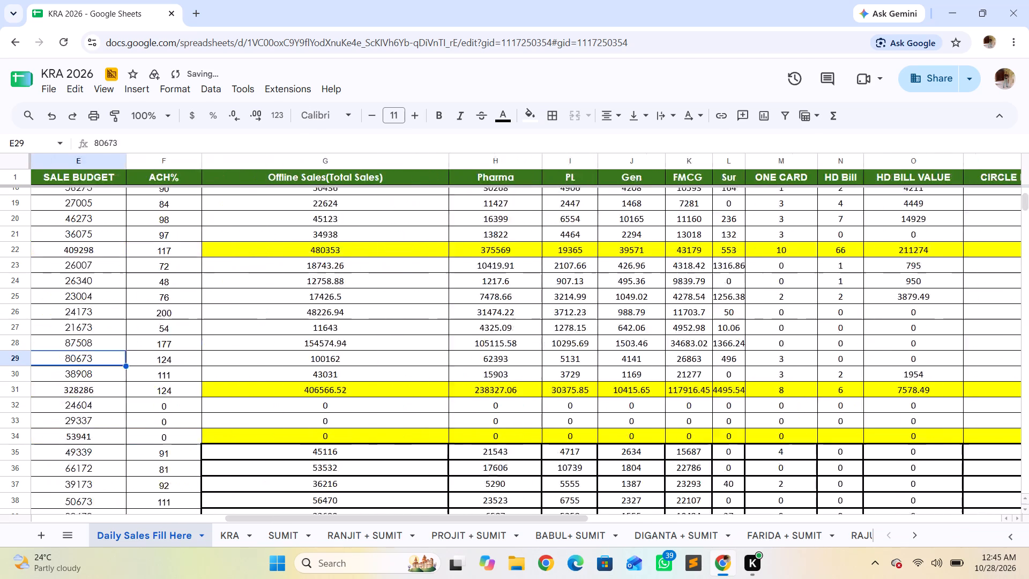
scroll(741, 399, "down", 6)
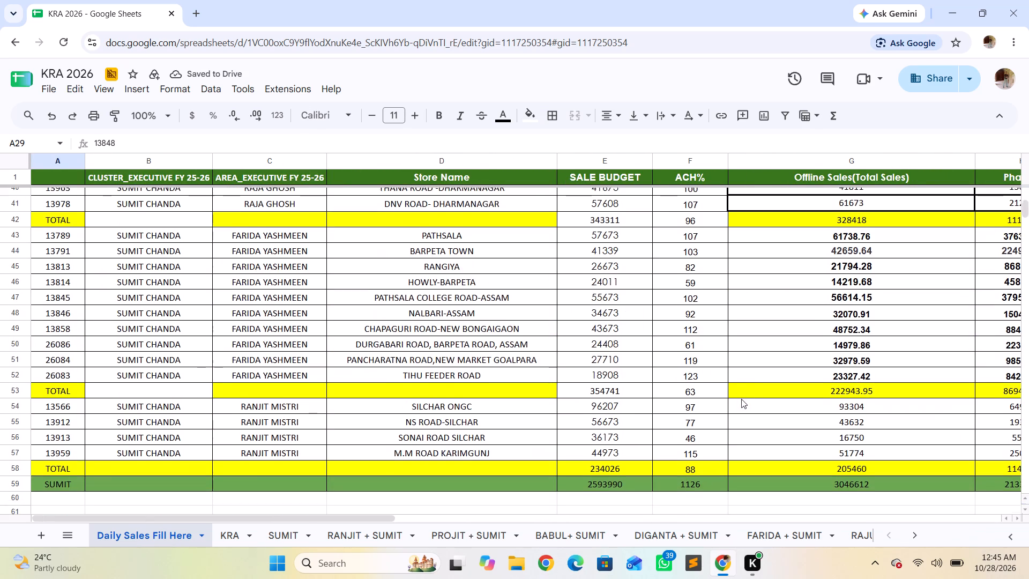
scroll(741, 399, "down", 8)
scroll(741, 399, "right", 5)
scroll(741, 399, "up", 4)
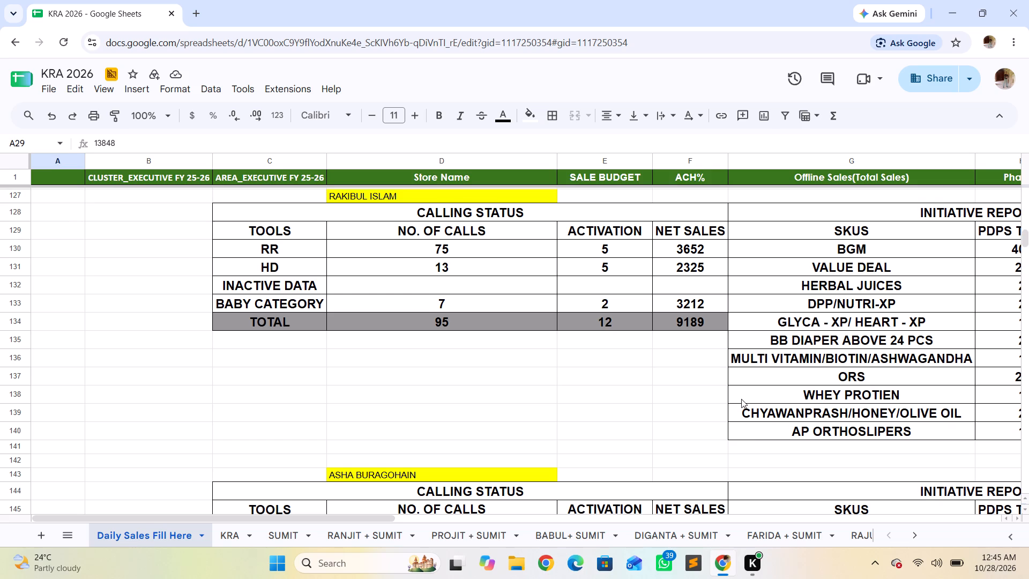
scroll(741, 399, "left", 5)
left_click(767, 269)
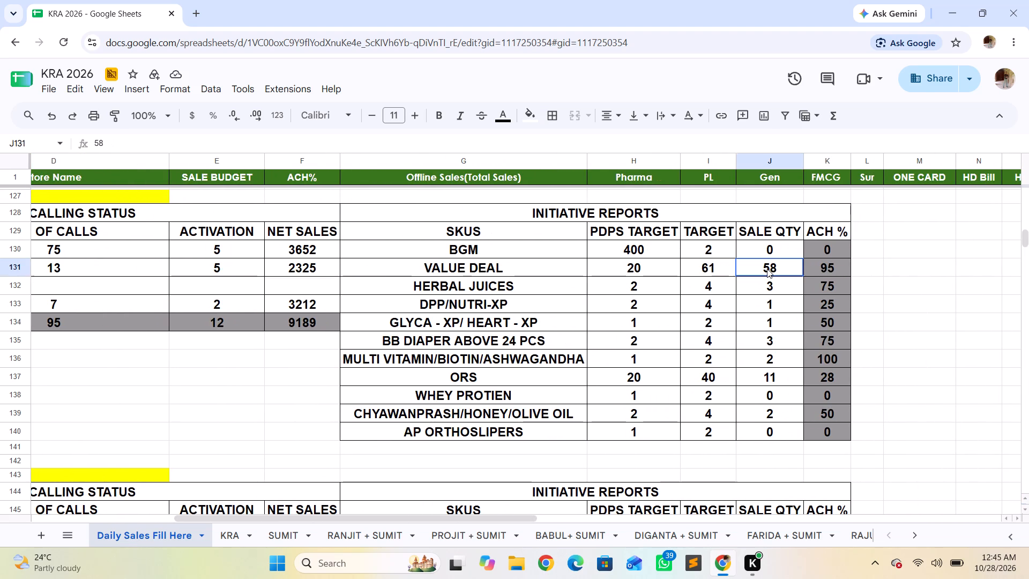
type("72")
left_click_drag(898, 299, 694, 373)
left_click(982, 241)
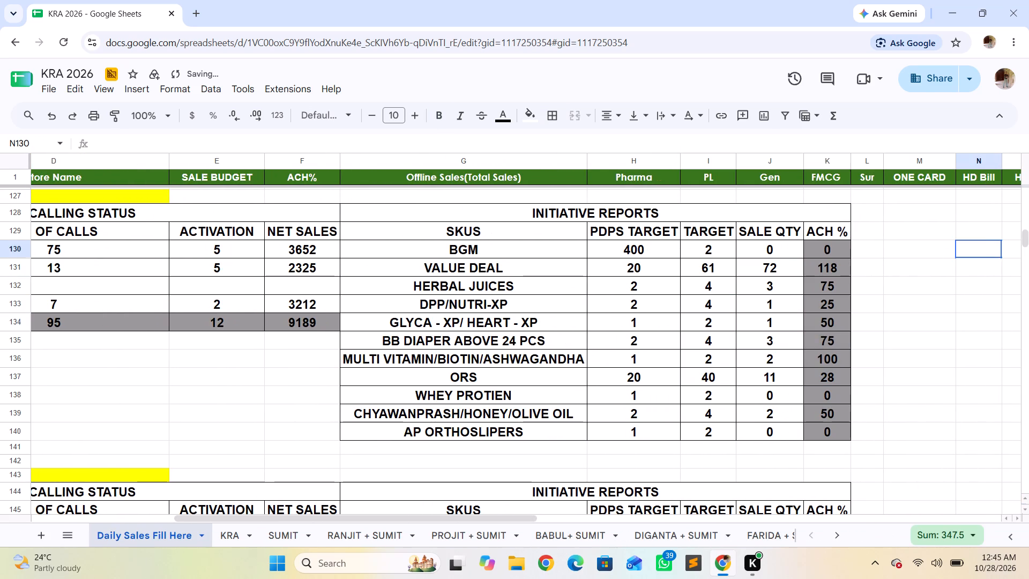
Open the SUMIT sheet to review the sales and achievement summary by executive.
scroll(619, 292, "right", 11)
scroll(619, 292, "up", 8)
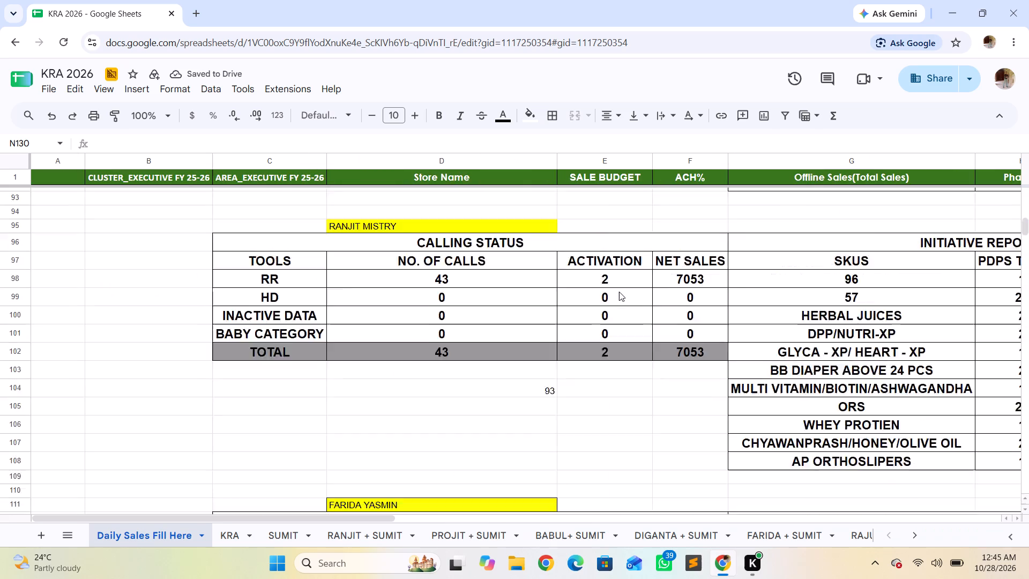
scroll(619, 292, "up", 8)
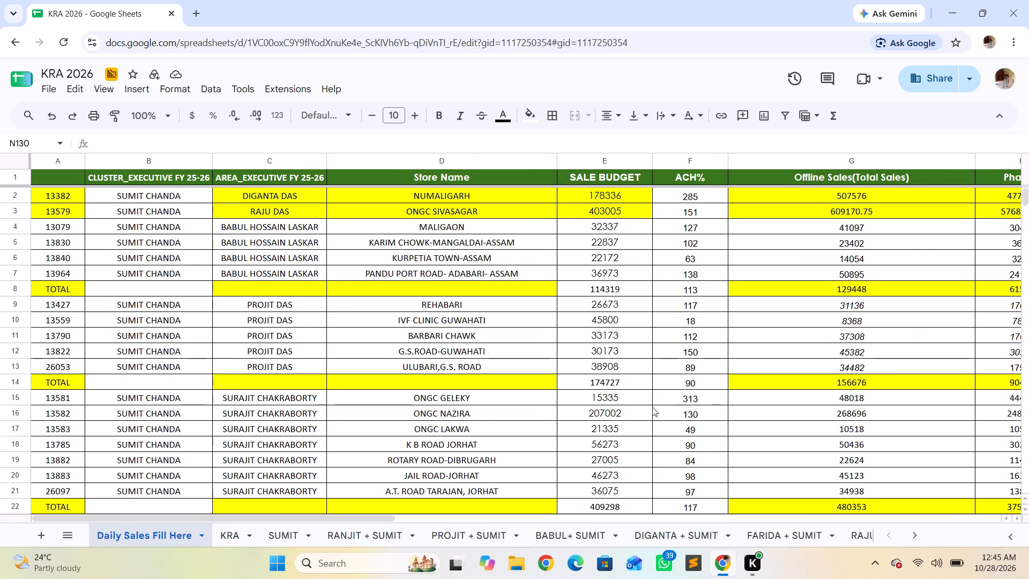
left_click(280, 536)
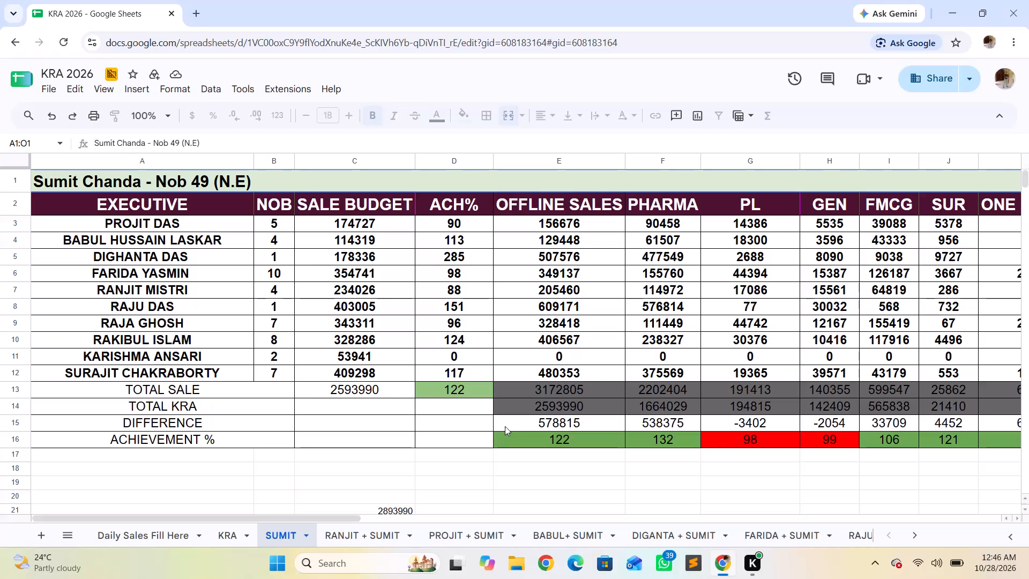
Open the RAKIBUL + SUMIT sheet and set its zoom to 75% to view the branch report.
left_click(918, 543)
left_click(332, 534)
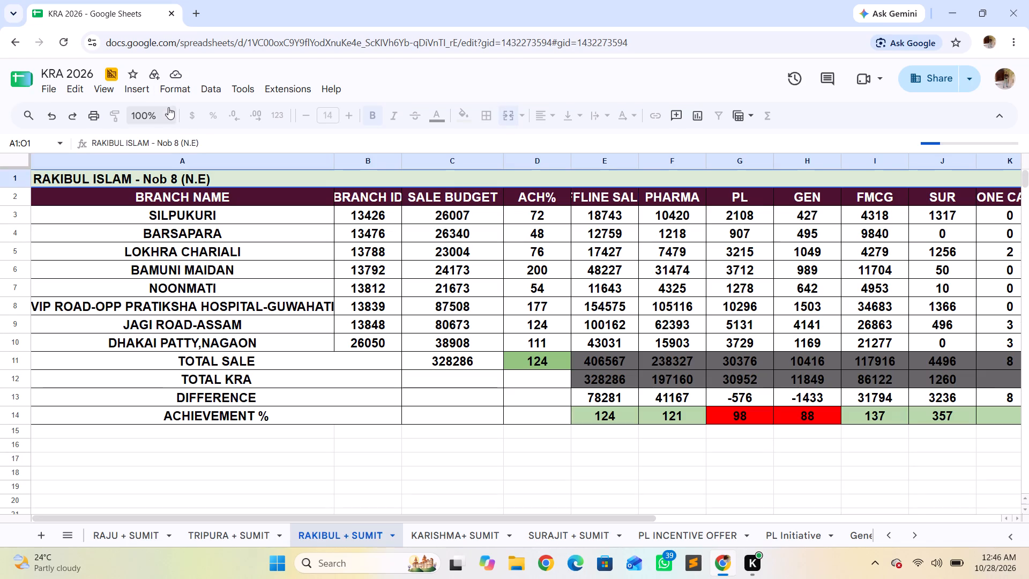
left_click_drag(168, 119, 143, 174)
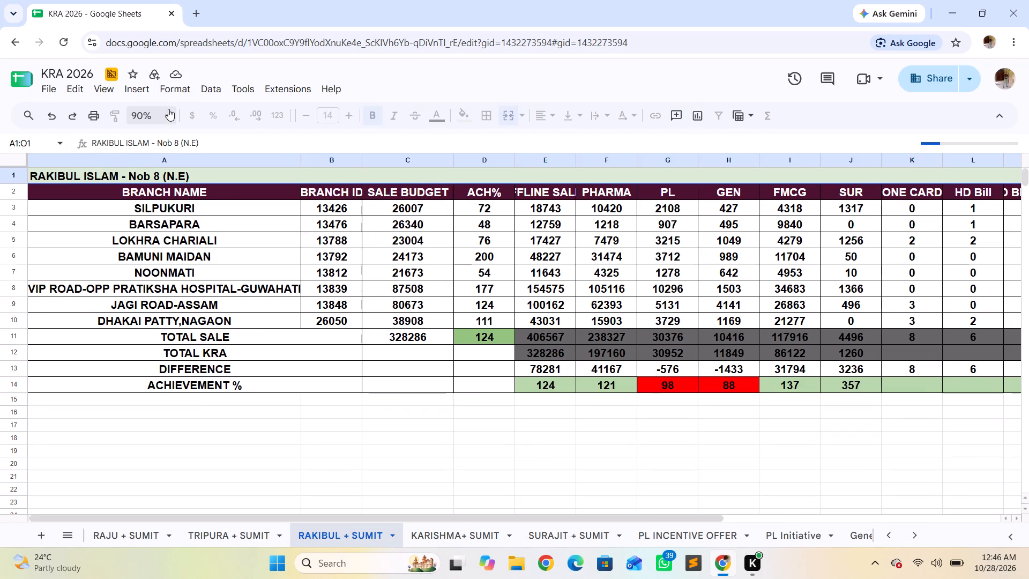
left_click(168, 109)
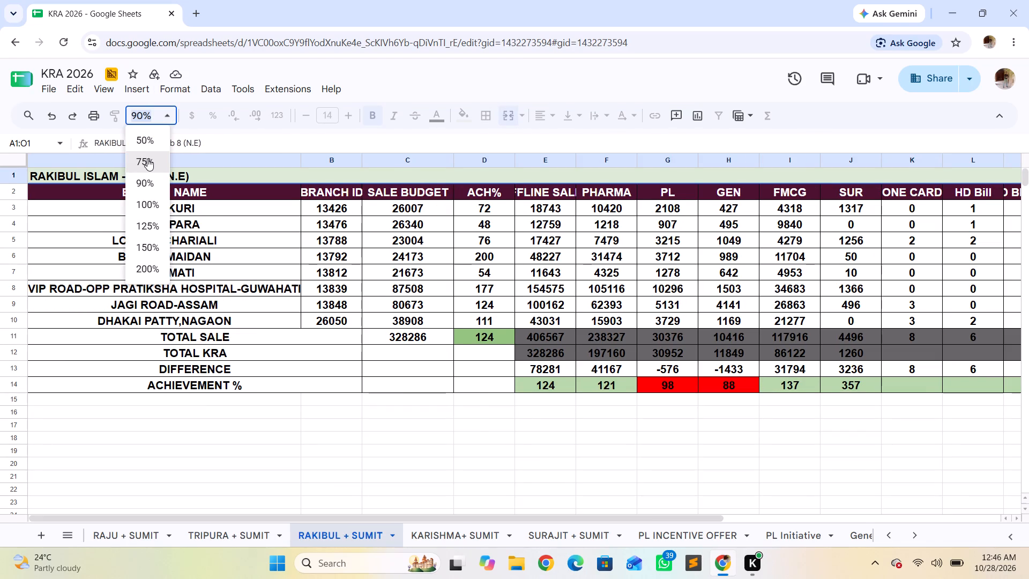
left_click(147, 159)
left_click(393, 420)
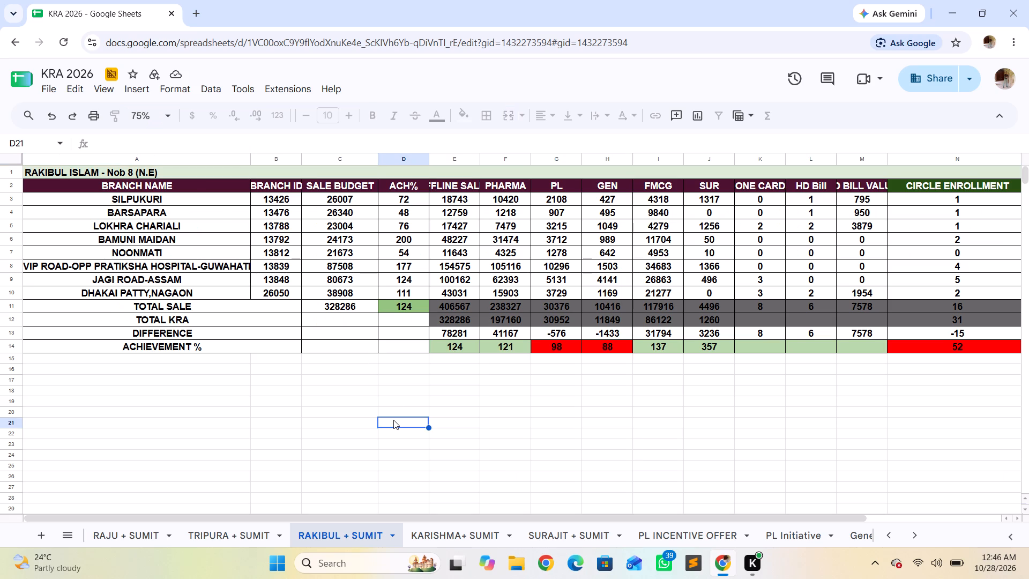
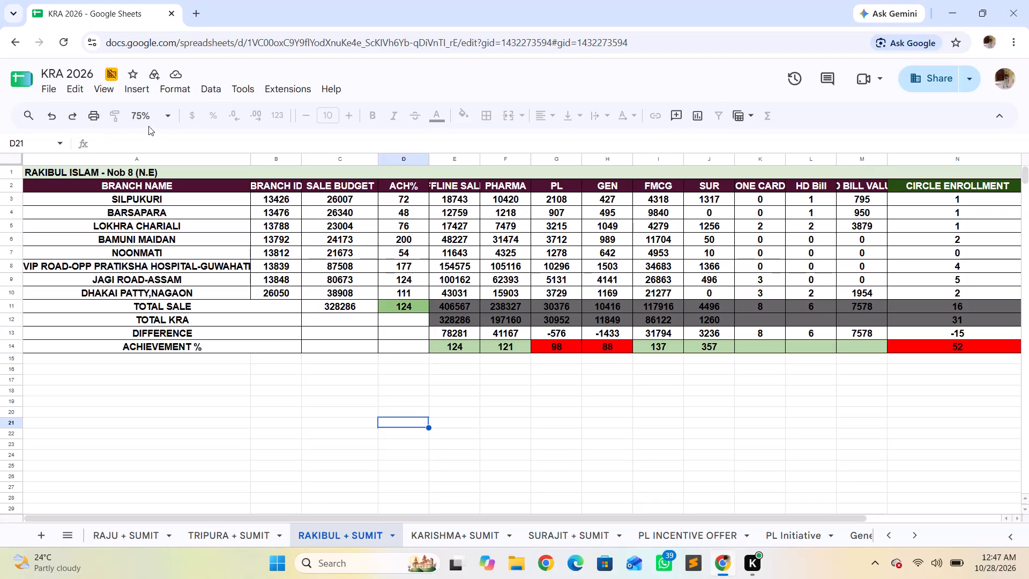
Copy the GEN sales figures of all eight branches, Silpukuri to Dhakai Patty (H3:H10), from the RAKIBUL + SUMIT sheet.
left_click(170, 121)
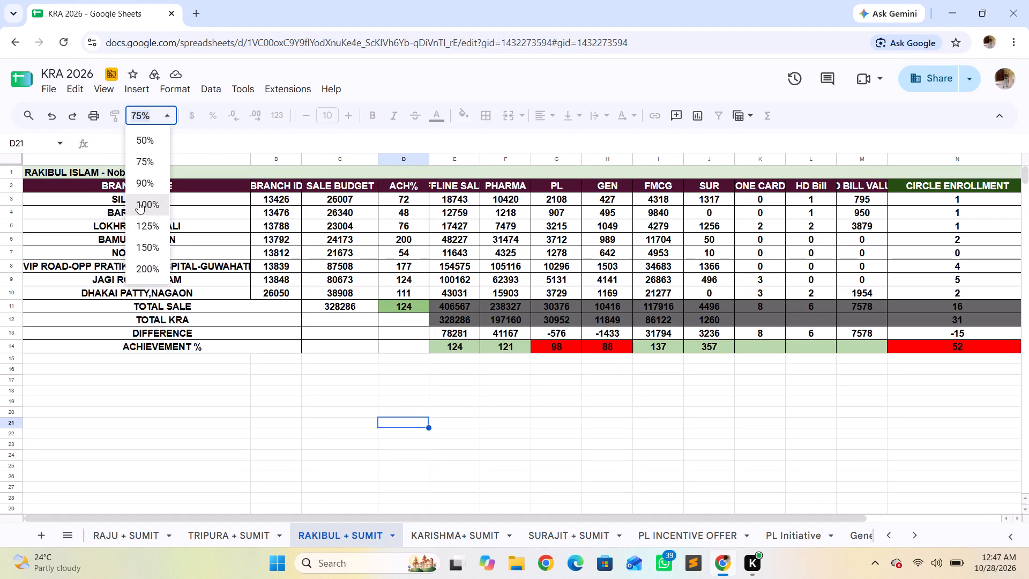
left_click(138, 203)
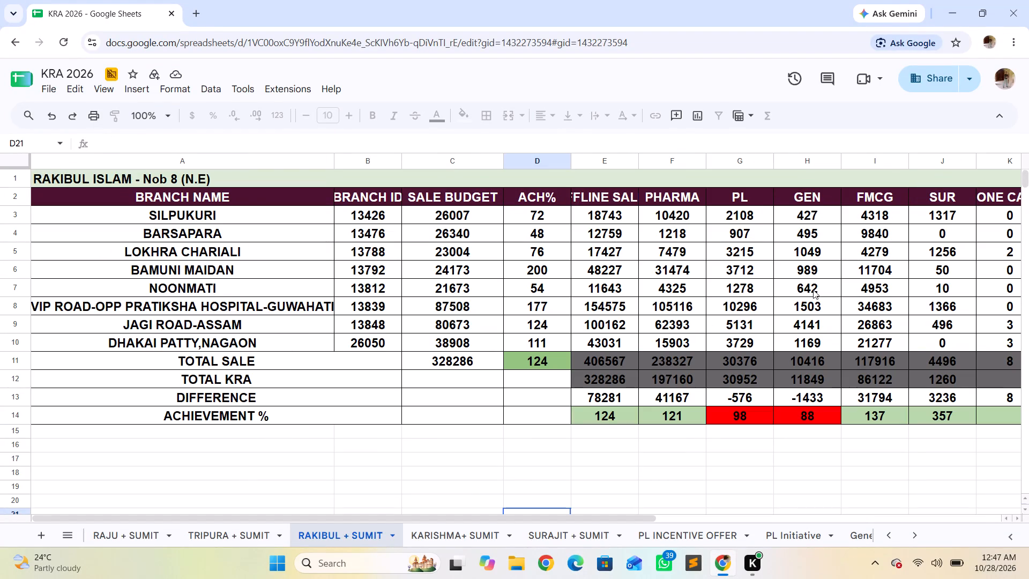
left_click_drag(800, 214, 800, 344)
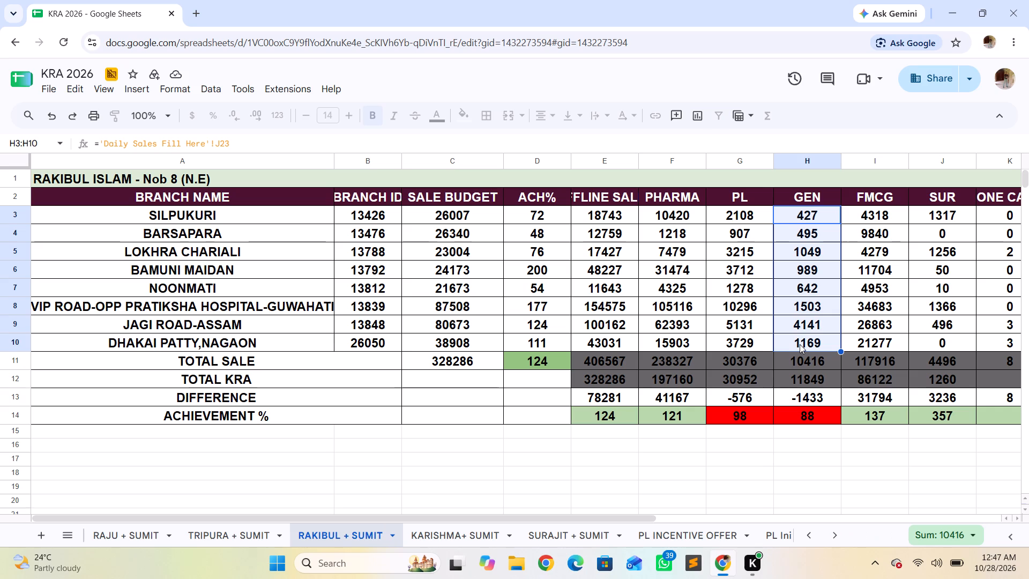
key("ctrl+c")
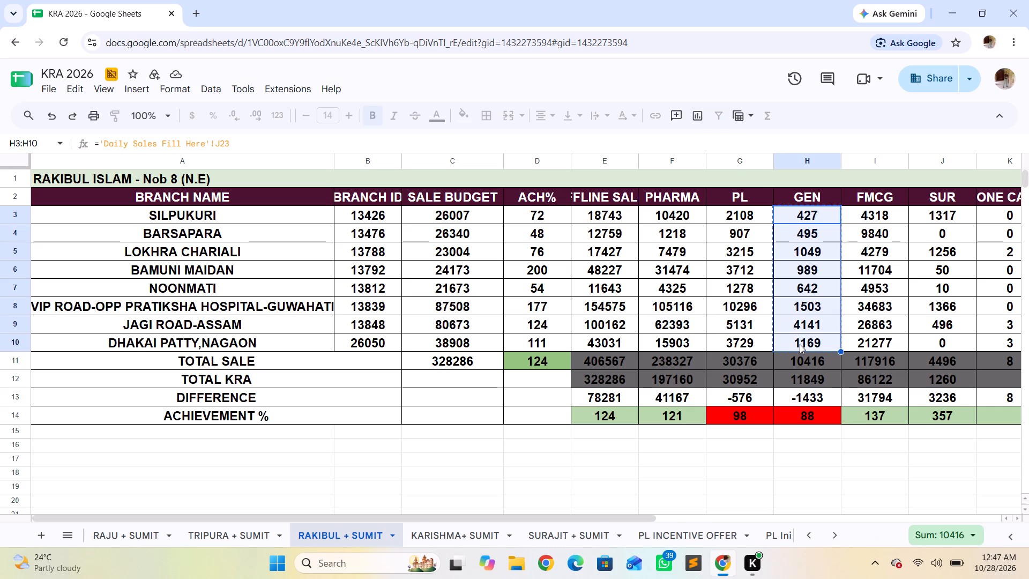
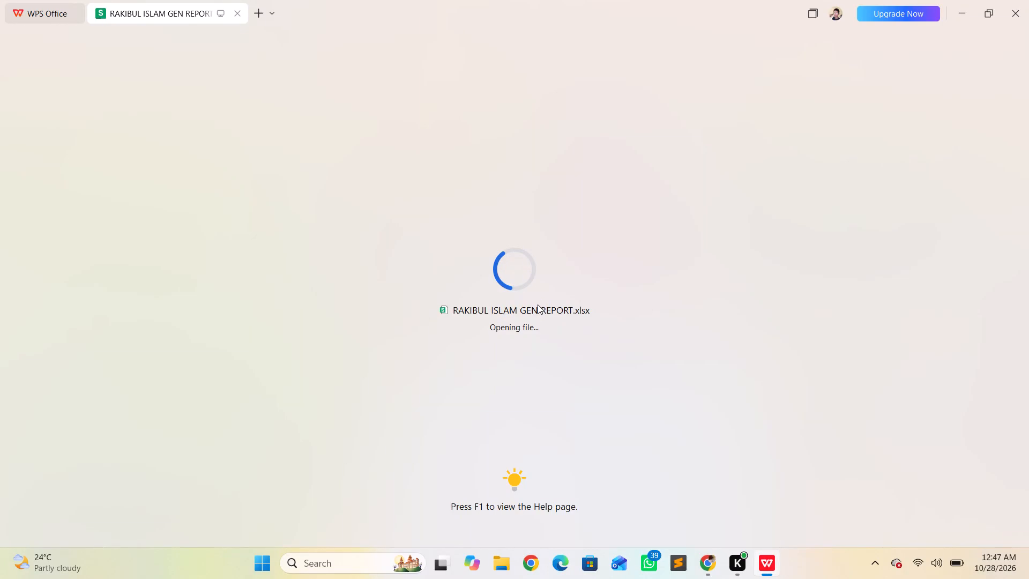
Paste the copied branch figures into the GEN SALE column for Silpukuri to Dhakai Patty (F5:F12) of the GEN report.
left_click_drag(515, 218, 517, 322)
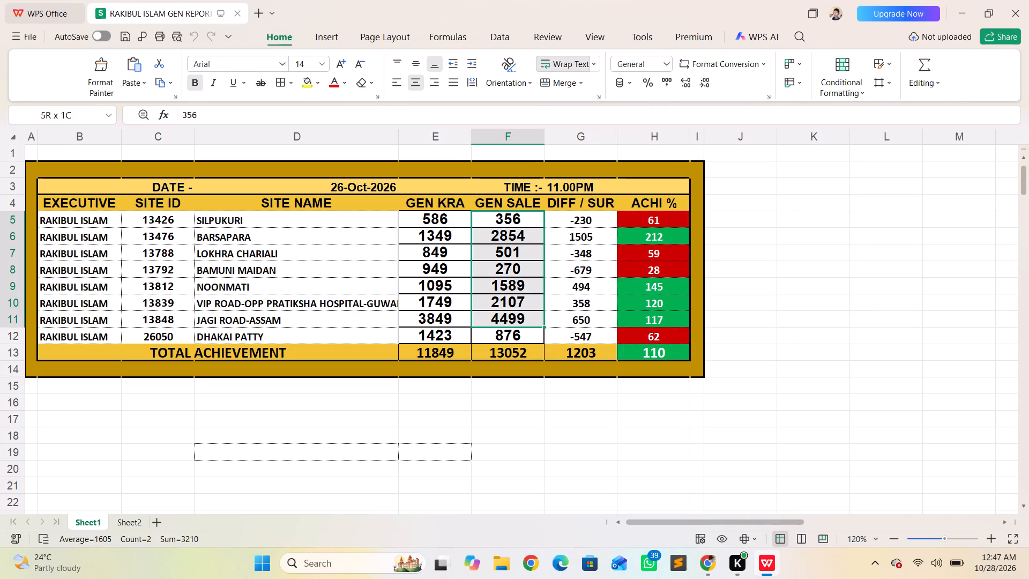
left_click_drag(517, 322, 517, 335)
key("ctrl+v")
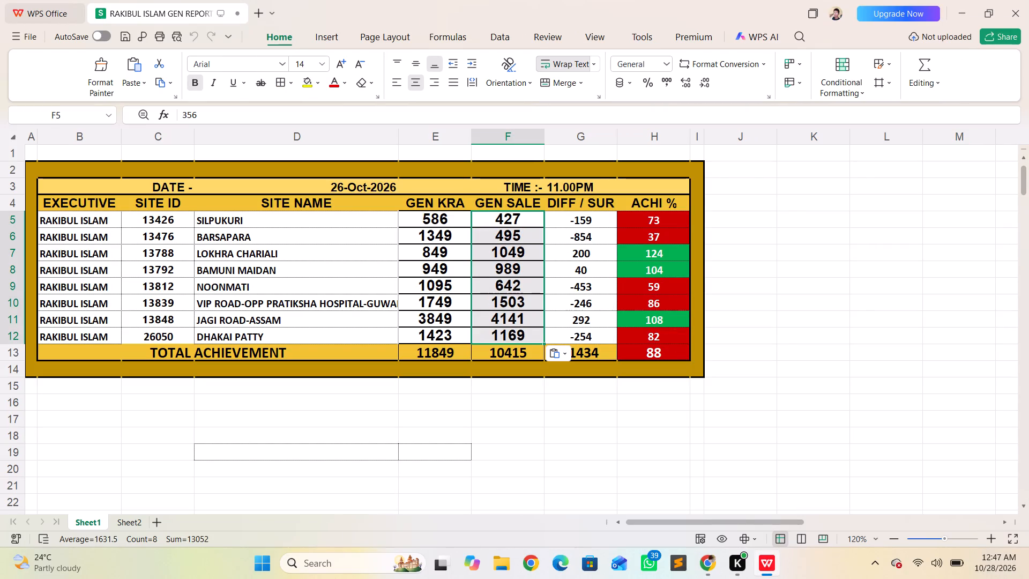
Set the report date in cell D3 to 10/27/2026.
left_click(352, 187)
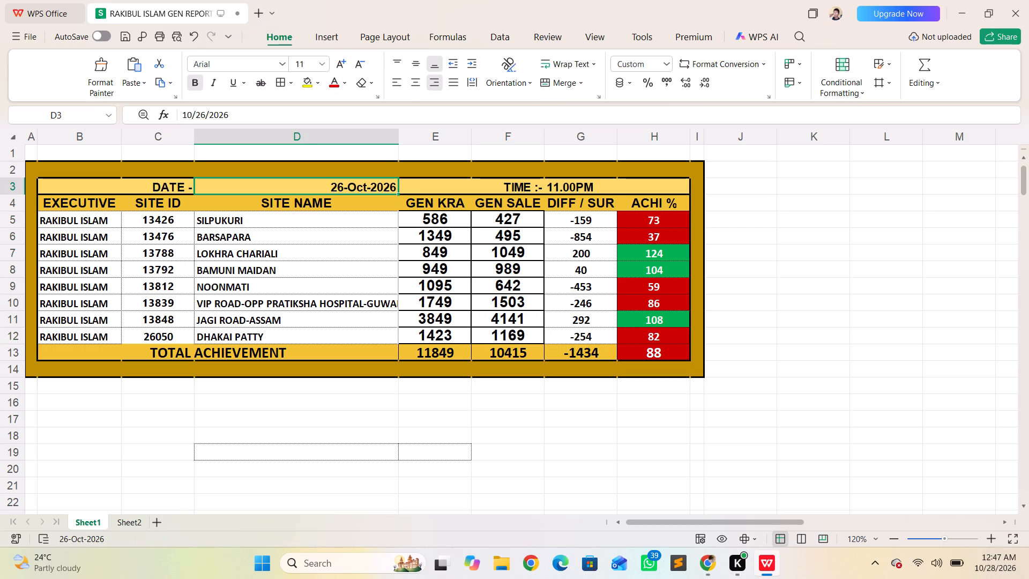
left_click(204, 115)
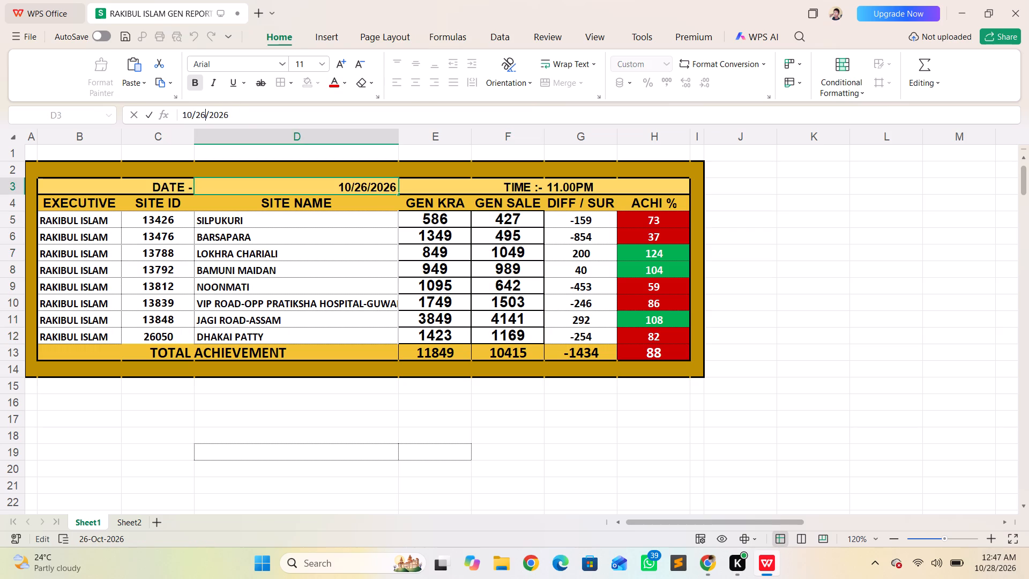
key("BackSpace")
key("7")
left_click(258, 392)
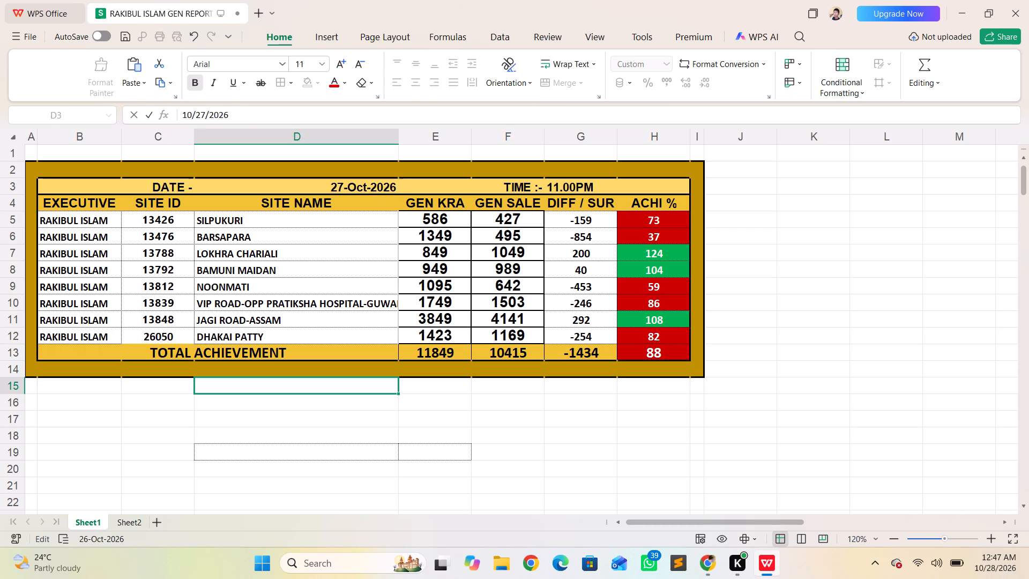
Copy the whole GEN report table with its coloured border, A2 to I14, on Sheet1.
left_click(31, 168)
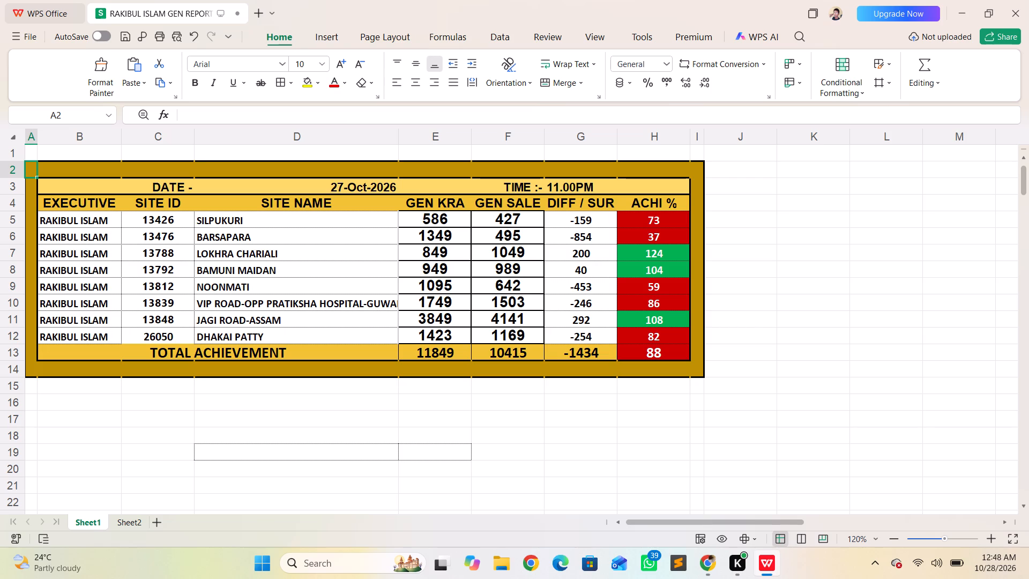
left_click(34, 168)
key("shift+Down")
key("shift+Down")
key("shift+Down")
key("shift+Down")
key("shift+Down")
key("shift+Down")
key("shift+Down")
key("shift+Down")
key("shift+Down")
key("shift+Down")
key("shift+Down")
key("shift+Down")
key("shift+Down")
key("shift+Up")
key("shift+Right")
key("shift+Right")
key("shift+Right")
key("shift+Right")
key("shift+Right")
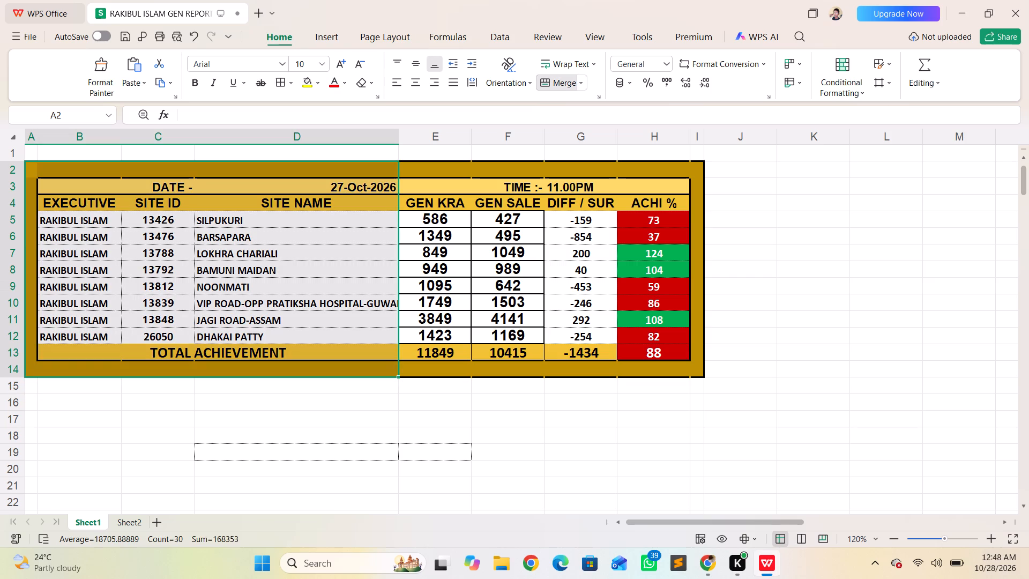
key("shift+Right")
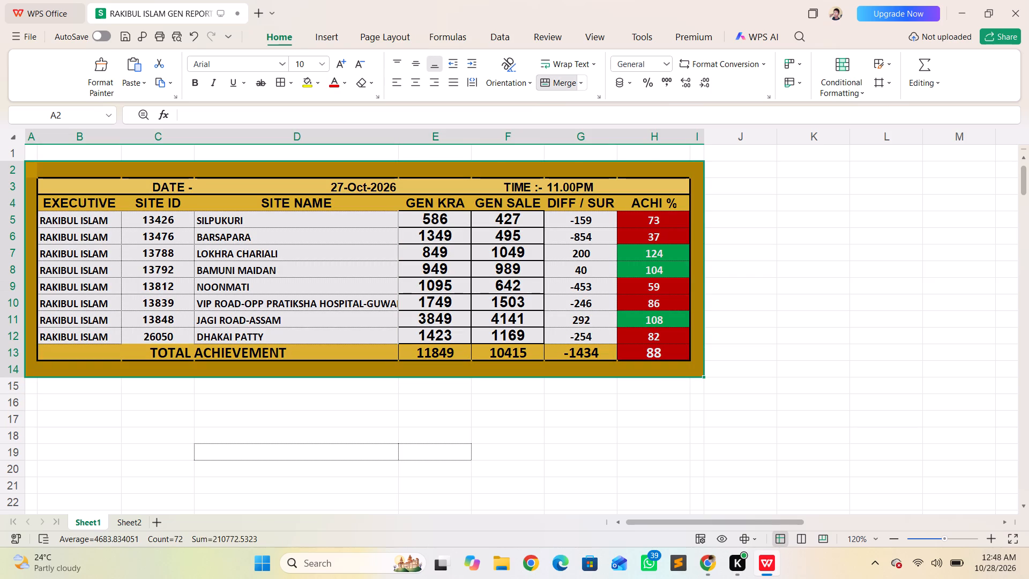
key("ctrl+c")
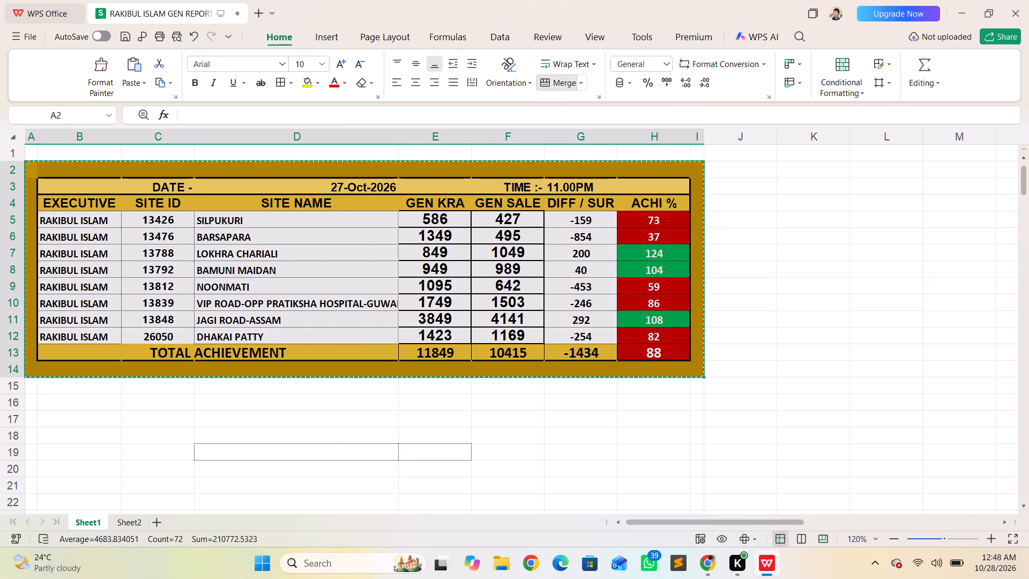
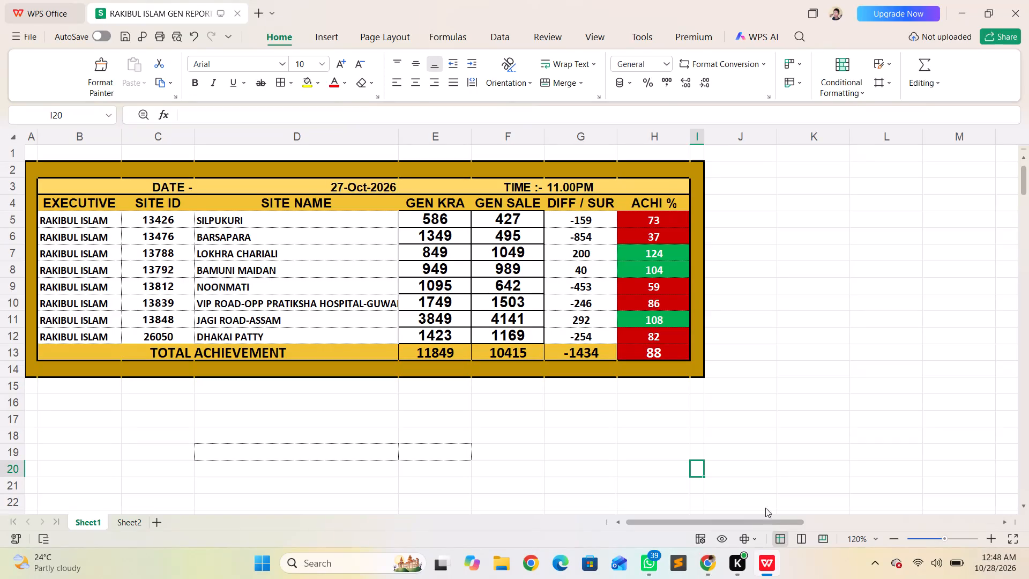
Switch to Chrome, look through the KRA 2026 sheets including KRA, the Tripura sheet and Daily Sales Fill Here, and close the browser window.
left_click(703, 559)
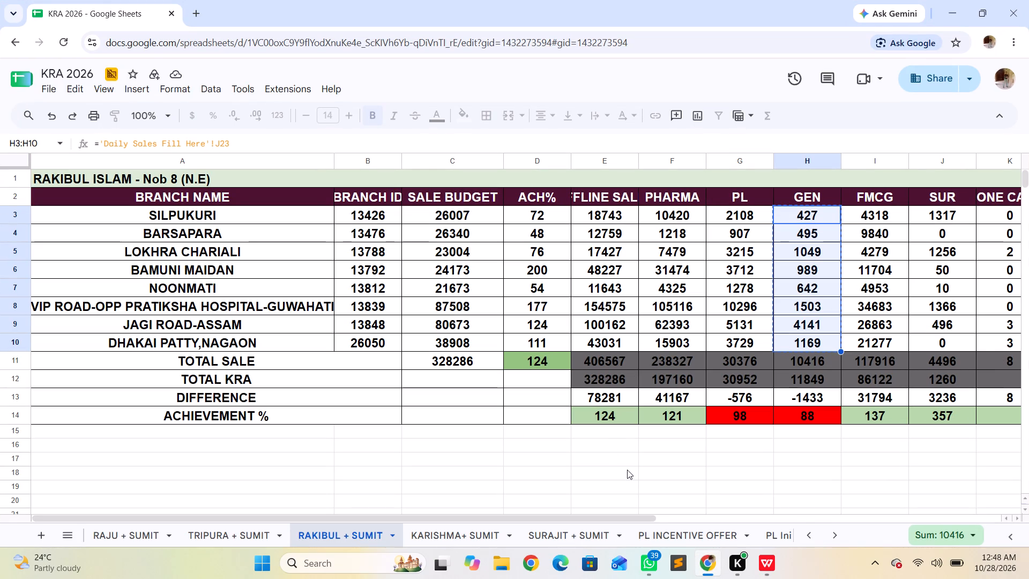
left_click(810, 531)
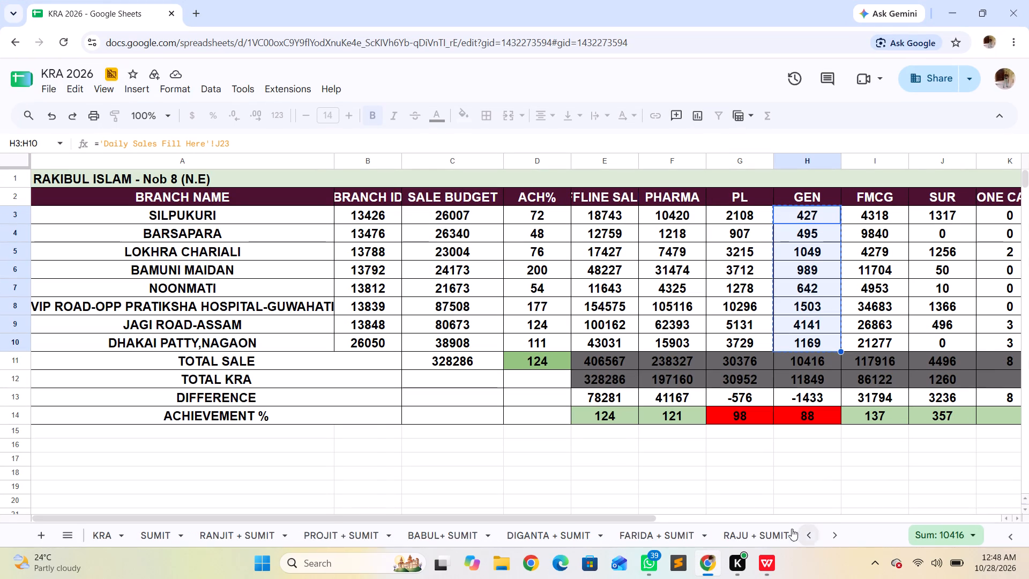
left_click(246, 533)
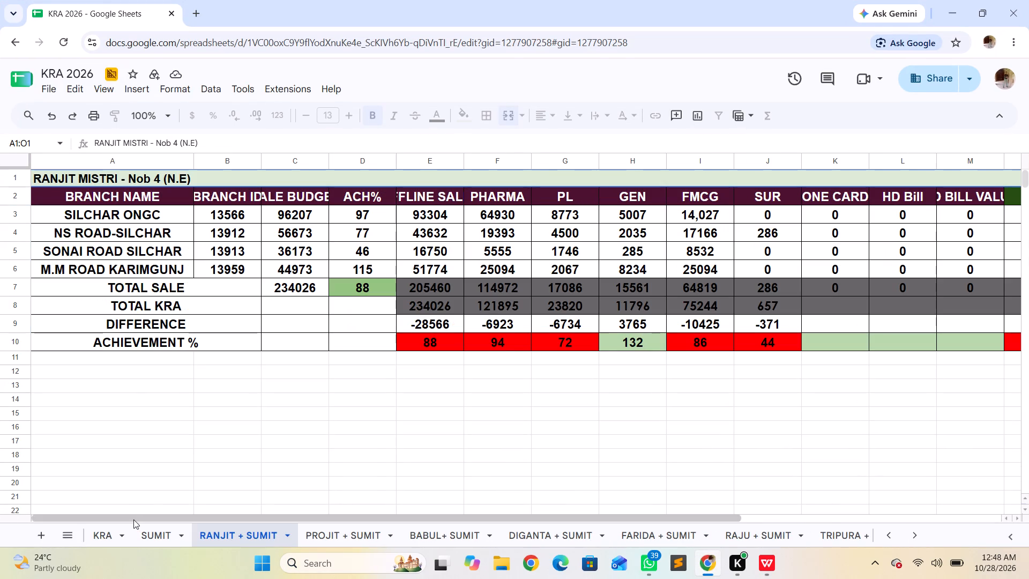
left_click(148, 538)
left_click(108, 533)
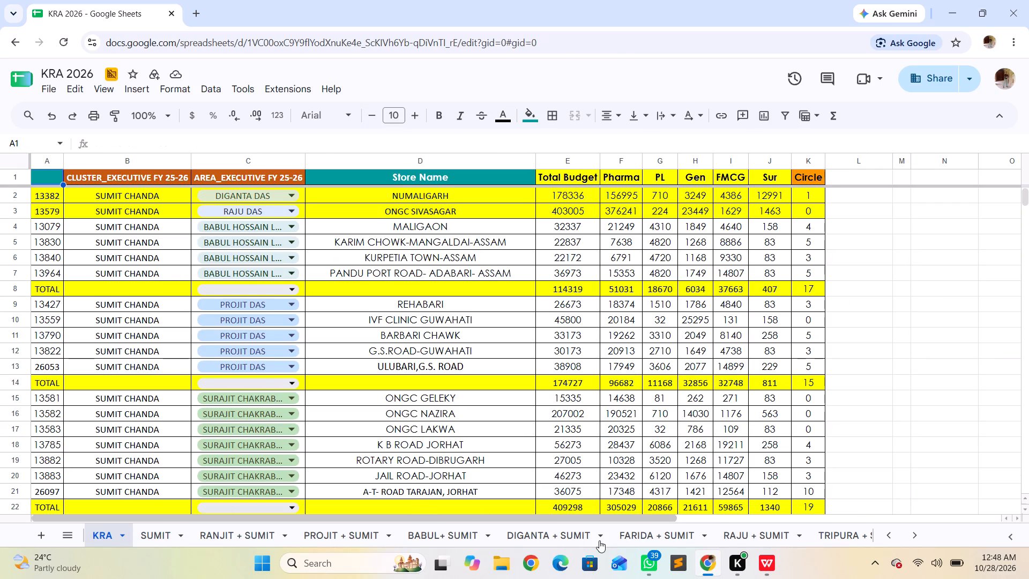
left_click(908, 530)
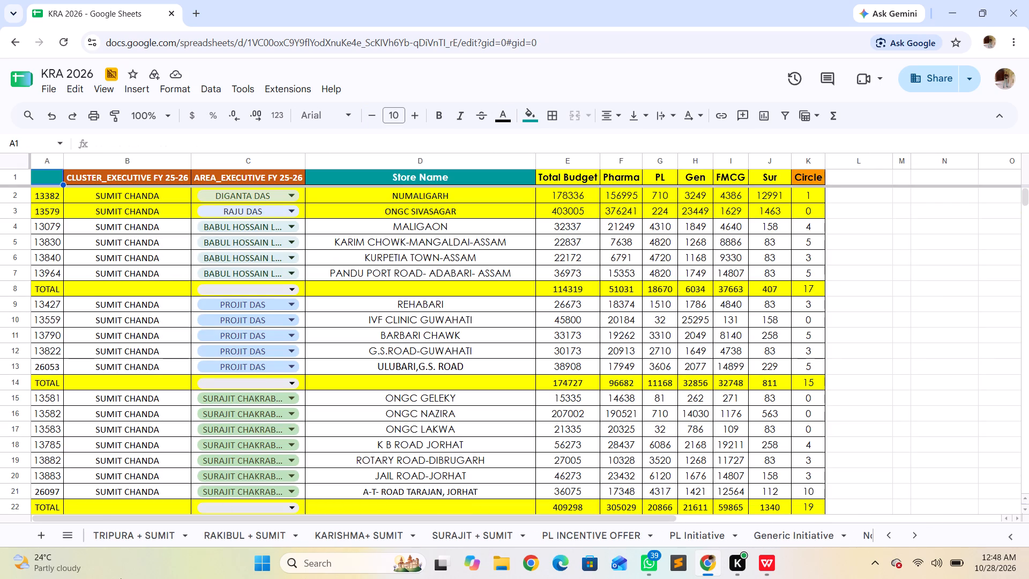
left_click(115, 541)
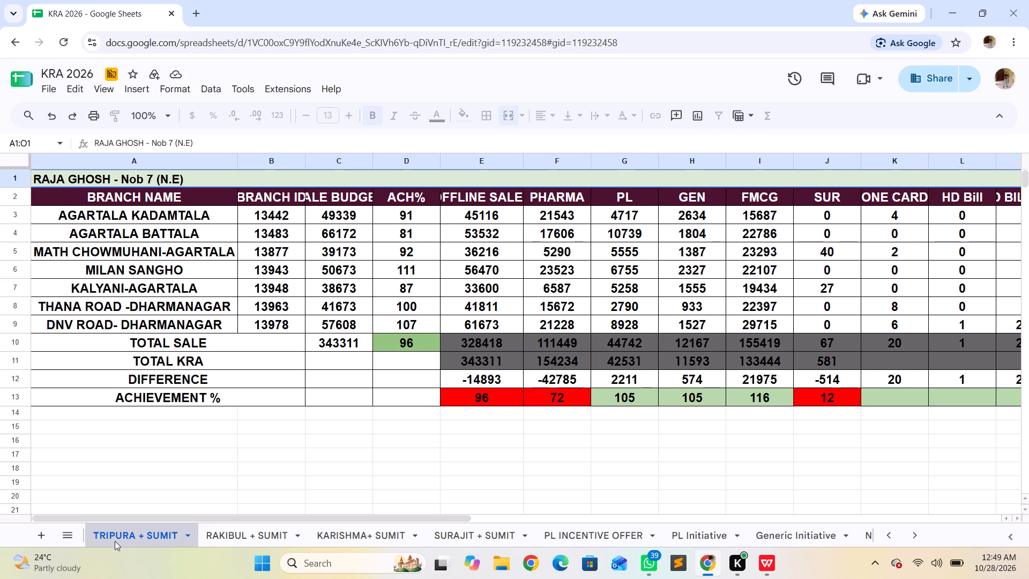
scroll(115, 541, "left", 4)
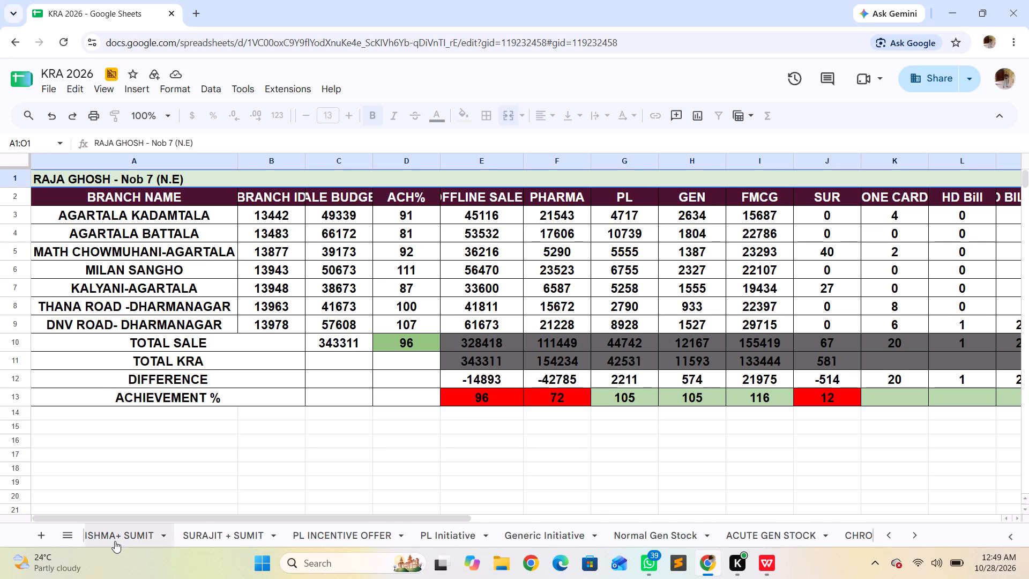
left_click(886, 542)
triple_click(886, 542)
left_click(886, 542)
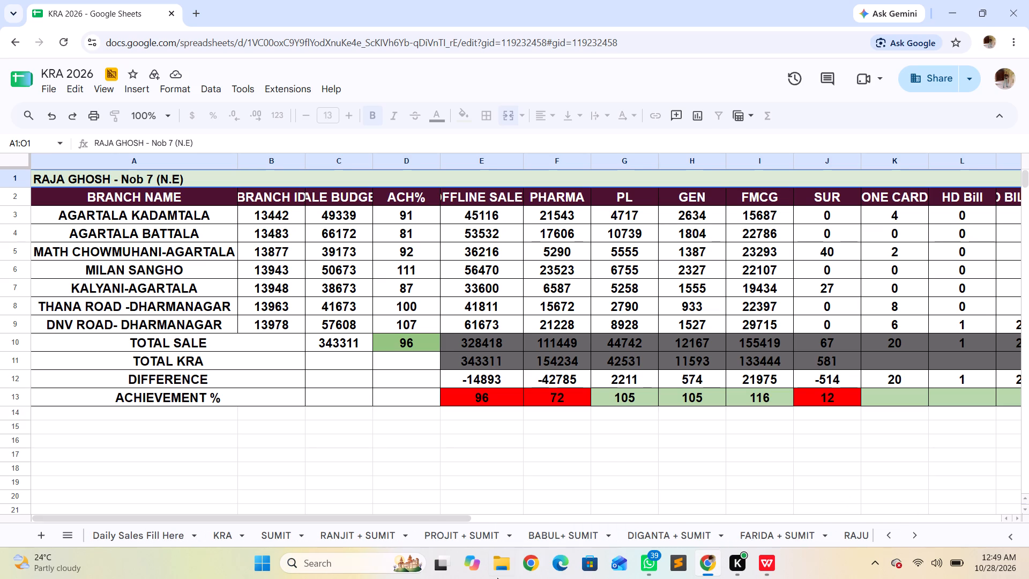
left_click(223, 543)
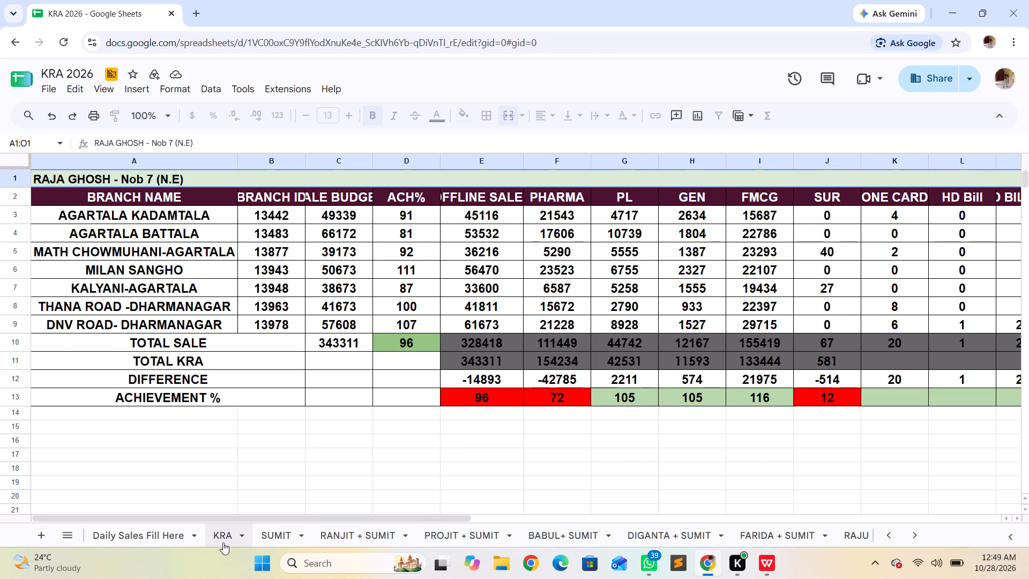
left_click(139, 539)
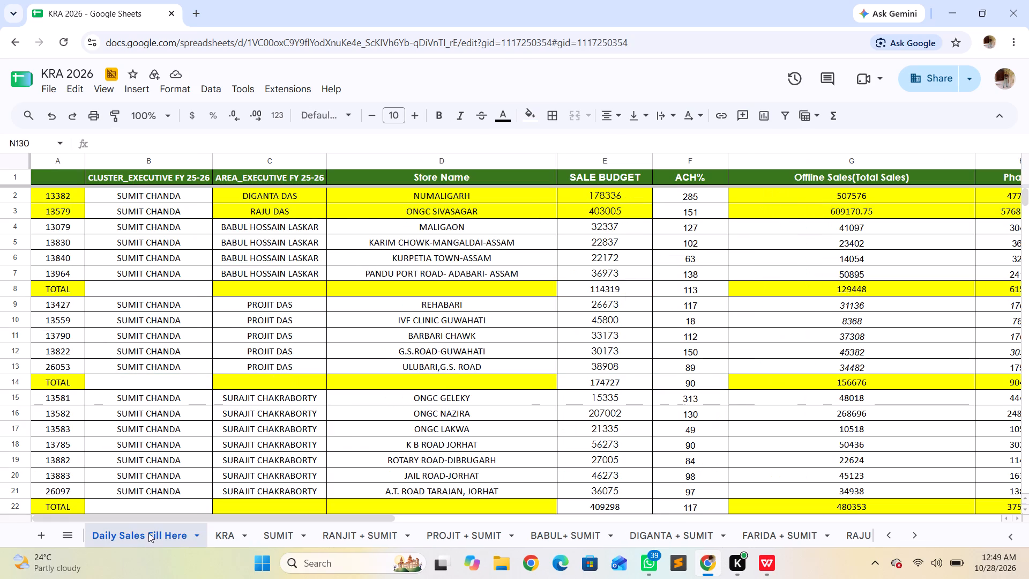
left_click(1013, 4)
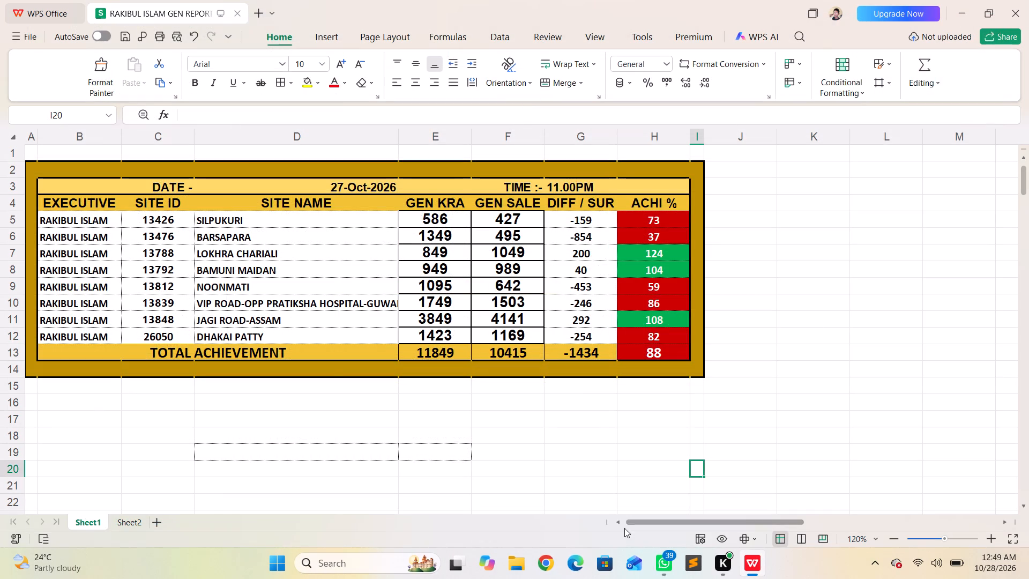
Reopen Chrome, open BANK REPORT- OCTOBER 2026 from Google Sheets and go to its 27 oct sheet.
left_click(543, 567)
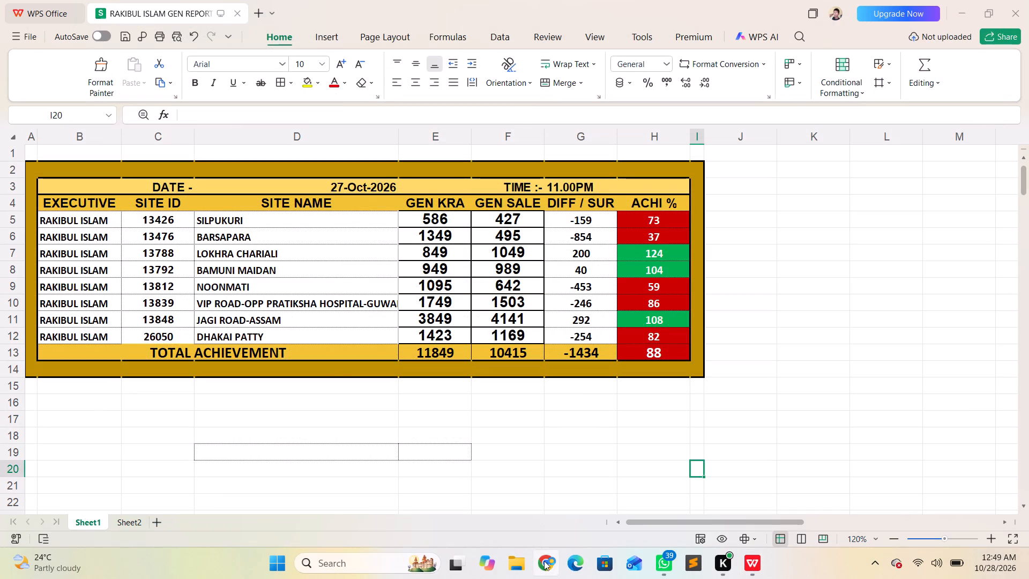
left_click(544, 561)
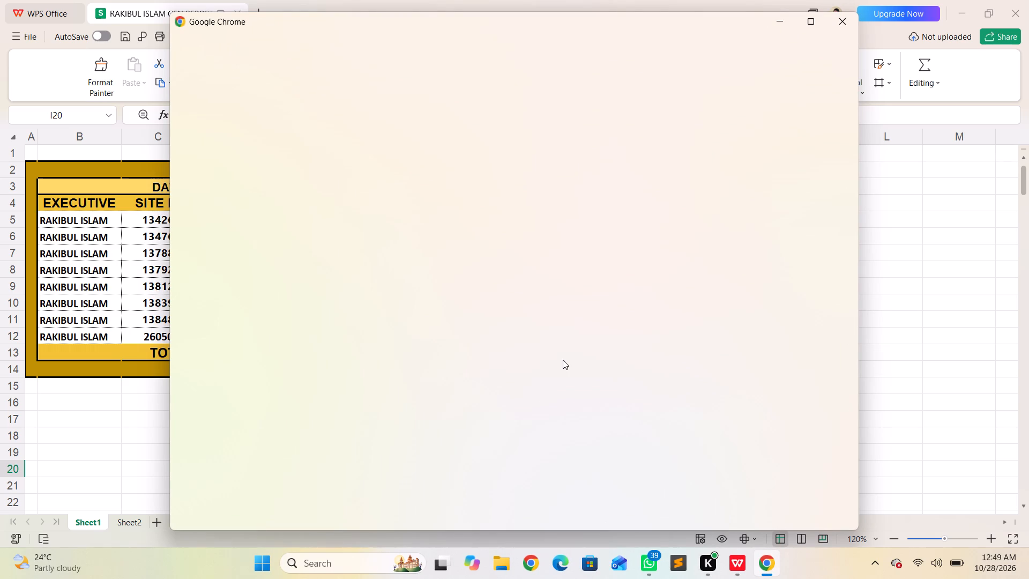
left_click(555, 244)
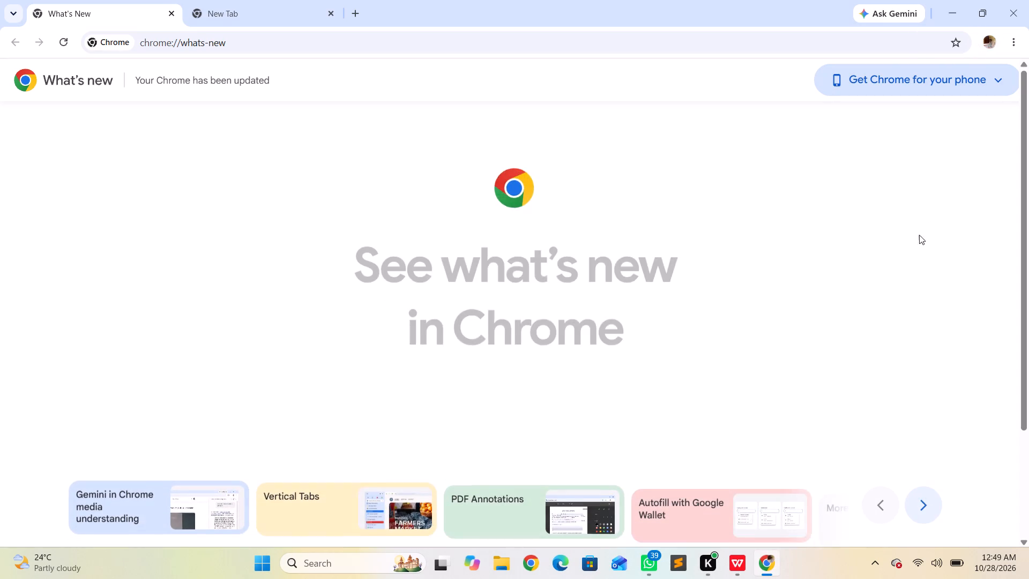
left_click(276, 15)
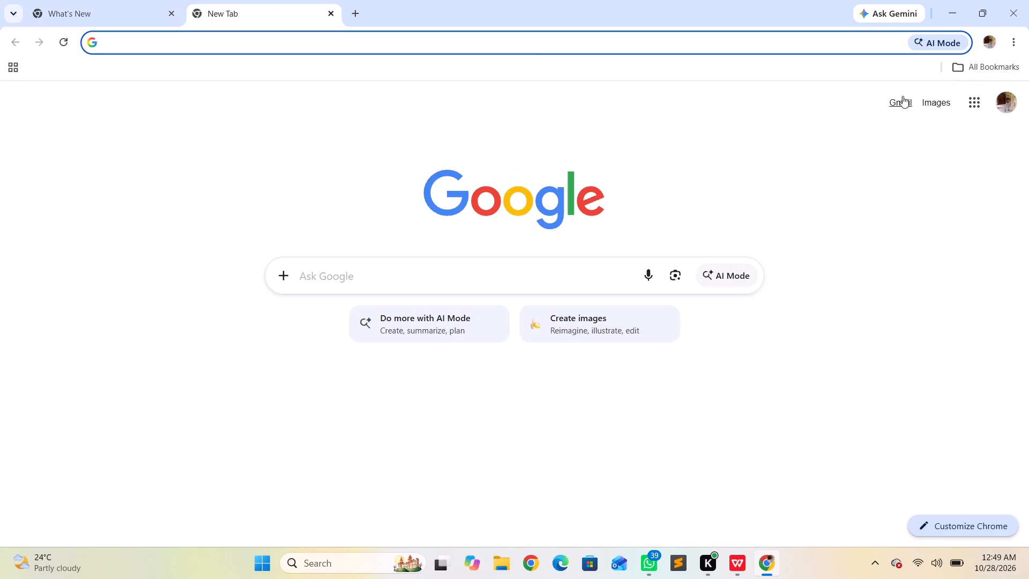
left_click(970, 103)
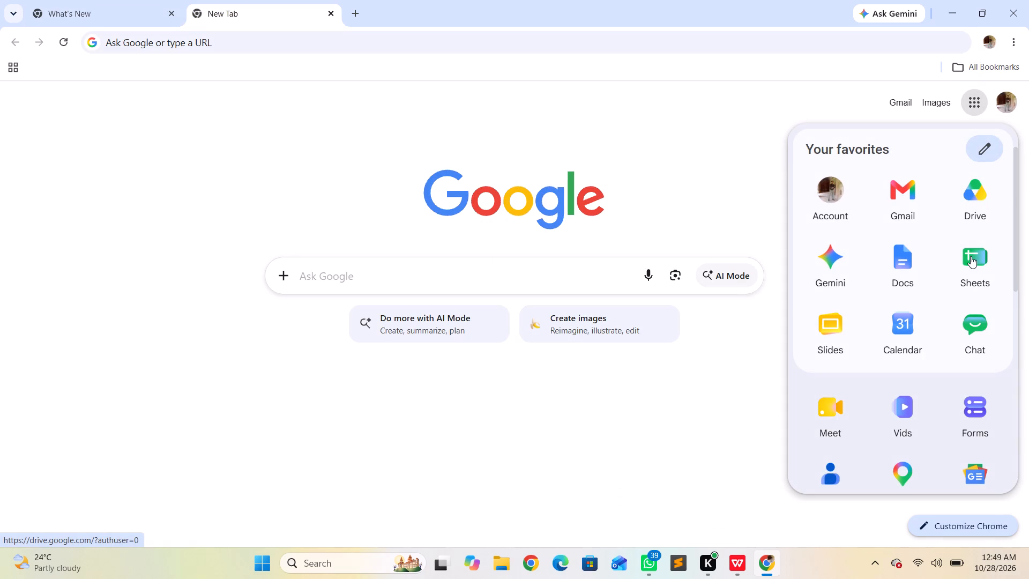
left_click(971, 256)
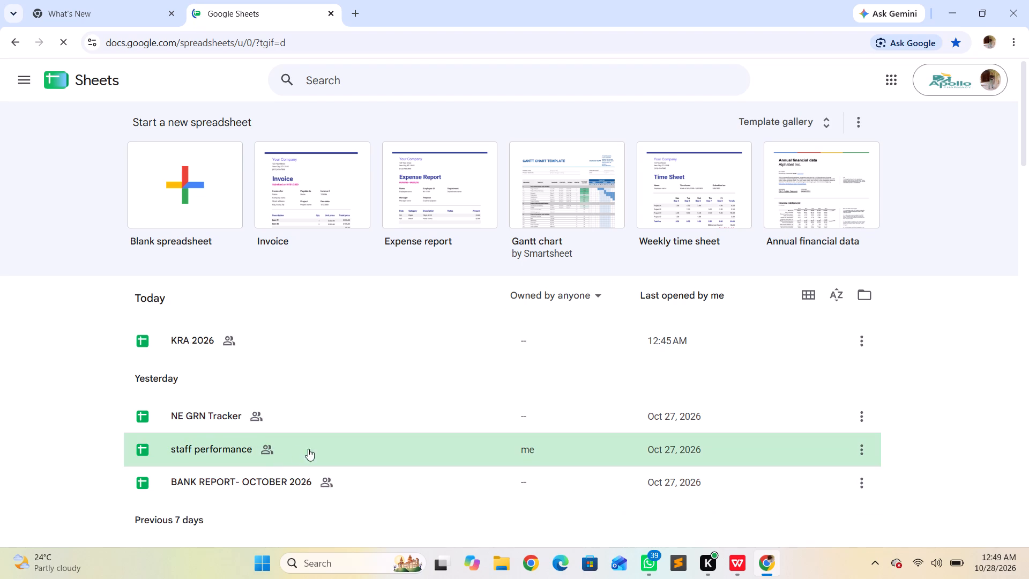
left_click(295, 480)
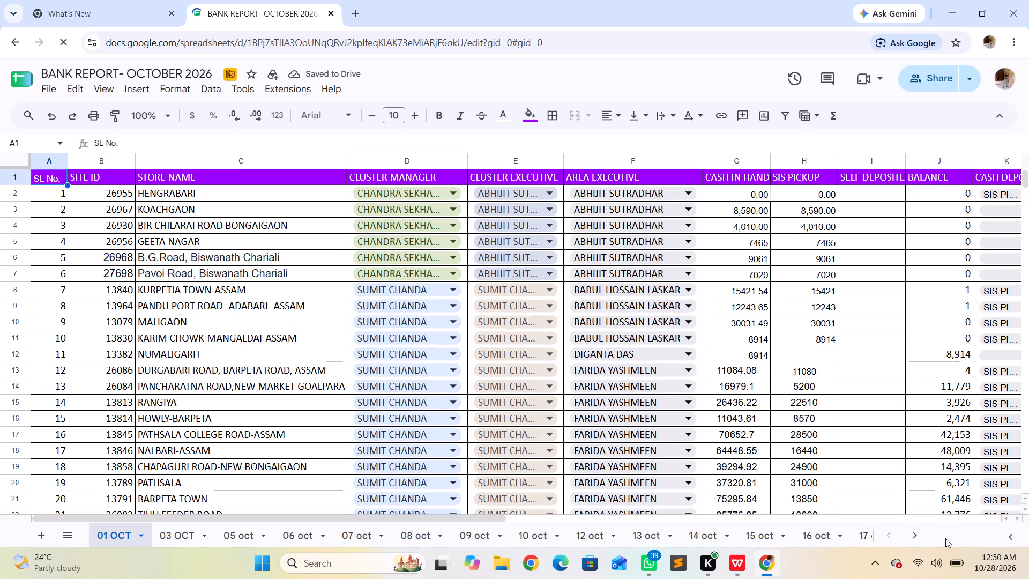
left_click(914, 534)
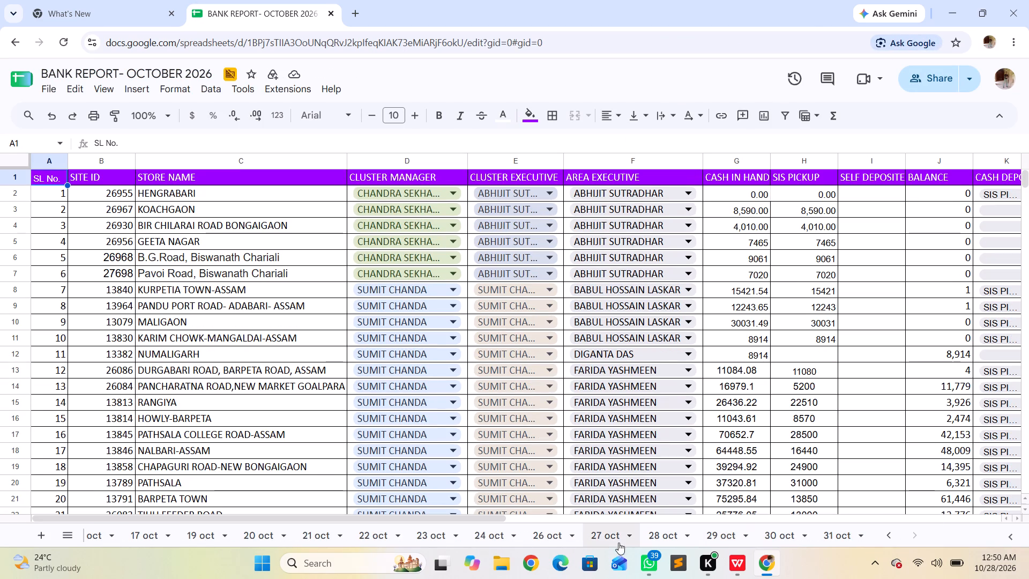
left_click(604, 544)
Freeze the header row (row 1) of the 27 oct sheet.
scroll(503, 378, "up", 1)
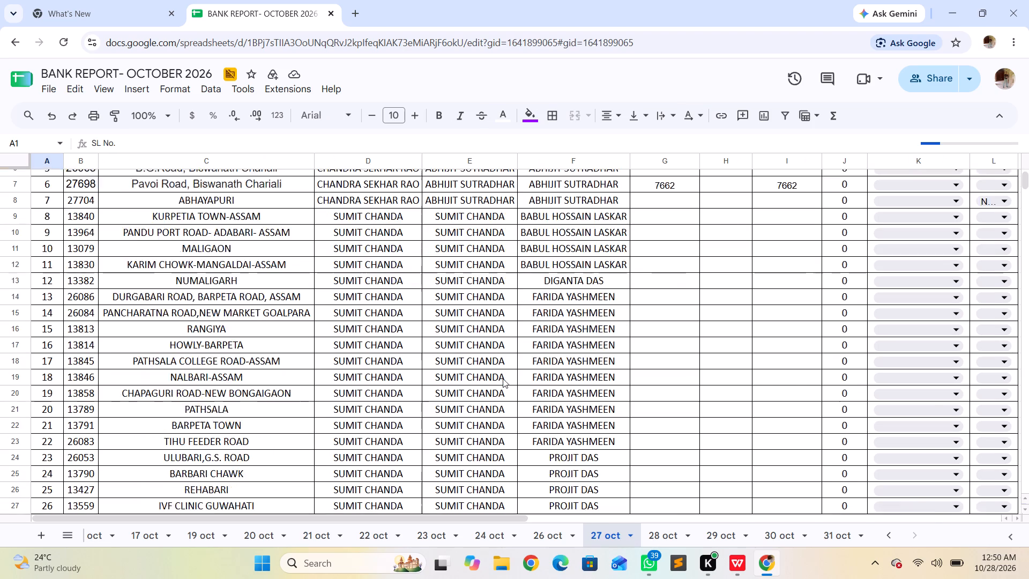
scroll(503, 378, "up", 1)
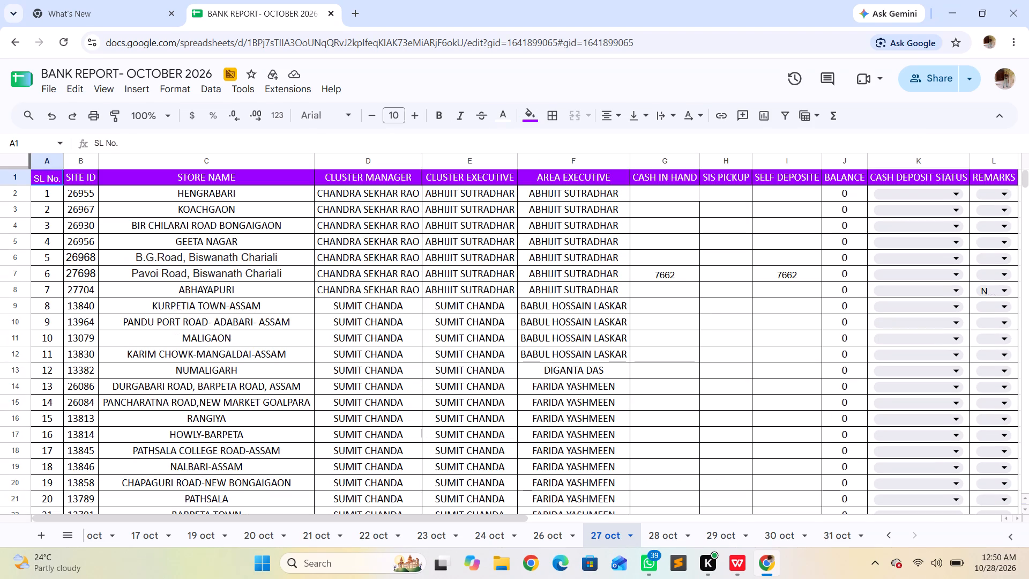
left_click(10, 180)
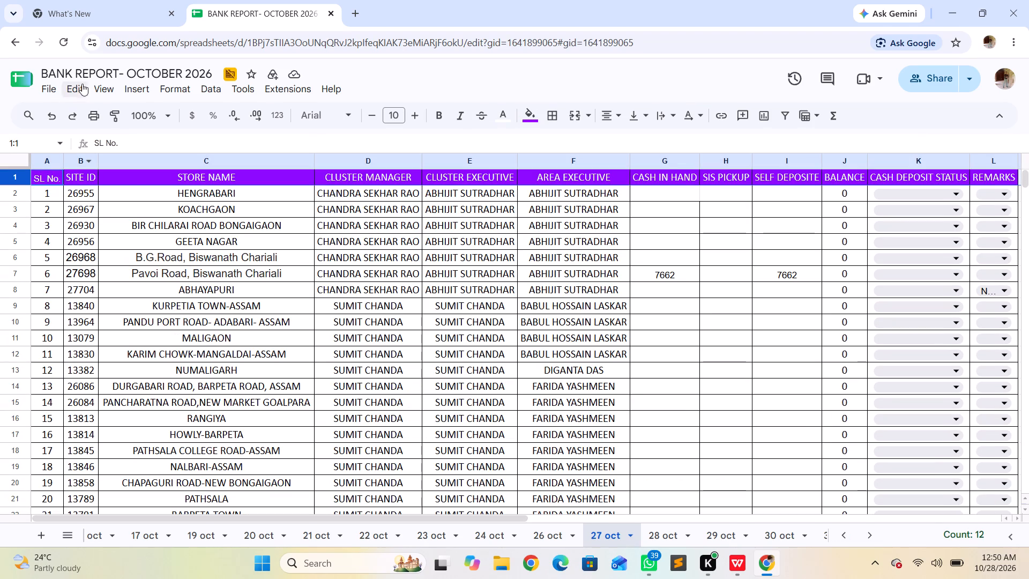
left_click(96, 85)
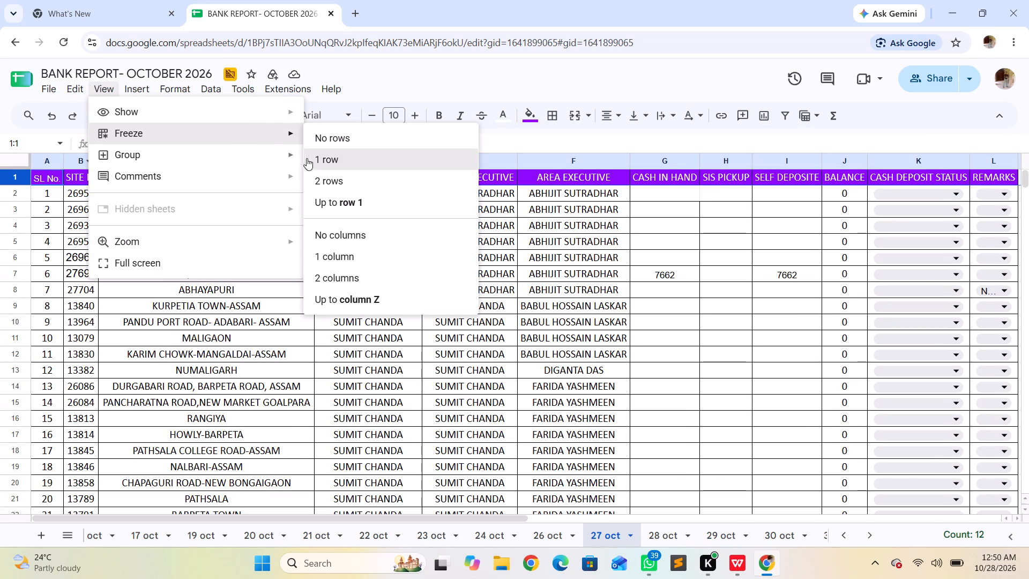
left_click(315, 159)
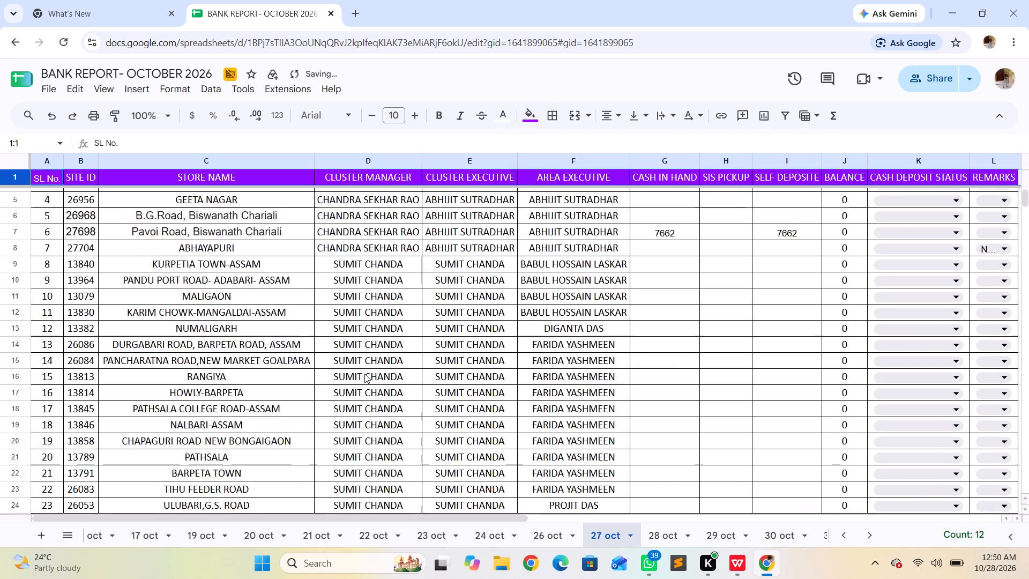
Shrink the SL No. and SITE ID columns (A and B) to almost no width so STORE NAME comes first.
scroll(364, 374, "down", 5)
scroll(364, 374, "up", 1)
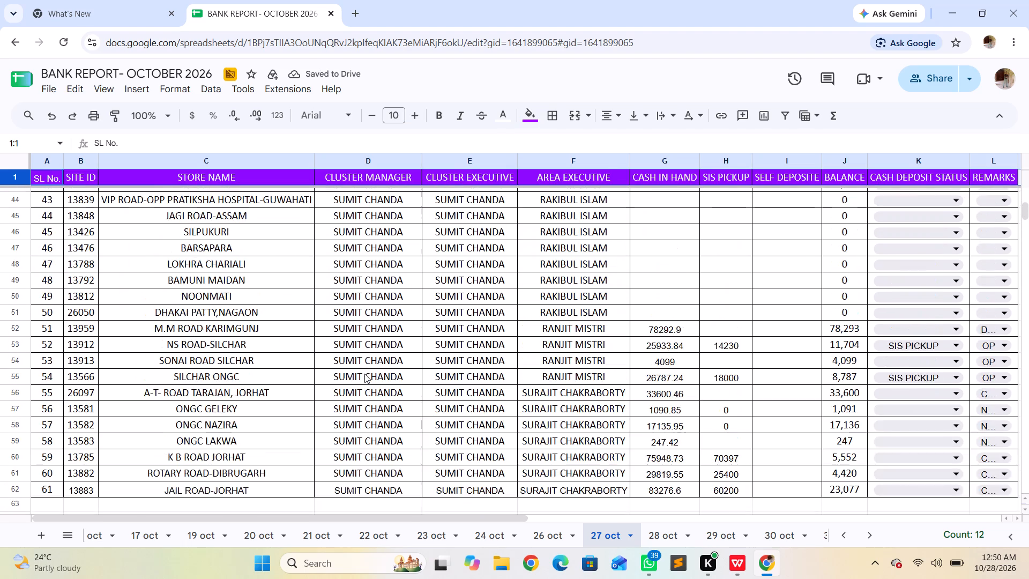
scroll(364, 374, "up", 10)
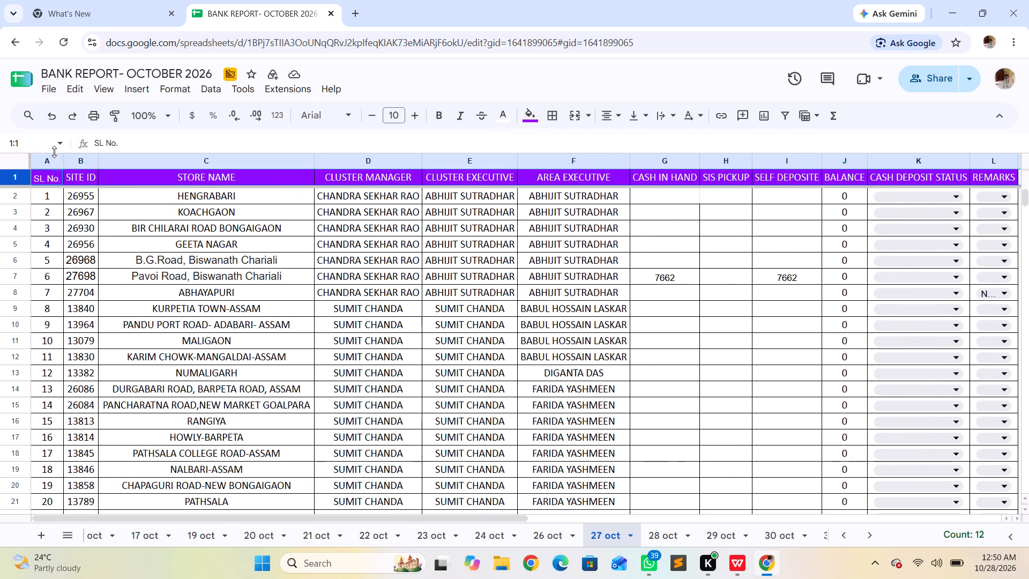
left_click_drag(62, 160, 40, 161)
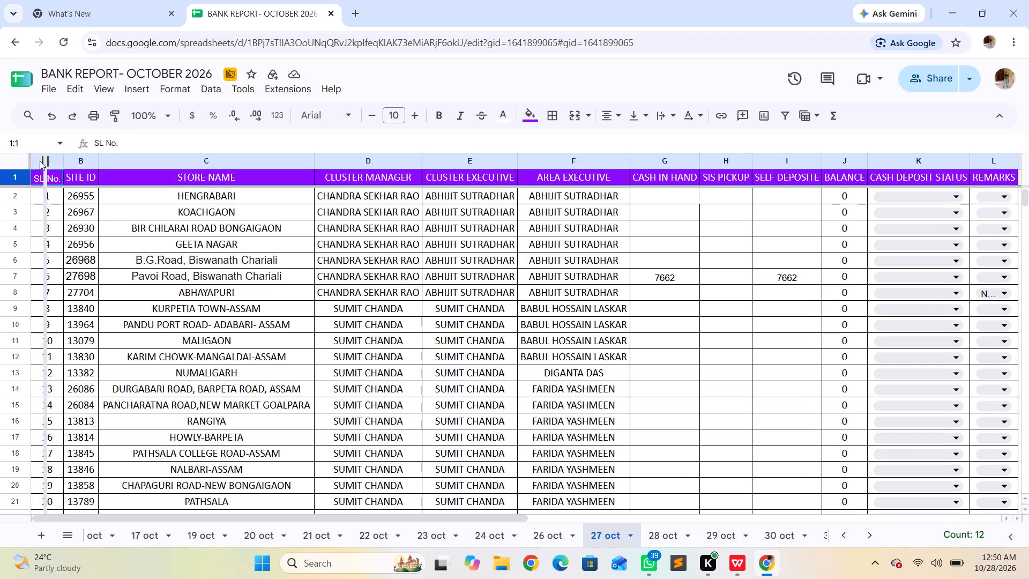
left_click_drag(40, 161, 13, 165)
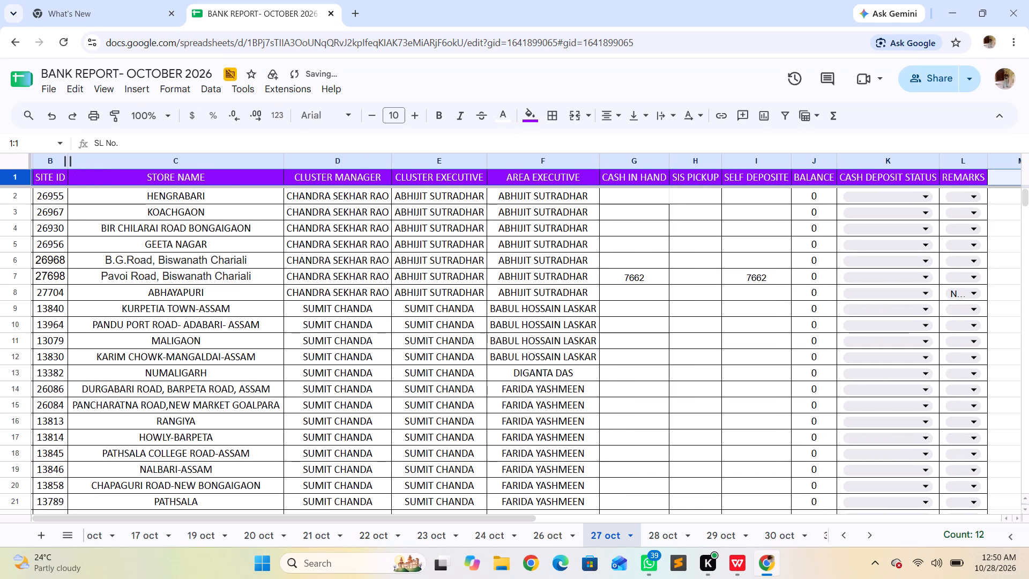
left_click_drag(69, 163, 27, 164)
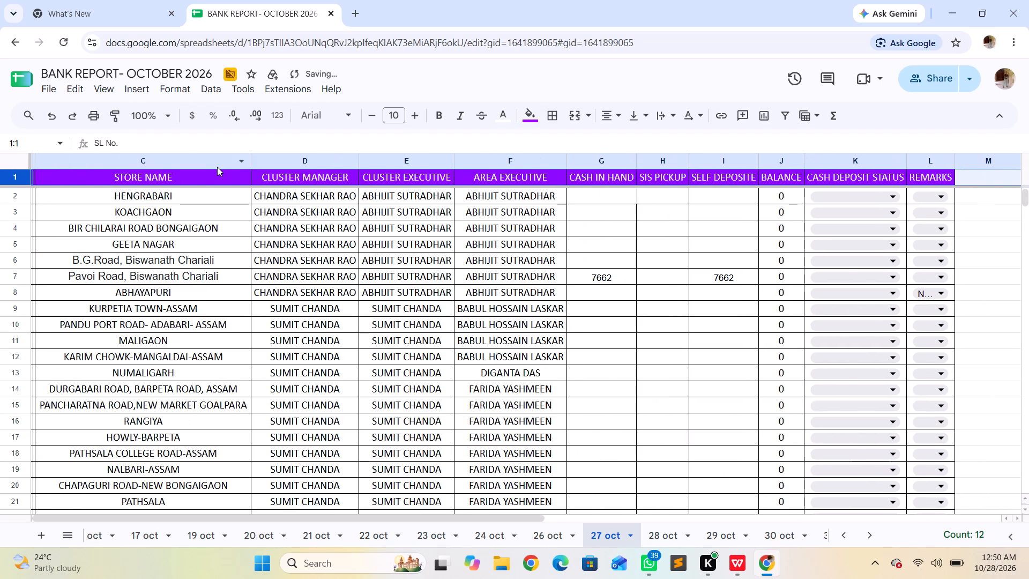
Left-align the contents of all cells on the 27 oct sheet.
left_click(14, 165)
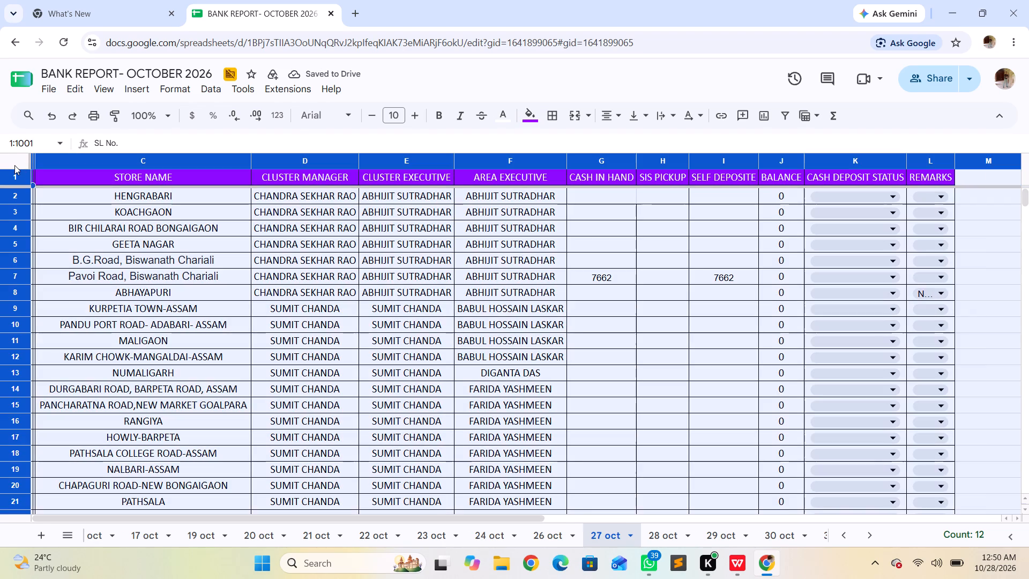
left_click(605, 116)
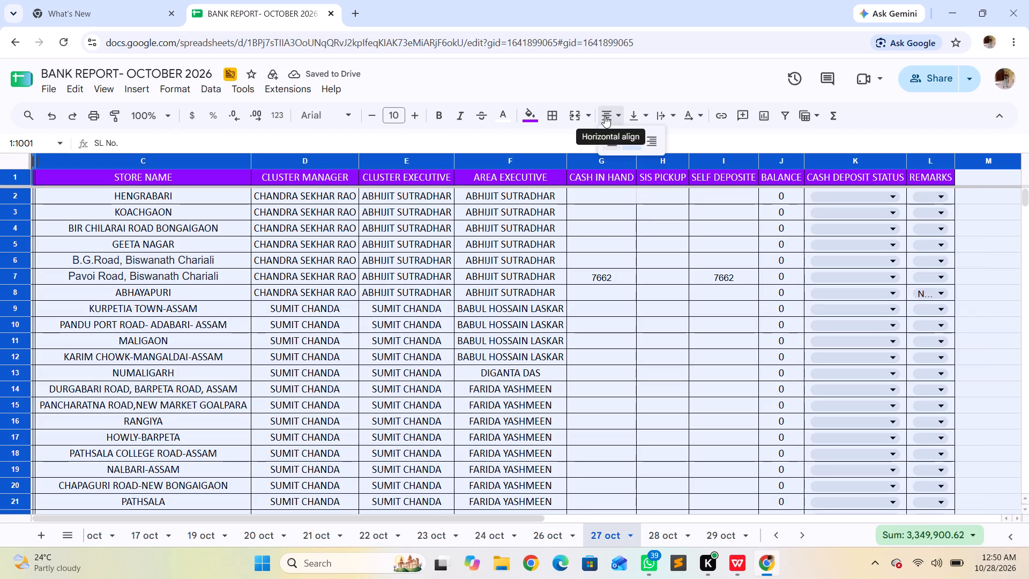
left_click(612, 149)
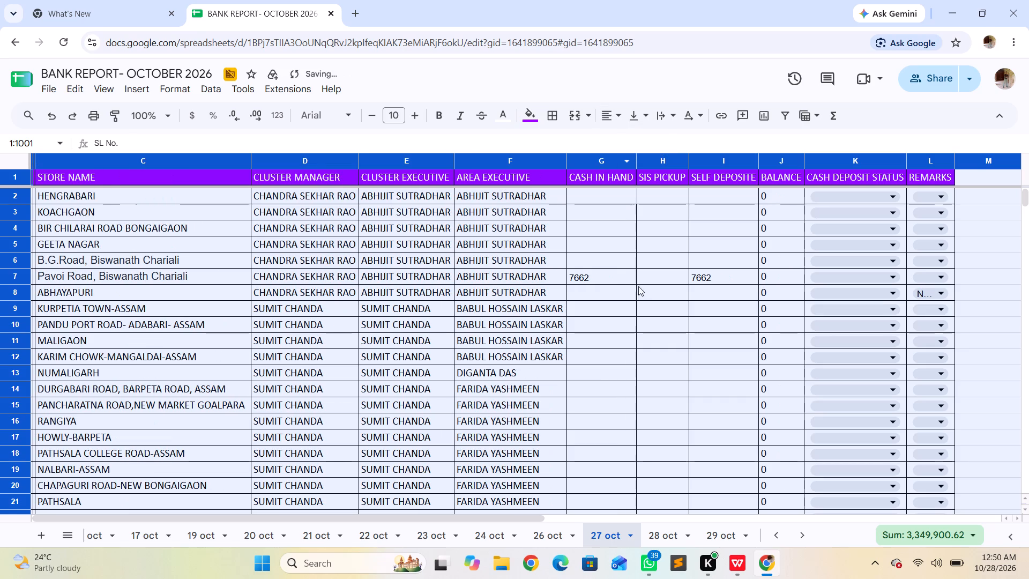
left_click(656, 450)
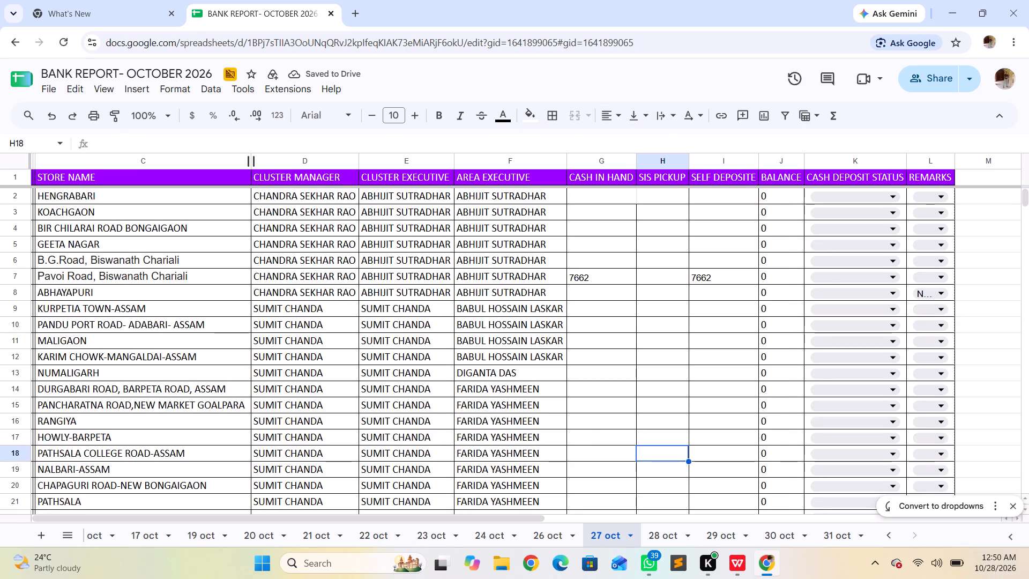
Narrow the STORE NAME column (C) to slightly wider than the CLUSTER MANAGER column.
left_click_drag(250, 163, 193, 170)
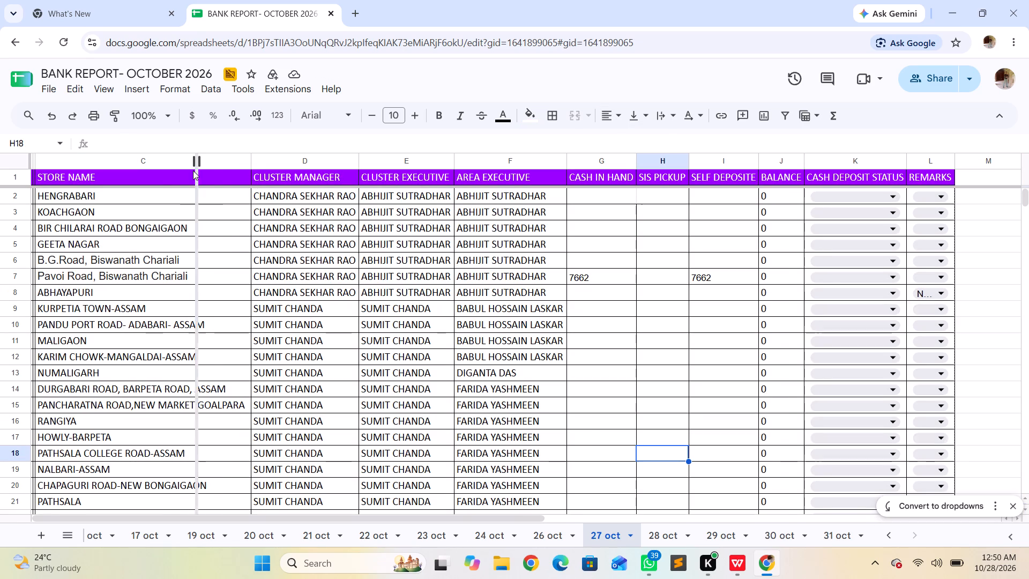
left_click_drag(193, 170, 144, 178)
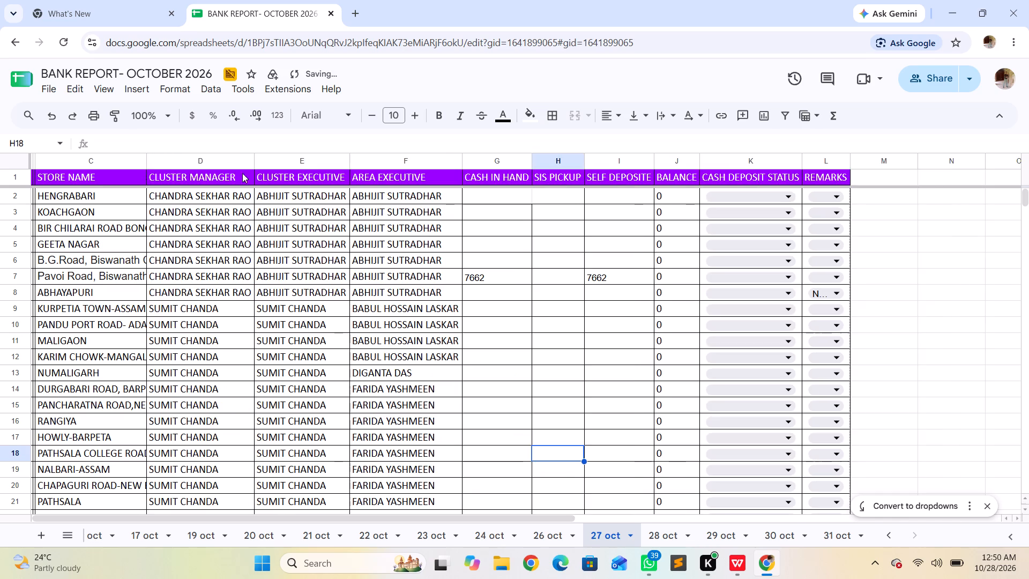
Shrink the CLUSTER MANAGER and CLUSTER EXECUTIVE columns (D and E) to almost no width.
left_click_drag(253, 161, 169, 175)
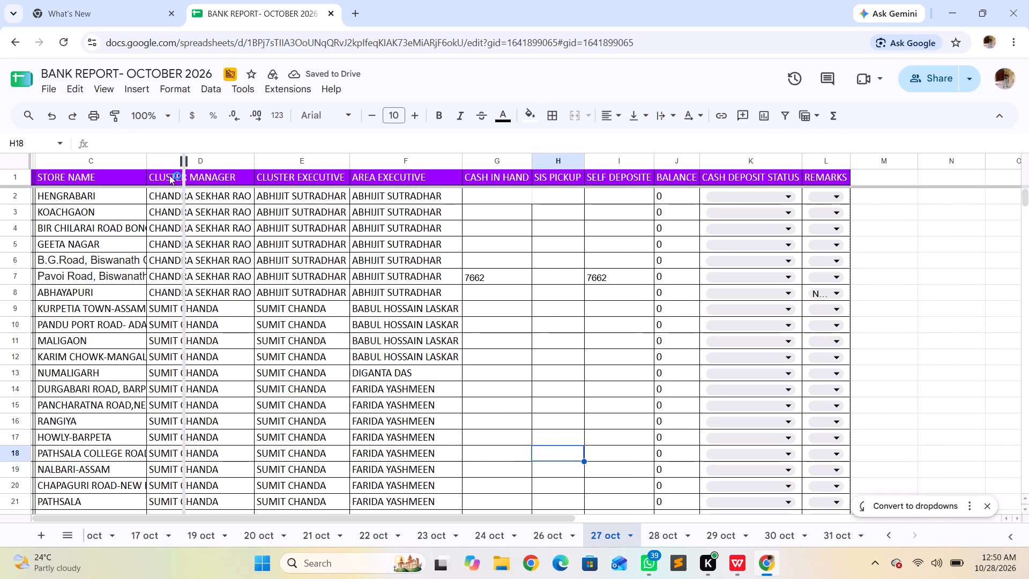
left_click_drag(169, 175, 145, 177)
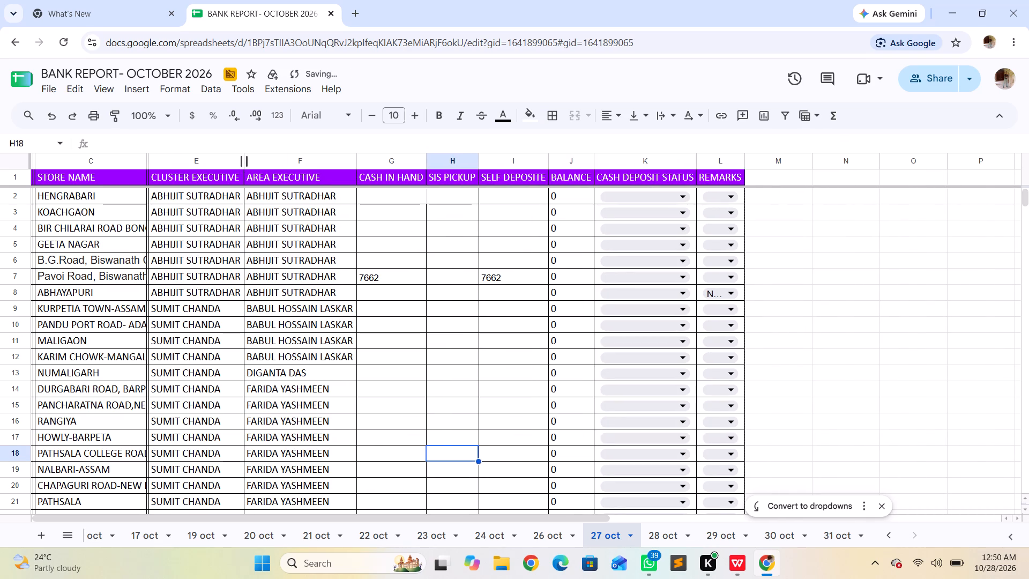
left_click_drag(245, 159, 138, 167)
Narrow the AREA EXECUTIVE column (F) to just about the width of its header text.
scroll(355, 312, "down", 2)
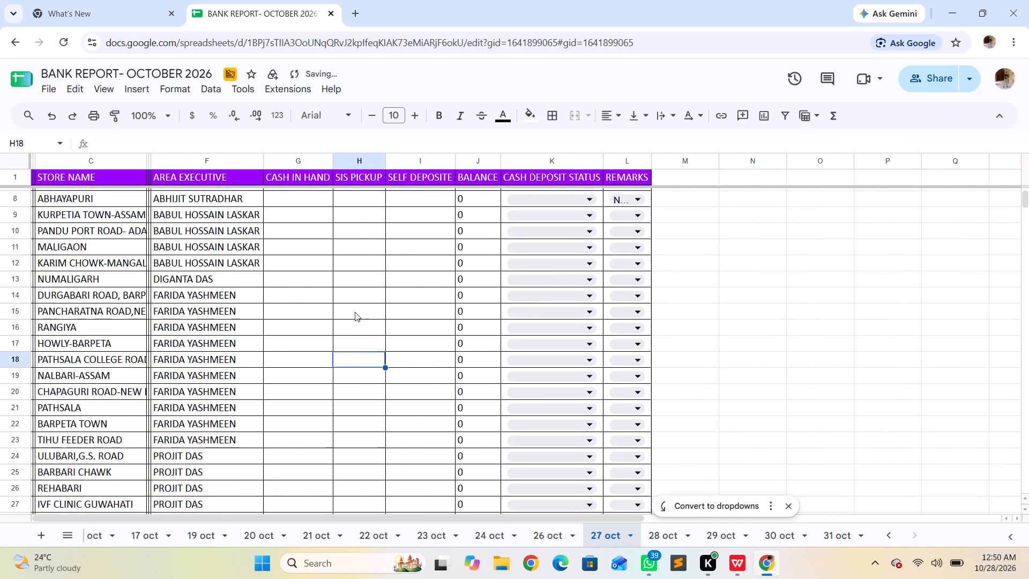
scroll(355, 312, "down", 8)
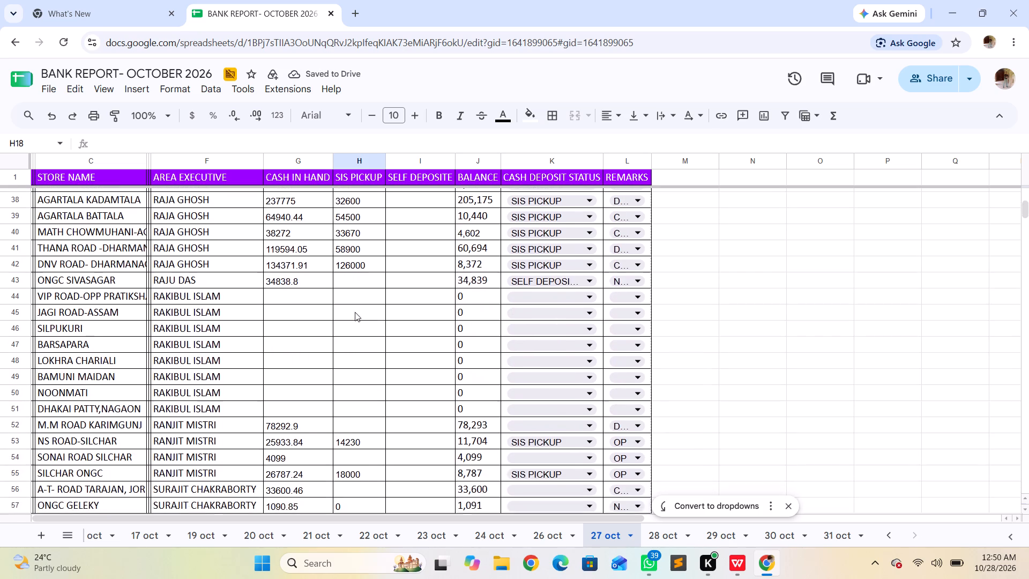
scroll(355, 312, "down", 1)
scroll(313, 258, "up", 1)
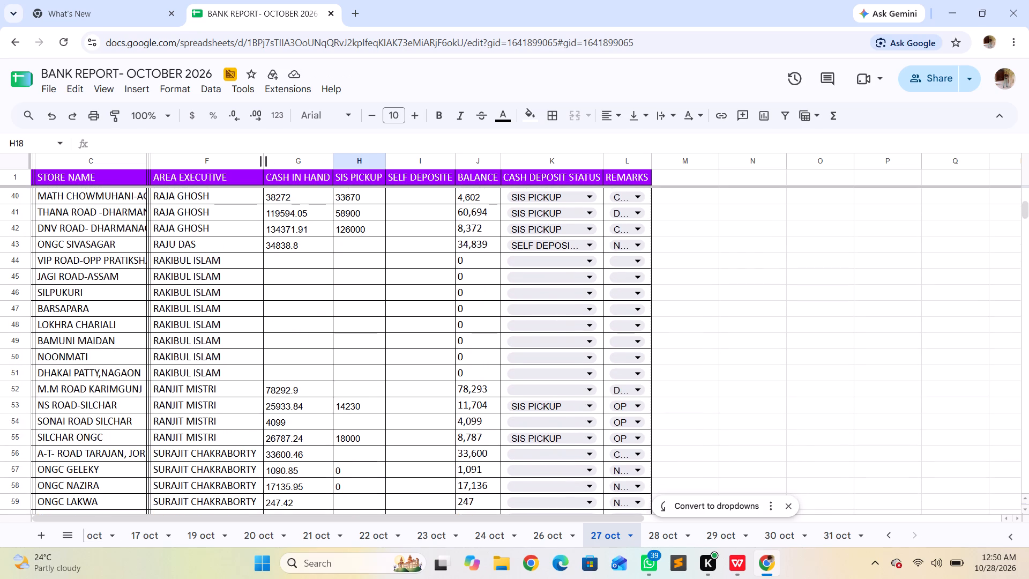
left_click_drag(265, 160, 229, 166)
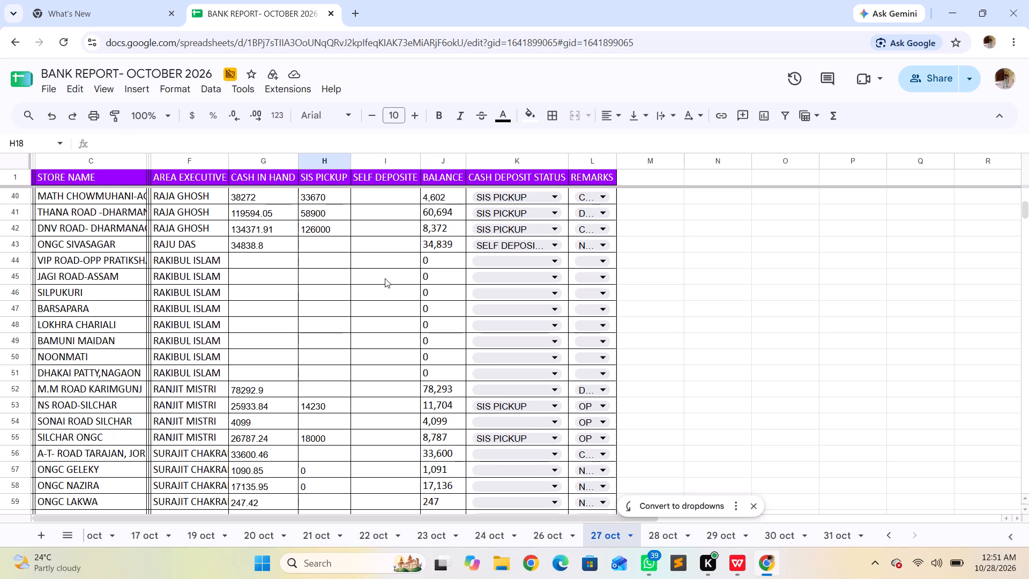
In the JAGI ROAD-ASSAM row, enter 108161.11 as CASH IN HAND and 39070 as SIS PICKUP.
left_click(230, 276)
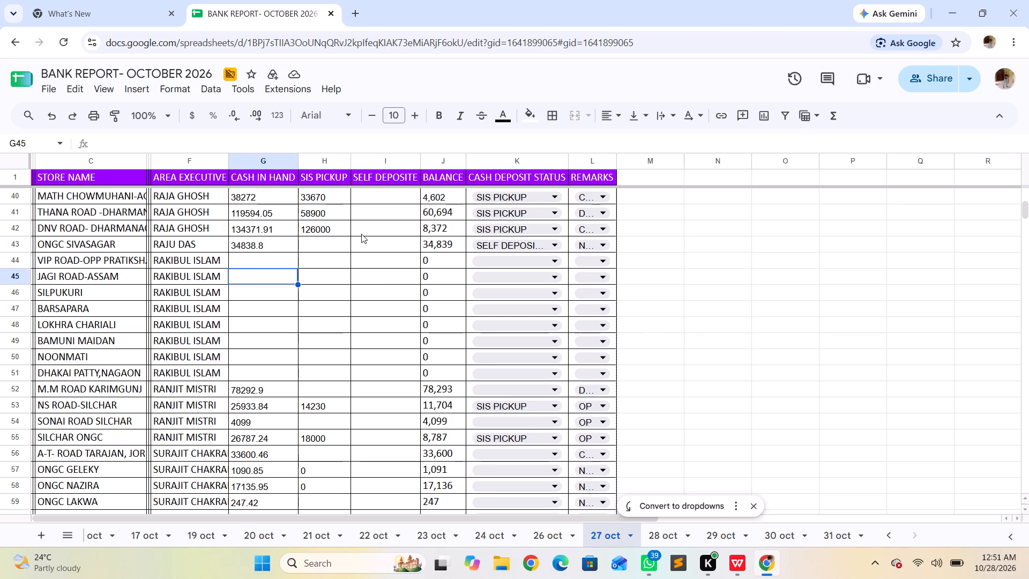
type("108161.11")
key("Right")
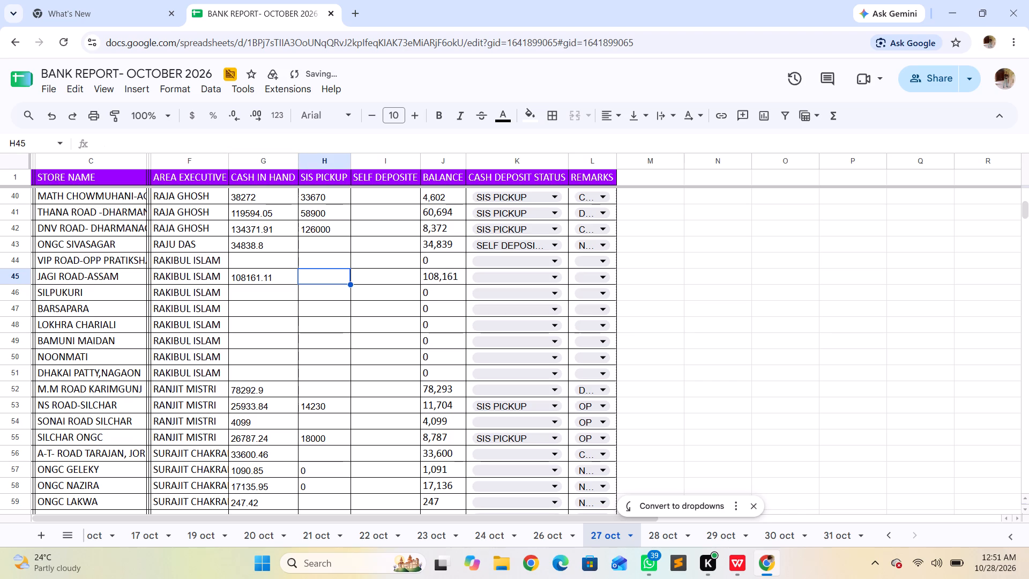
type("39070")
key("Right")
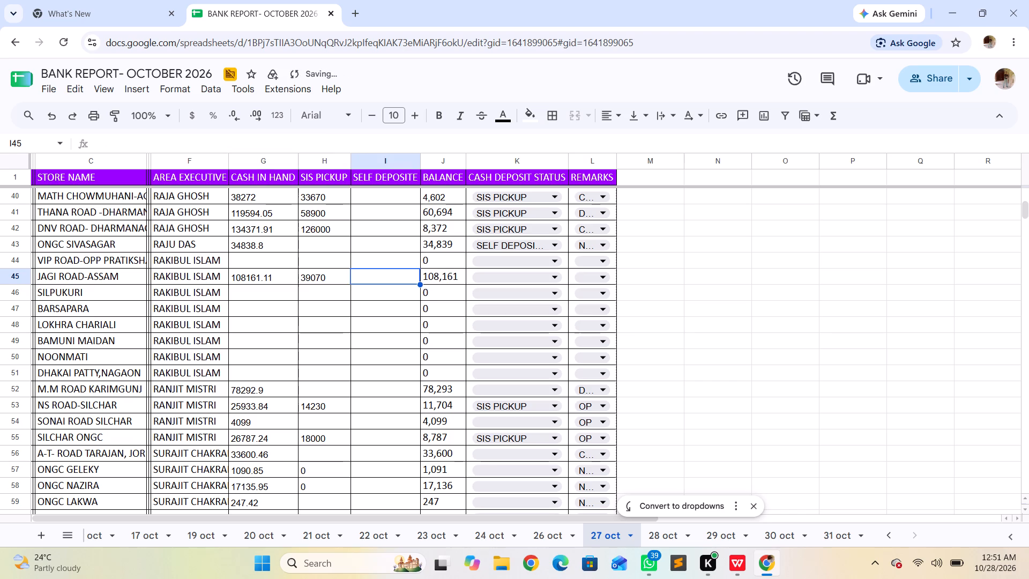
Set JAGI ROAD-ASSAM's CASH DEPOSIT STATUS to SIS PICKUP and its REMARKS to DS VOUCHER.
key("Right")
key("Right")
key("Return")
key("Return")
key("Up")
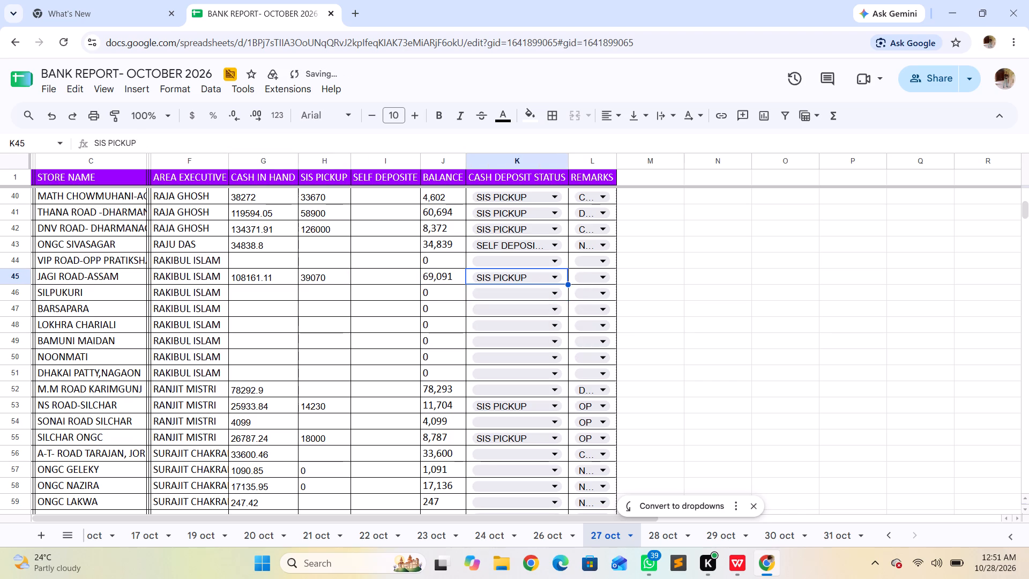
key("Right")
key("Return")
key("Down")
key("Up")
key("Return")
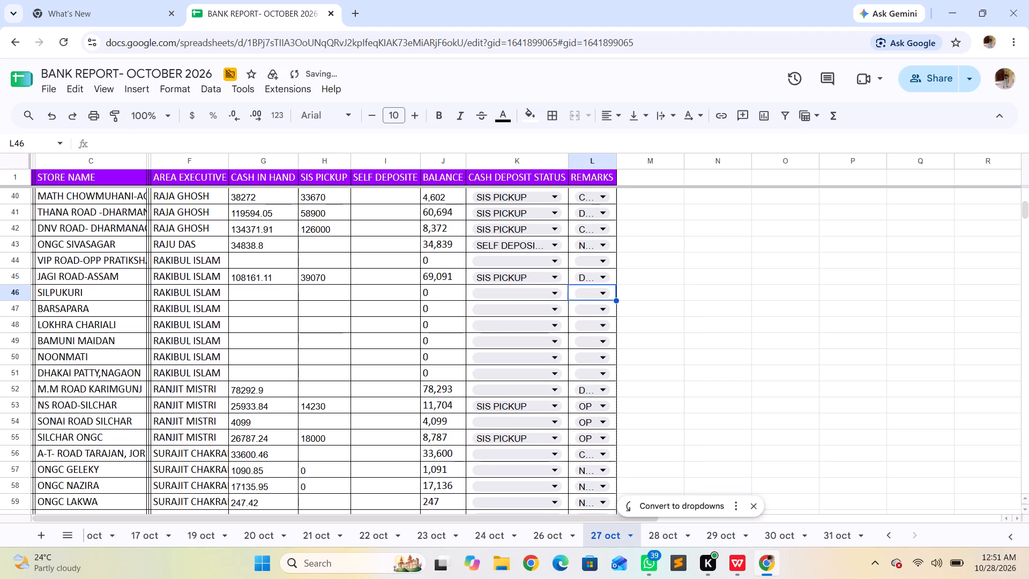
In the DHAKAI PATTY,NAGAON row, enter 19546.92 as CASH IN HAND and 11700 as SIS PICKUP.
key("Left")
key("Left")
key("Left")
key("Left")
key("Left")
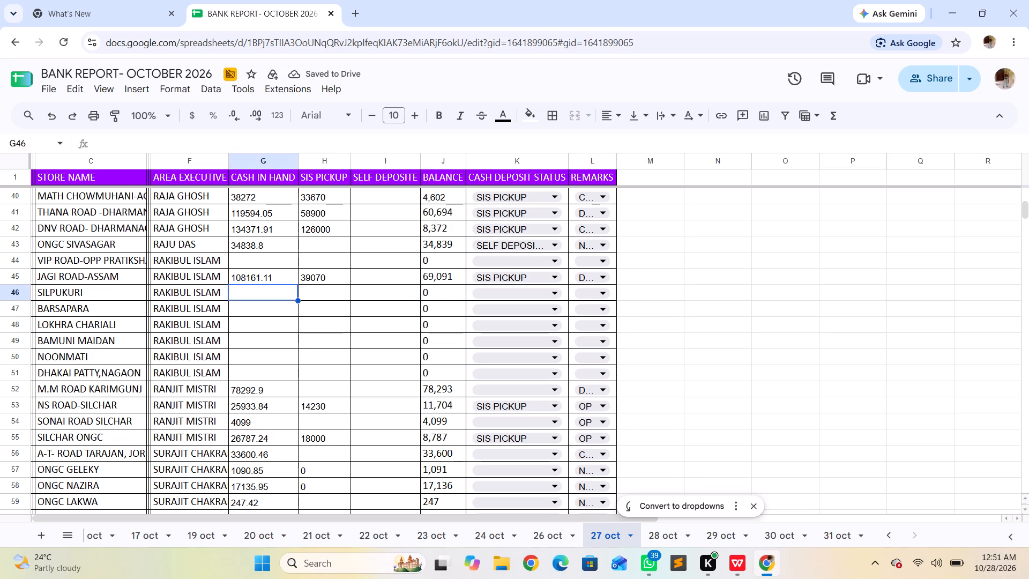
key("Down")
key("Down")
key("Down")
key("Down")
key("Down")
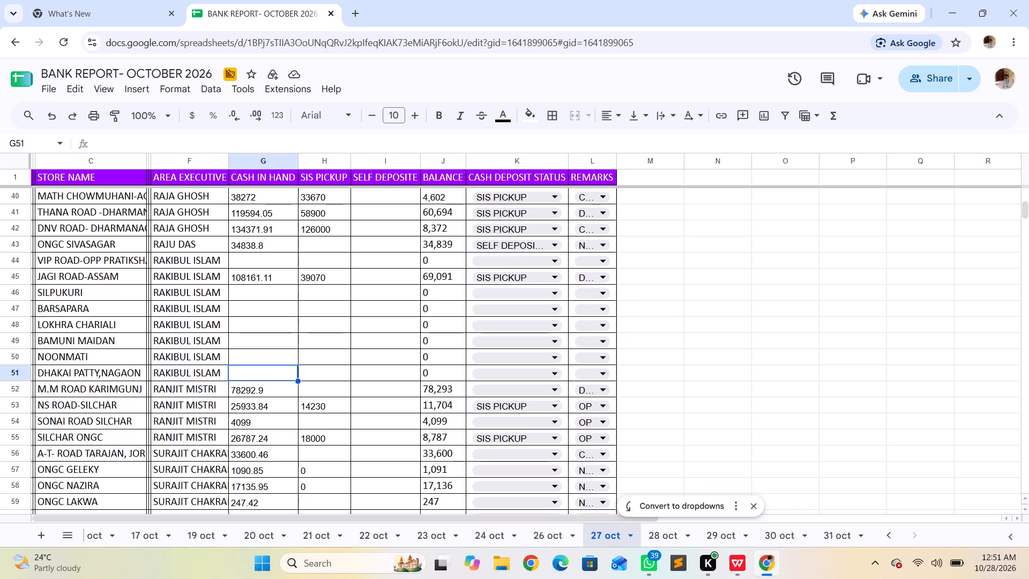
key("1")
type("9546.92")
key("Right")
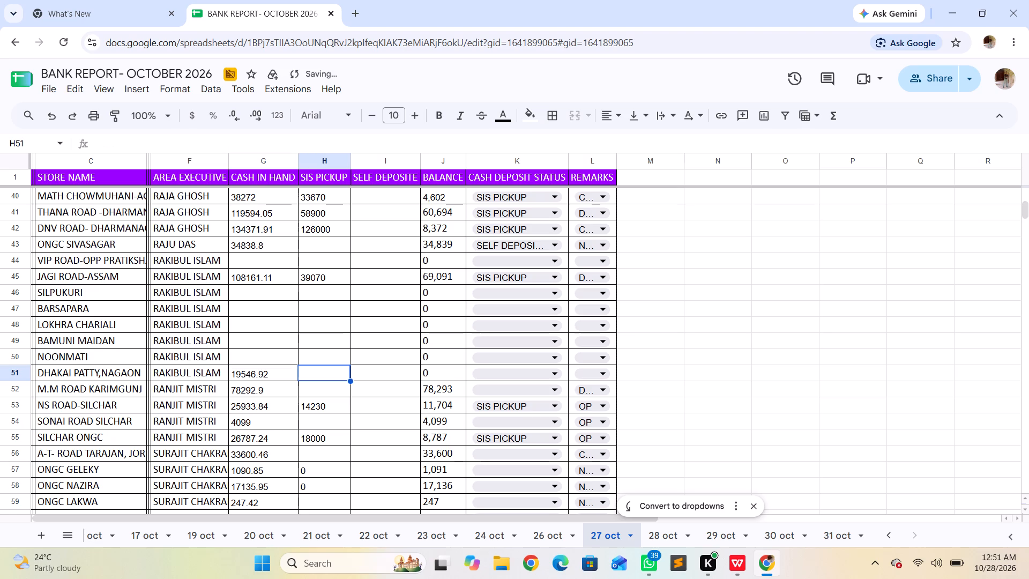
type("11700")
Set DHAKAI PATTY,NAGAON's CASH DEPOSIT STATUS to SIS PICKUP and its REMARKS to HD VOUCHER.
key("Right")
key("Right")
key("Right")
key("Return")
key("Return")
key("Up")
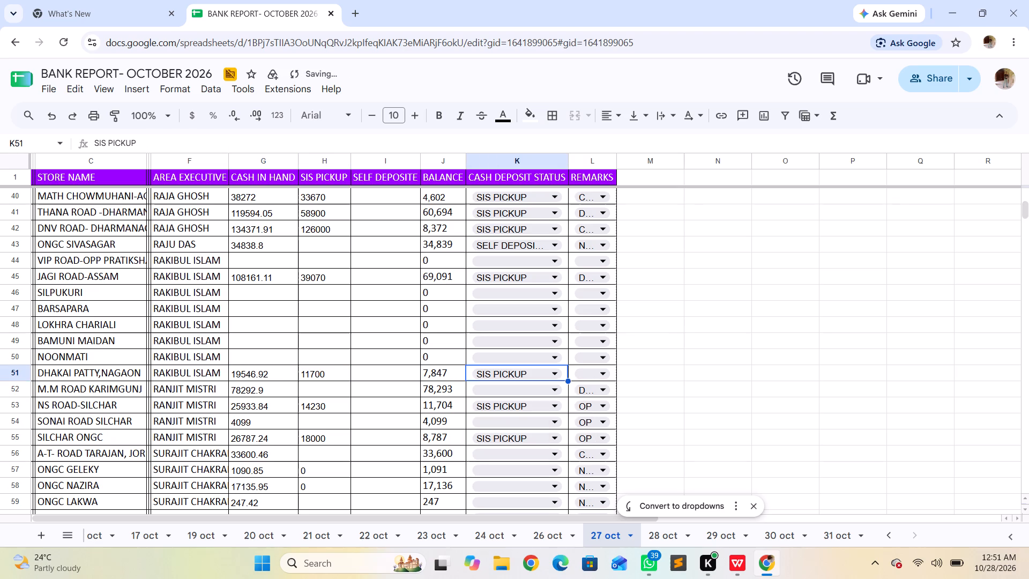
key("Right")
key("Return")
key("Down")
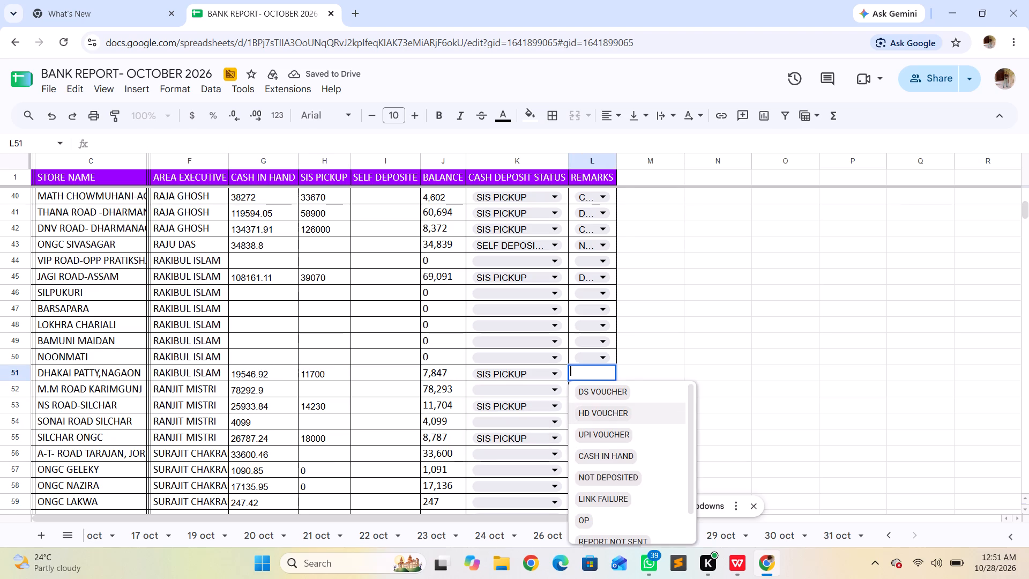
key("Return")
In the BARSAPARA row, enter 43608.93 as CASH IN HAND and 0 as SIS PICKUP.
key("Up")
key("Up")
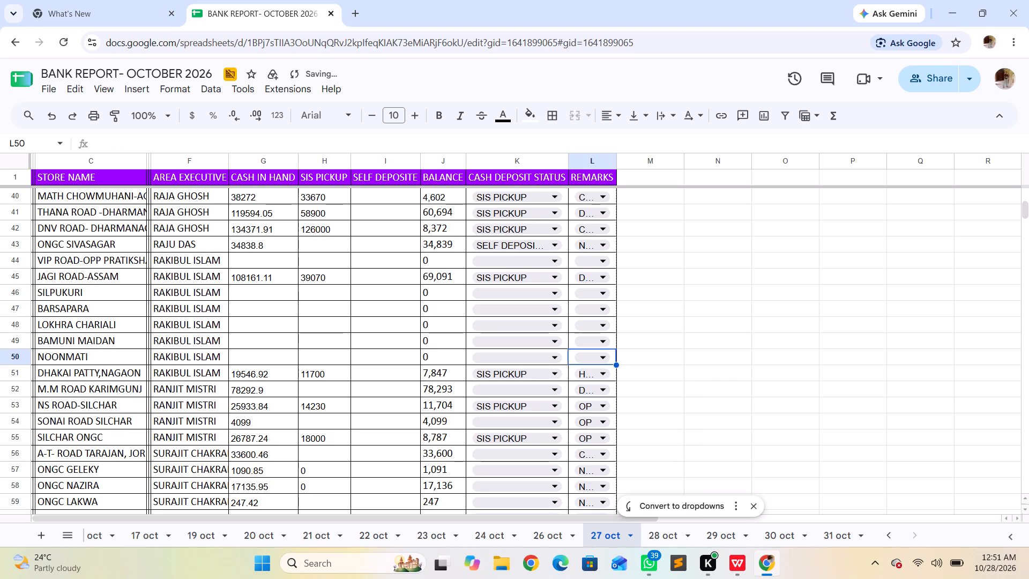
key("Up")
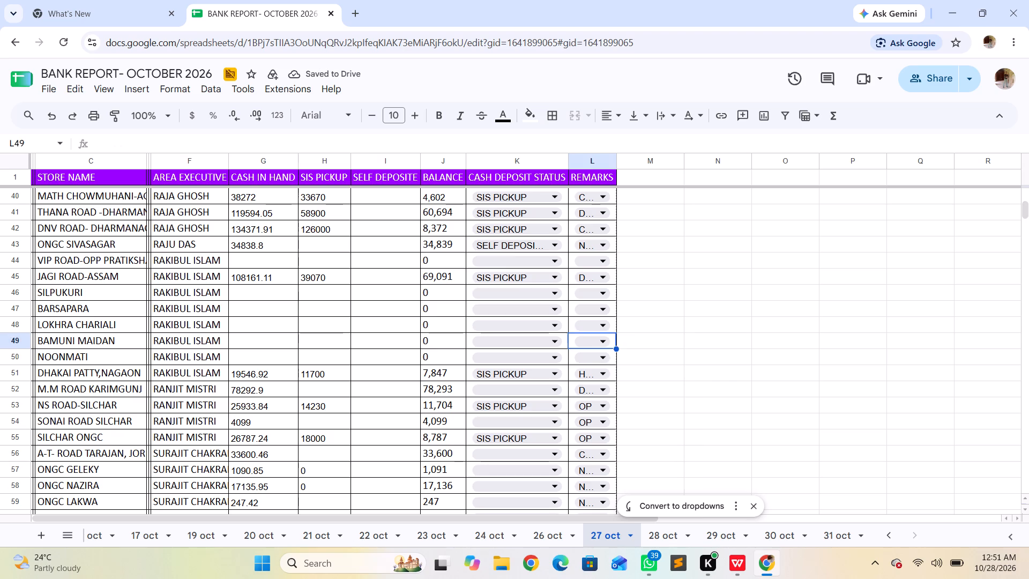
key("Up")
key("Up")
key("Left")
key("Left")
key("Left")
key("Left")
key("Left")
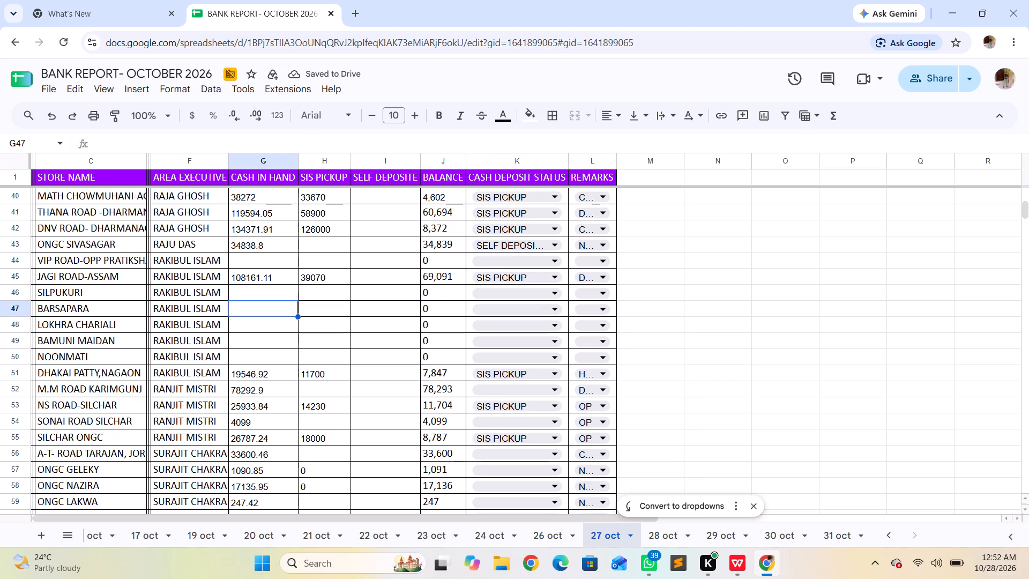
type("43")
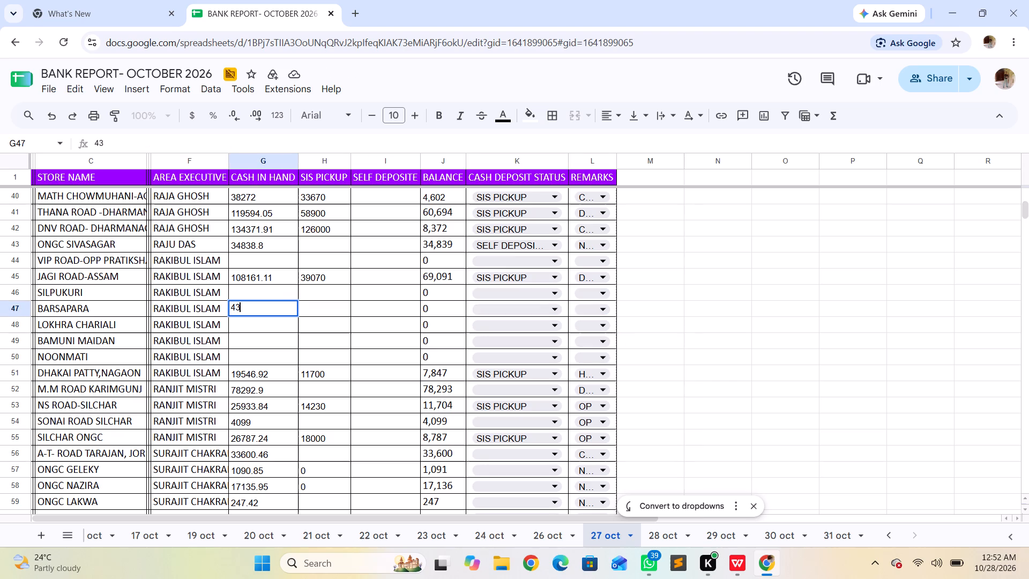
type("608.93")
key("Right")
key("0")
Set BARSAPARA's REMARKS to NOT DEPOSITED, leaving its CASH DEPOSIT STATUS blank.
key("Right")
key("Right")
key("Right")
key("Right")
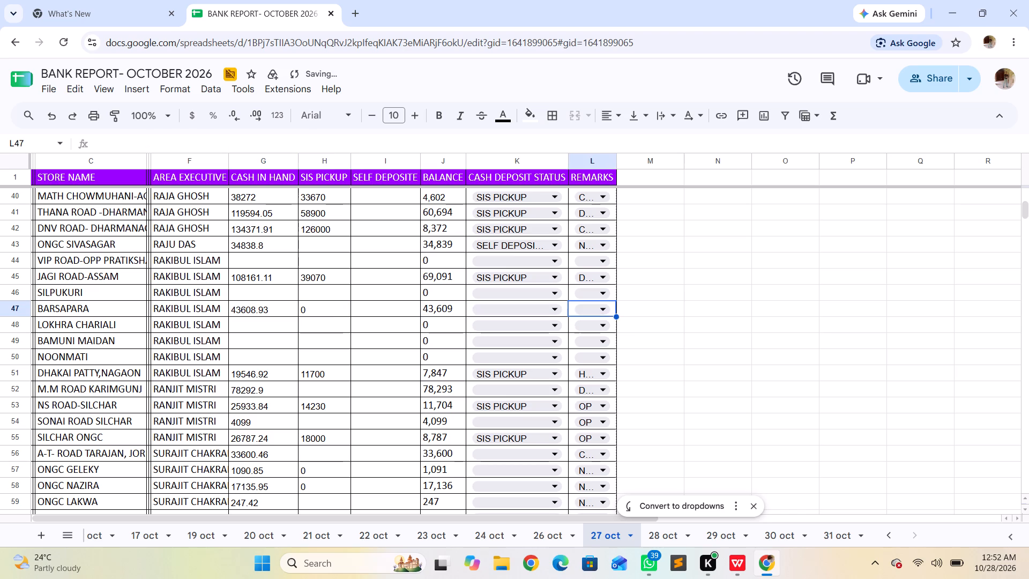
key("Return")
key("Down")
key("Down")
key("Down")
key("Down")
key("Return")
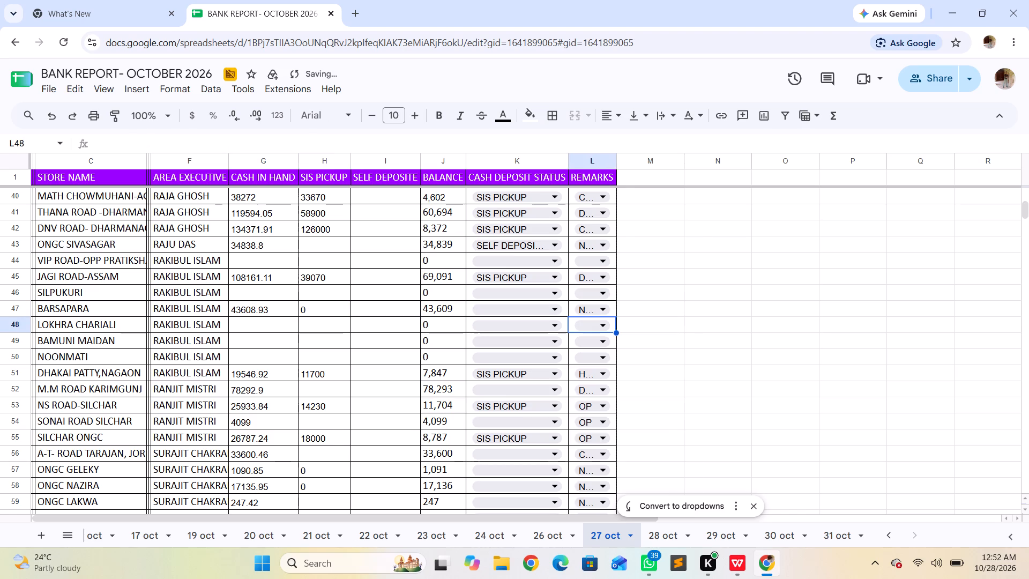
In the SILPUKURI row, enter 14596.64 as CASH IN HAND and 0 as SIS PICKUP.
key("Up")
key("Up")
key("Left")
key("Left")
key("Left")
key("Left")
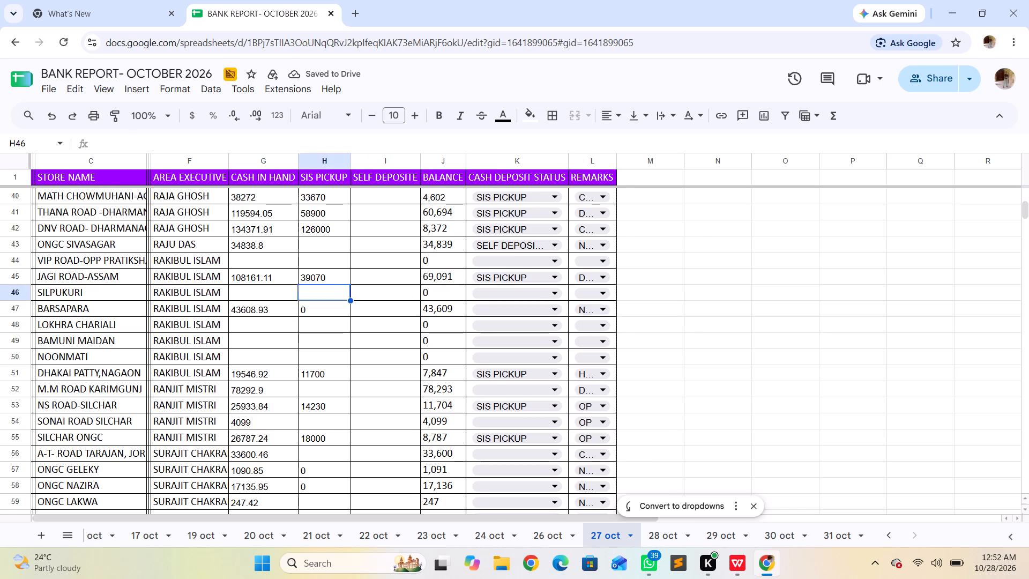
key("Left")
type("14596.64")
key("Right")
key("0")
Set SILPUKURI's REMARKS to NOT DEPOSITED, leaving its CASH DEPOSIT STATUS blank.
key("Right")
key("Right")
key("Right")
key("Right")
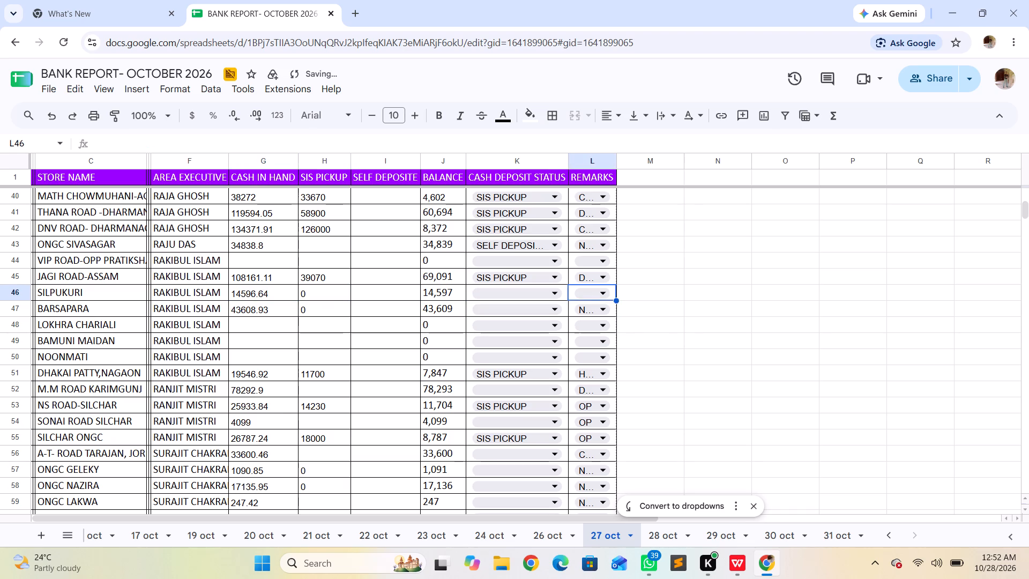
key("Return")
key("Down")
key("Up")
key("Down")
key("Down")
key("Down")
key("Down")
key("Return")
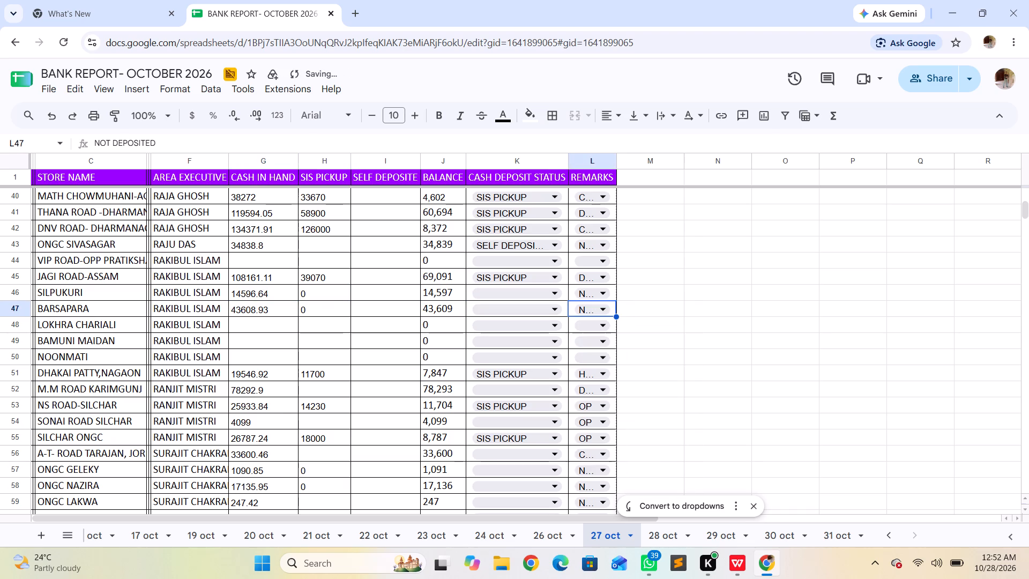
In the BAMUNI MAIDAN row, enter 25855.66 as CASH IN HAND and 12000 as SIS PICKUP.
key("Down")
key("Down")
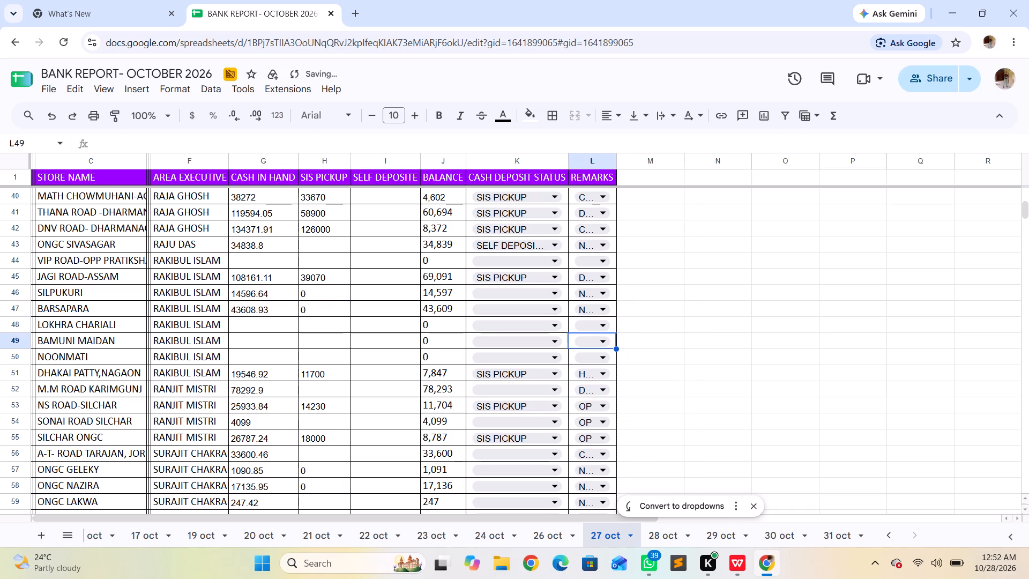
key("Down")
key("Up")
key("Left")
key("Left")
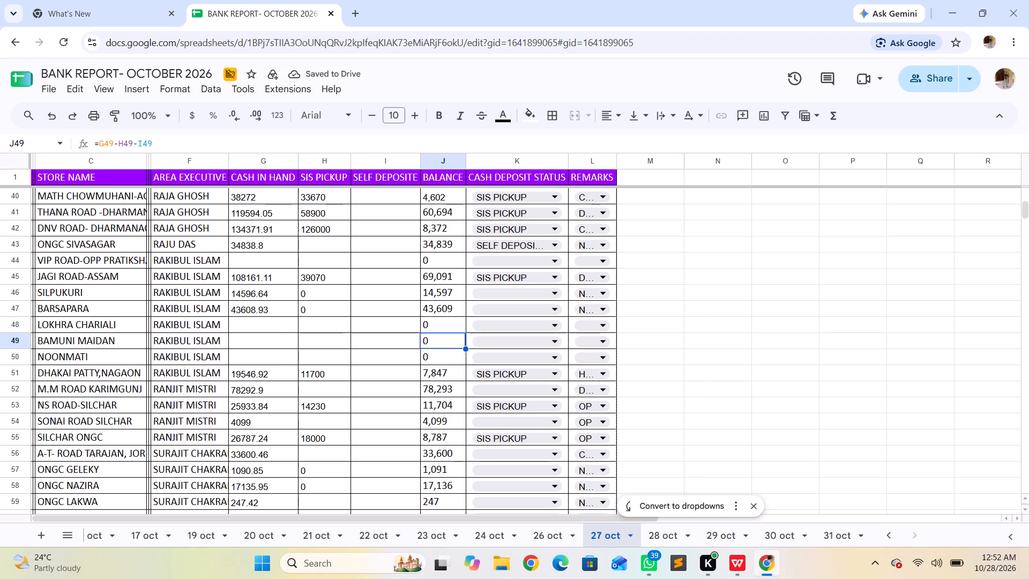
key("Left")
key("Left")
key("Left")
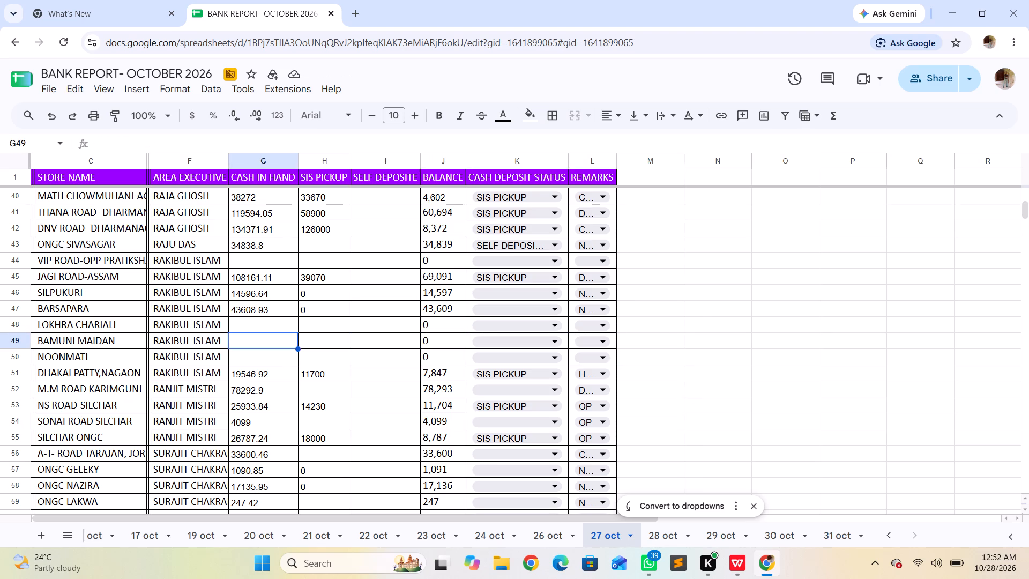
type("25855.66")
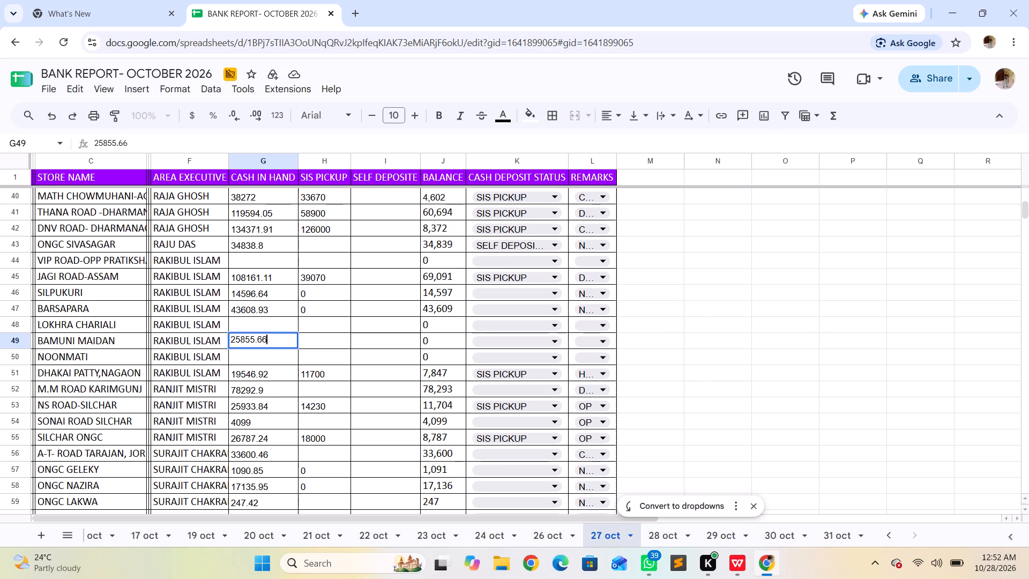
key("Right")
type("12000")
Set BAMUNI MAIDAN's CASH DEPOSIT STATUS to SIS PICKUP and its REMARKS to OP.
key("Right")
key("Right")
key("Right")
key("Return")
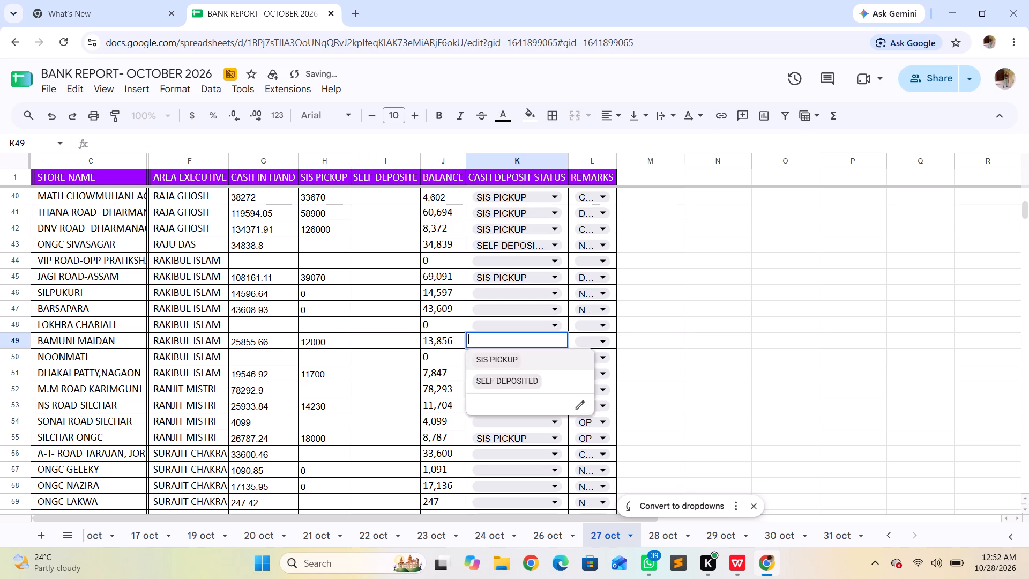
key("Return")
key("Up")
key("Right")
key("Return")
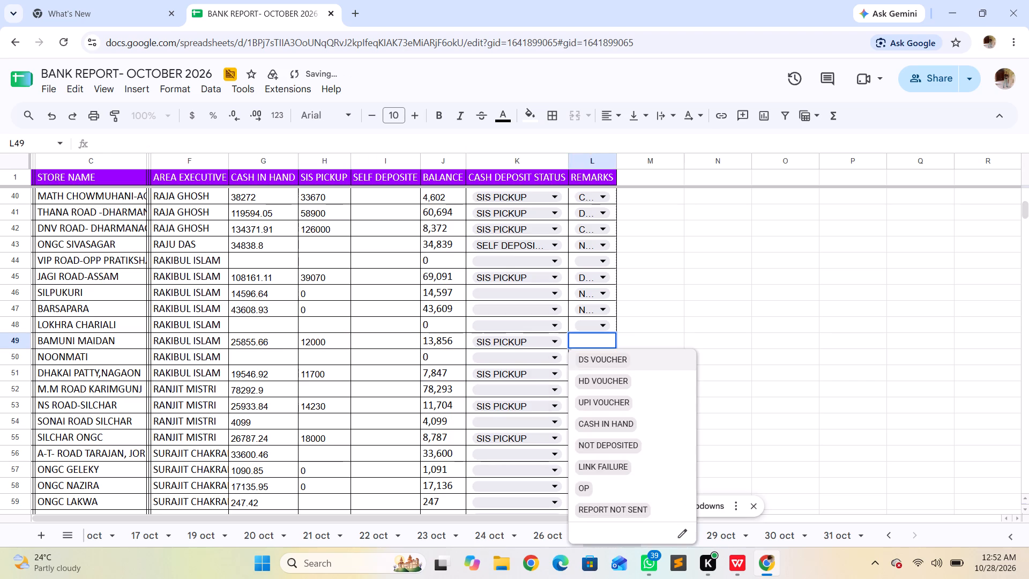
key("Down")
key("Down")
key("Down")
key("Down")
key("Down")
key("Down")
key("Return")
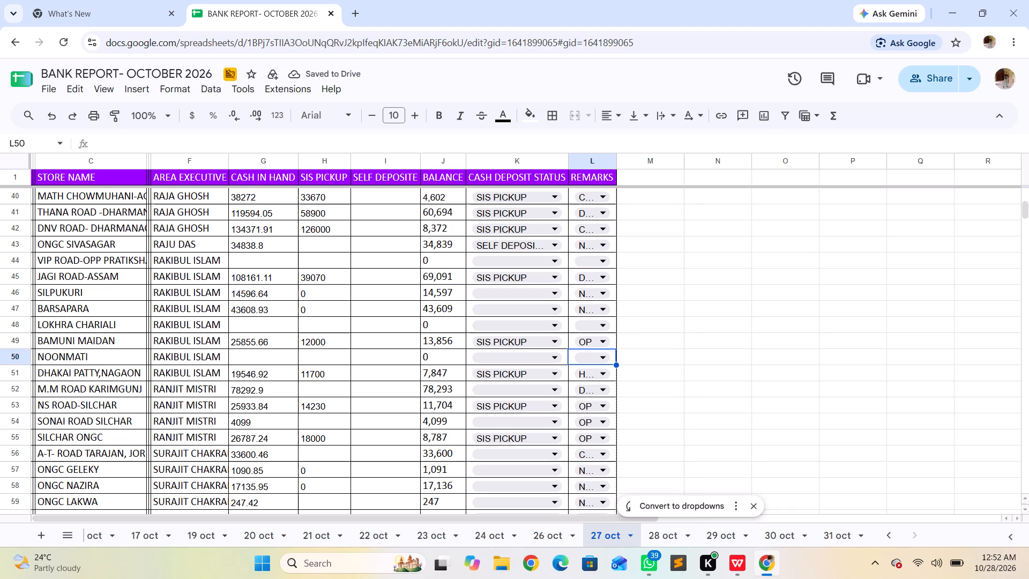
In the NOONMATI row, enter 25634.61 as CASH IN HAND and 0 as SIS PICKUP.
key("Left")
key("Left")
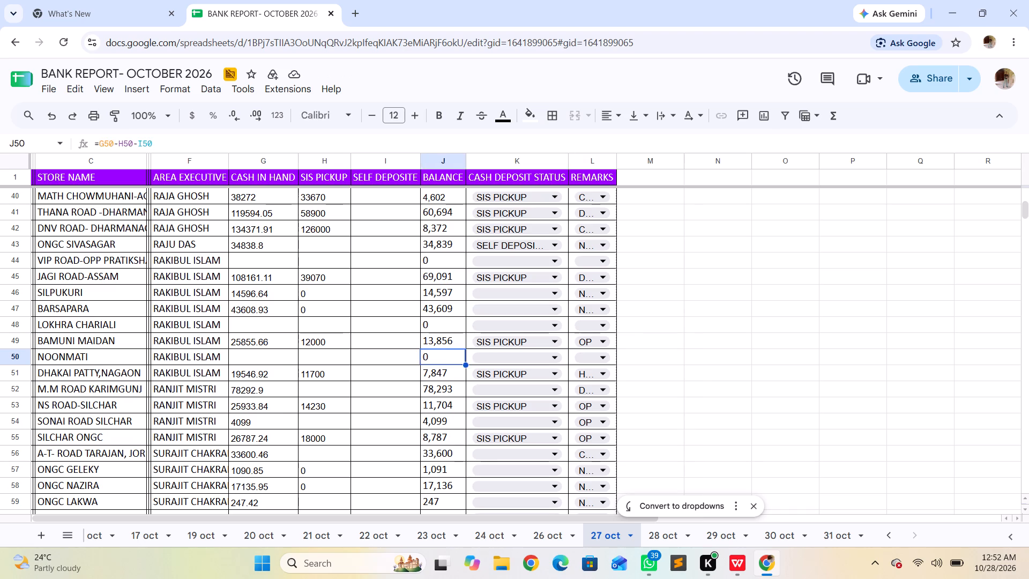
key("Left")
key("Left")
key("Left")
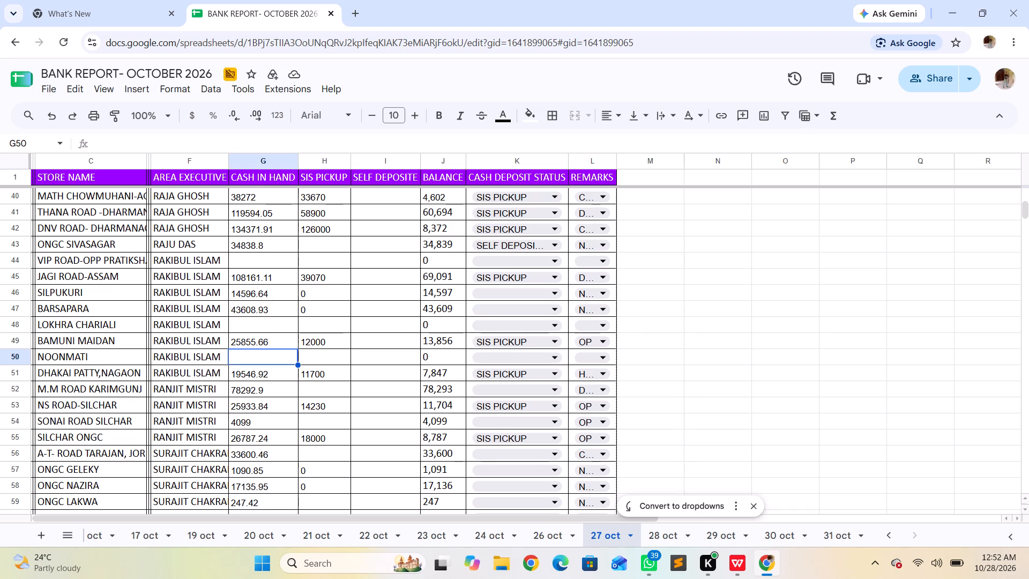
type("25634.61")
key("Right")
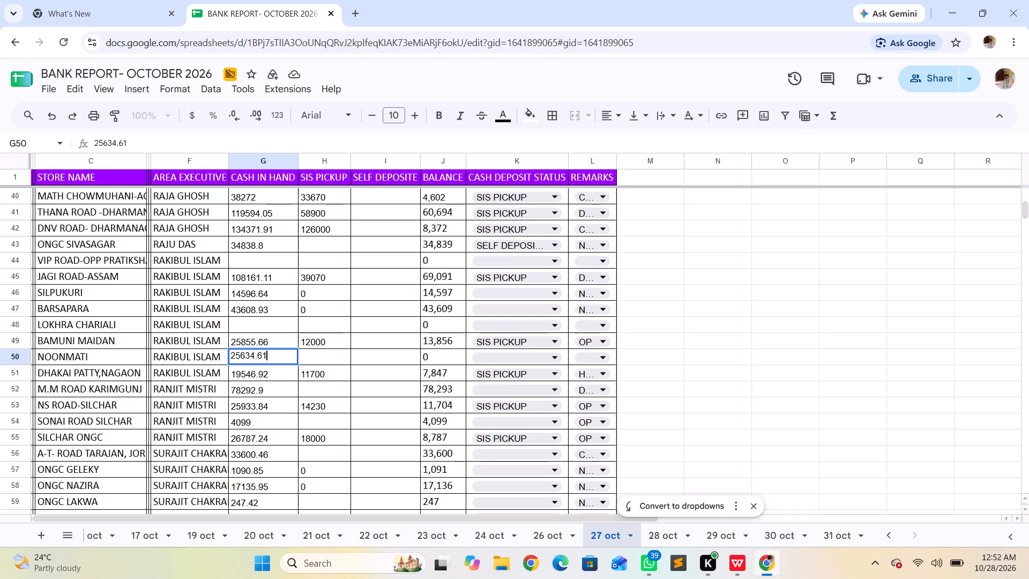
key("0")
Set NOONMATI's REMARKS to NOT DEPOSITED, leaving its CASH DEPOSIT STATUS blank.
key("Right")
key("Right")
key("Right")
key("Right")
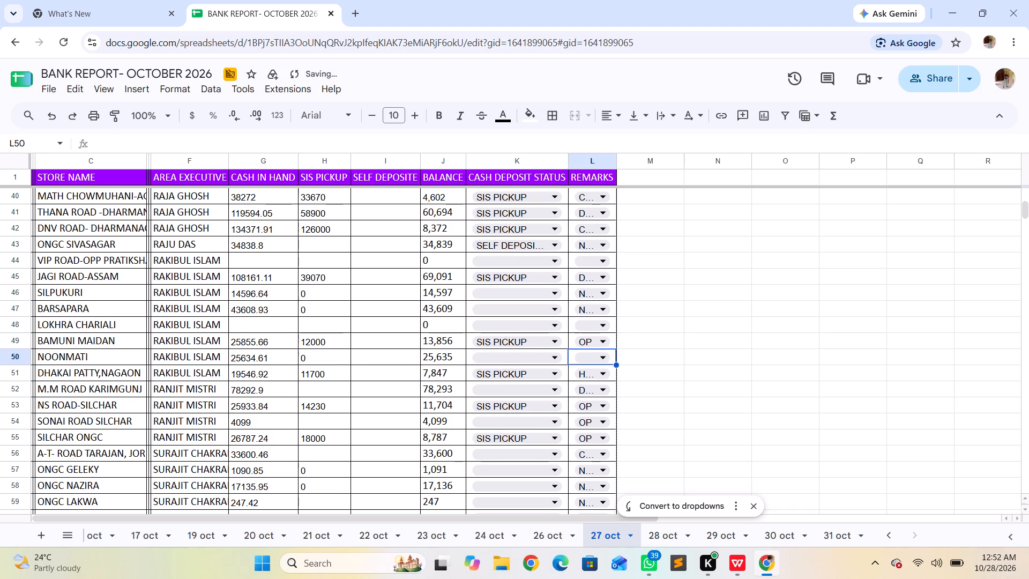
key("Return")
key("Down")
key("Down")
key("Down")
key("Down")
key("Return")
Go up to the unfilled LOKHRA CHARIALI row (48) of the 27 oct sheet.
key("Up")
key("Up")
key("Up")
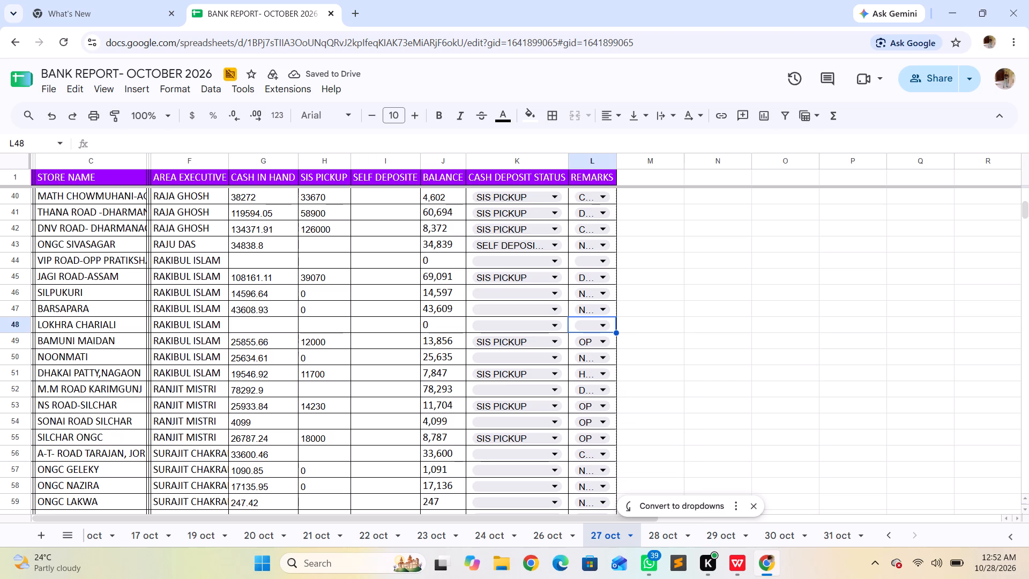
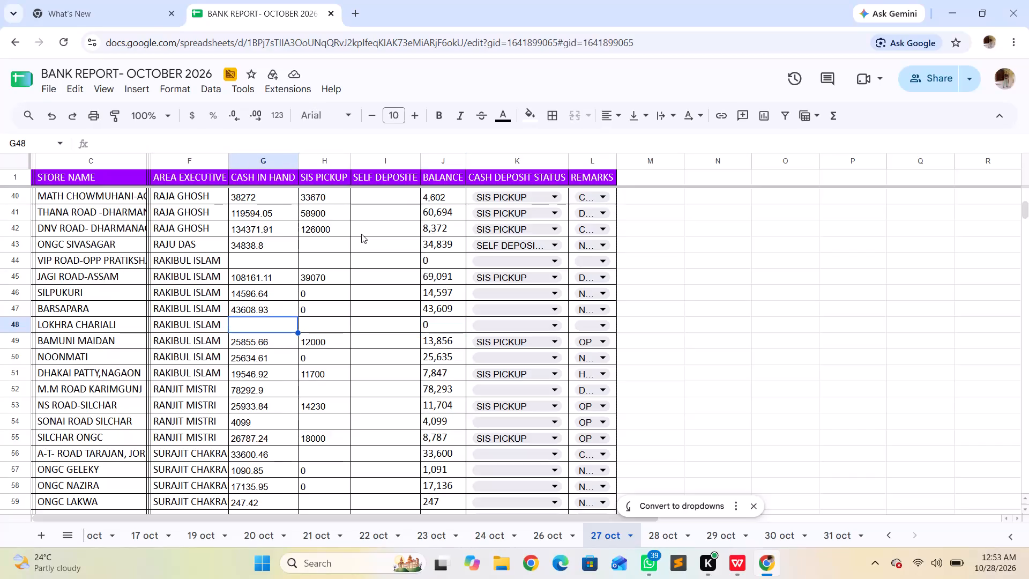
In the LOKHRA CHARIALI row, enter 57947.42 as CASH IN HAND and 12080 as SIS PICKUP.
type("57947.42")
key("Right")
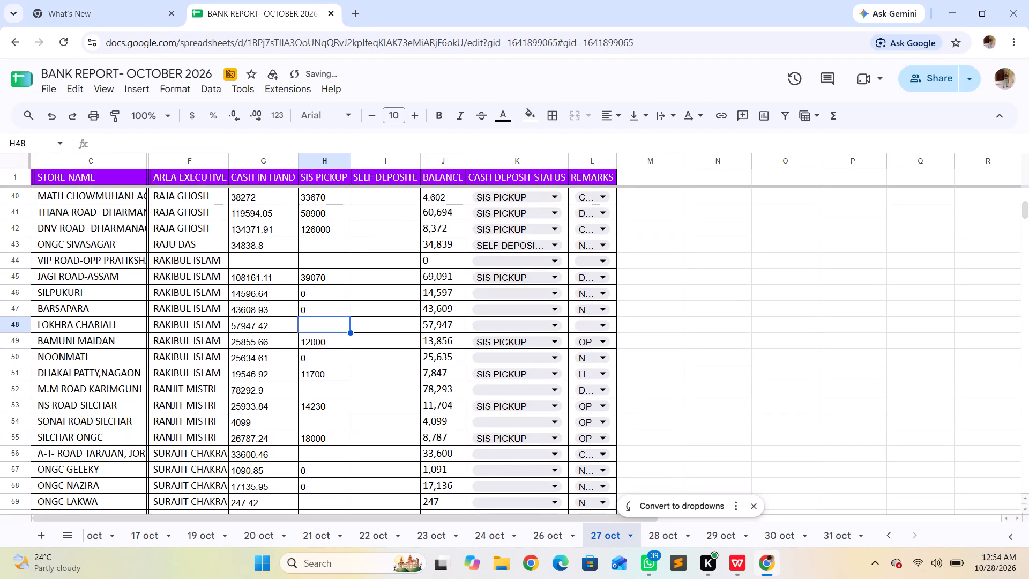
type("12080")
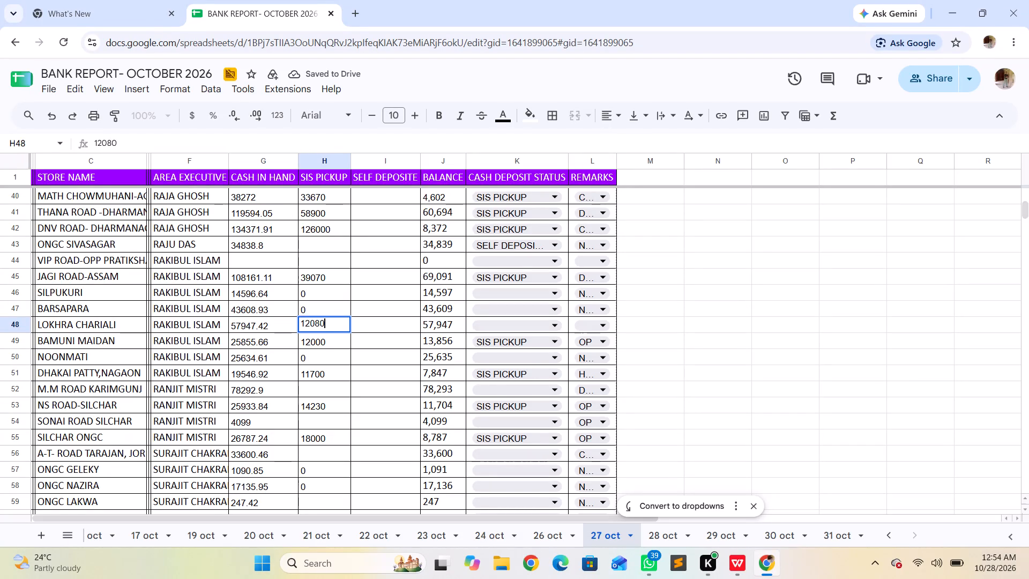
key("Right")
Set LOKHRA CHARIALI's CASH DEPOSIT STATUS to SIS PICKUP and its REMARKS to DS VOUCHER.
key("Right")
key("Right")
key("Return")
key("Return")
key("Up")
key("Right")
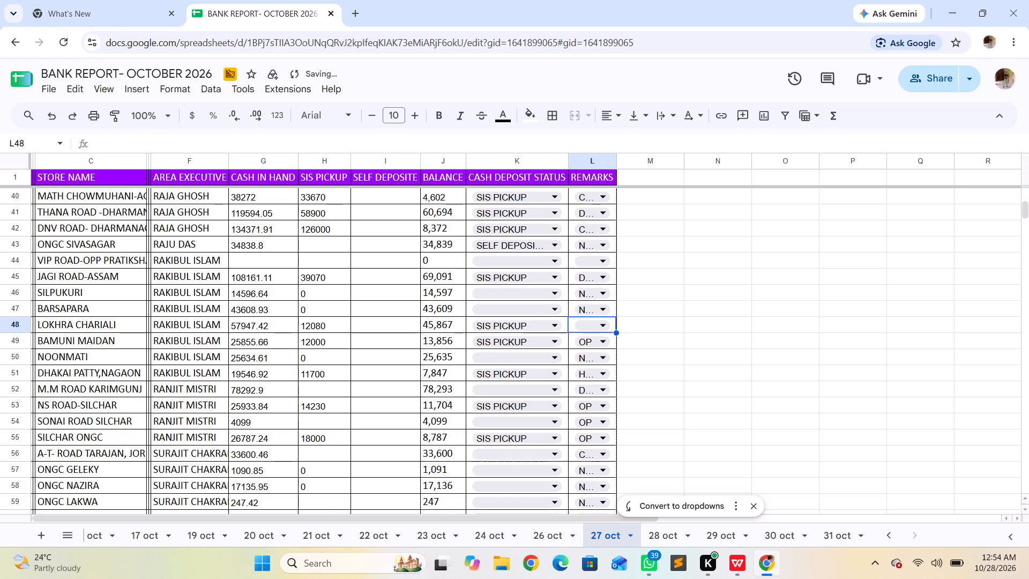
key("Return")
key("Down")
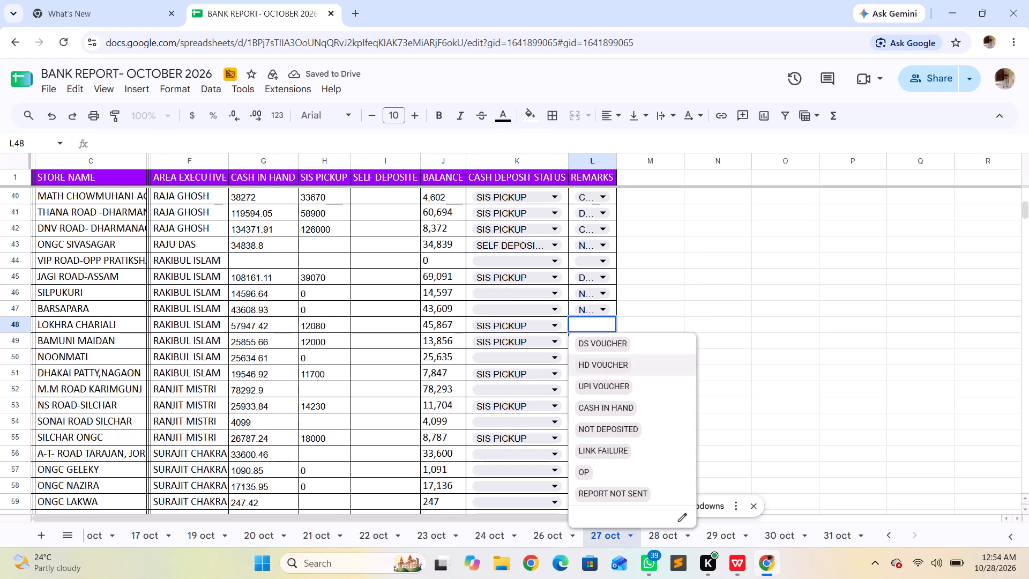
key("Up")
key("Return")
key("Up")
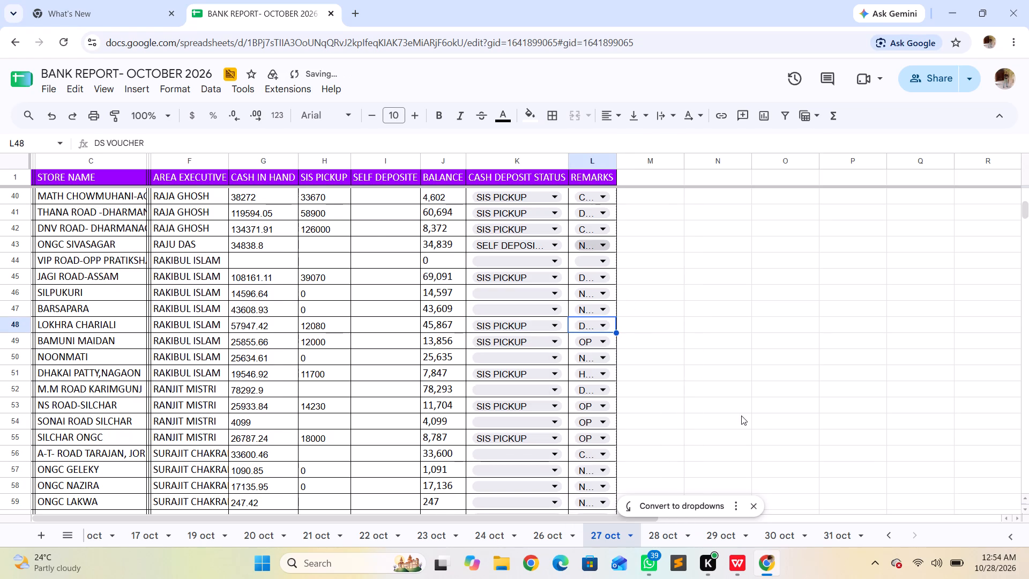
left_click(741, 415)
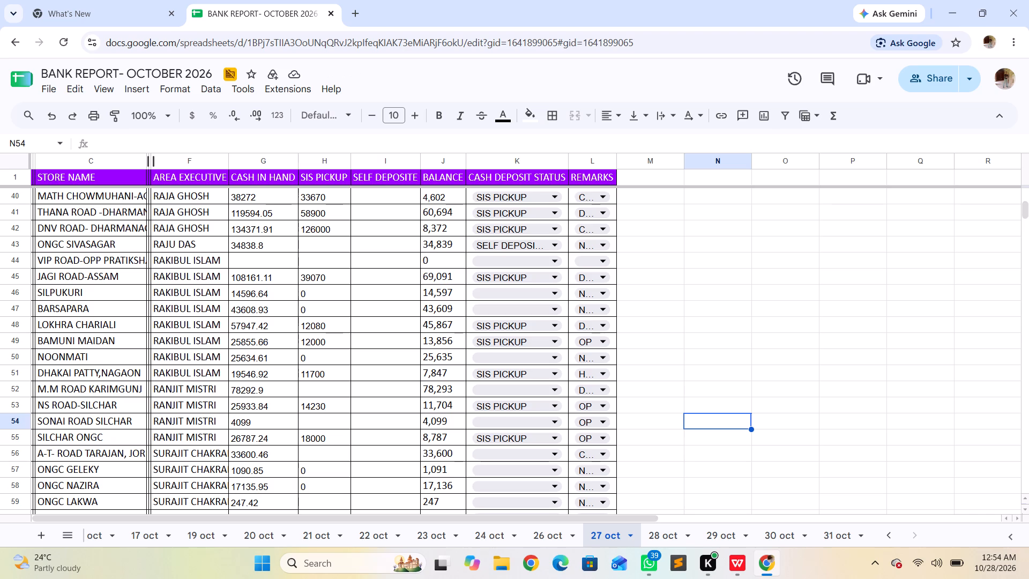
Widen the collapsed CLUSTER EXECUTIVE, CLUSTER MANAGER, SL No. and SITE ID columns of the 27 oct sheet so their contents can be read.
left_click_drag(152, 160, 272, 197)
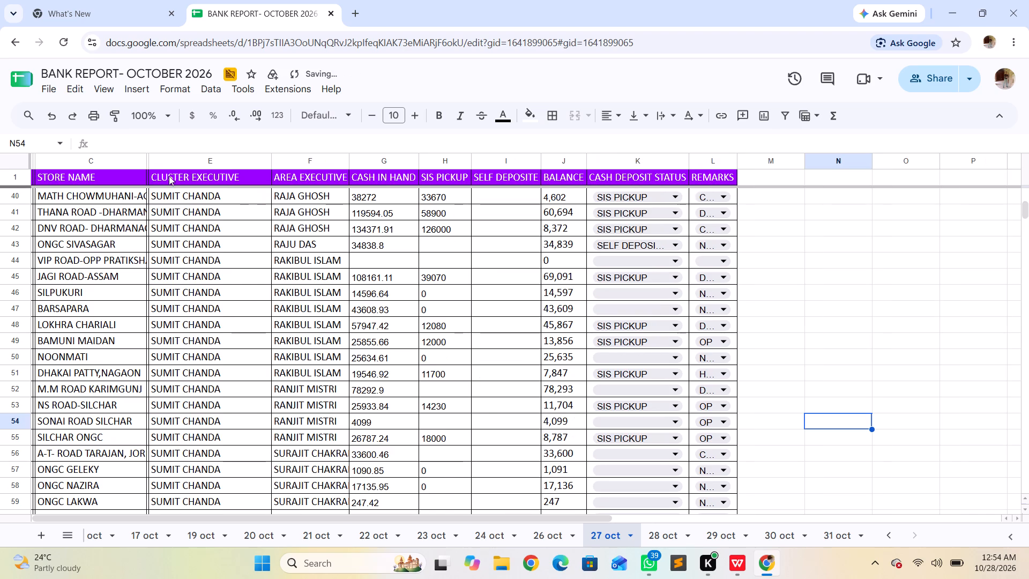
left_click_drag(150, 160, 276, 185)
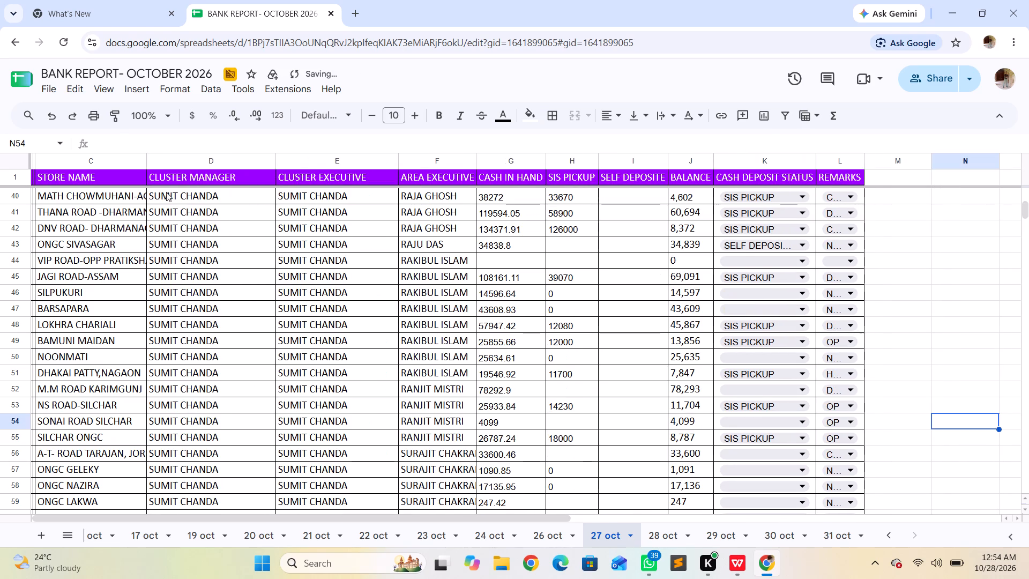
left_click_drag(35, 164, 108, 170)
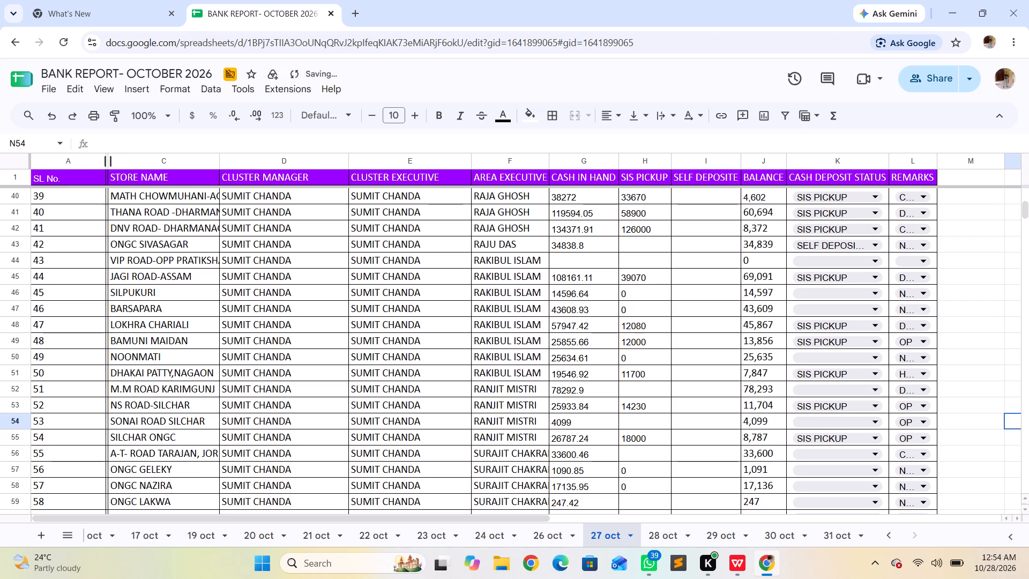
left_click_drag(106, 162, 62, 165)
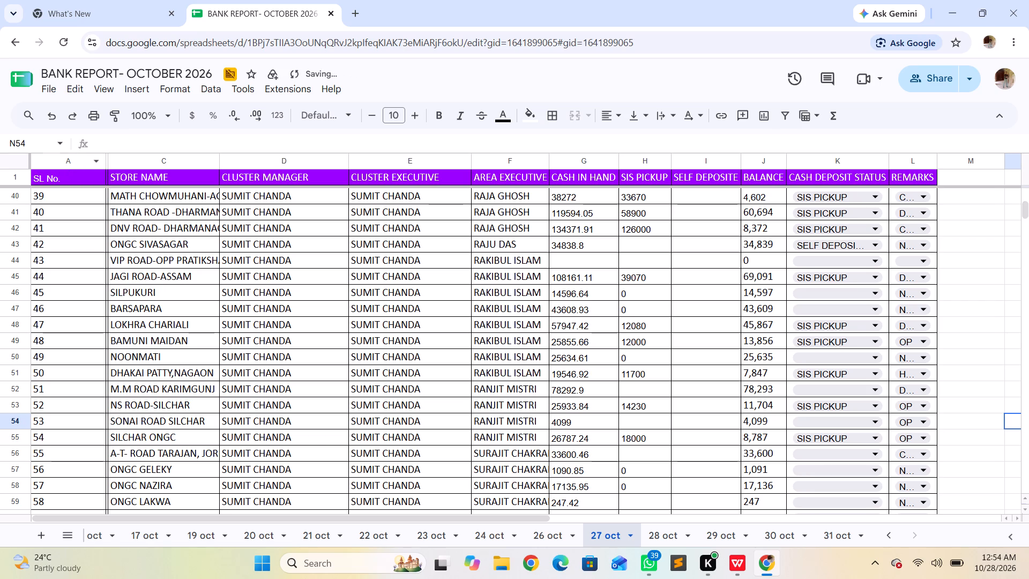
left_click_drag(110, 159, 142, 166)
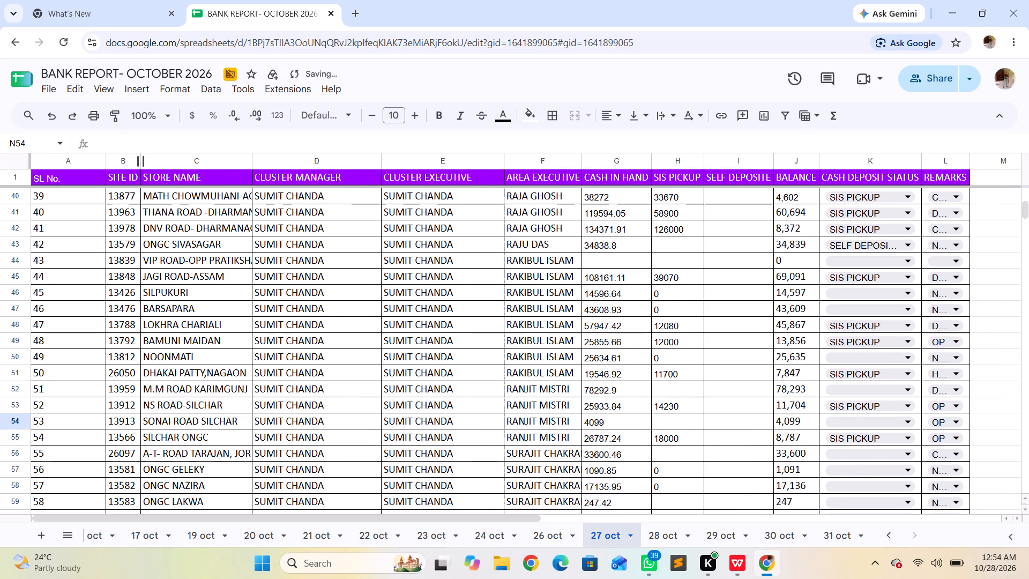
Auto-fit the widths of all columns on the 27 oct sheet to their contents.
left_click(14, 162)
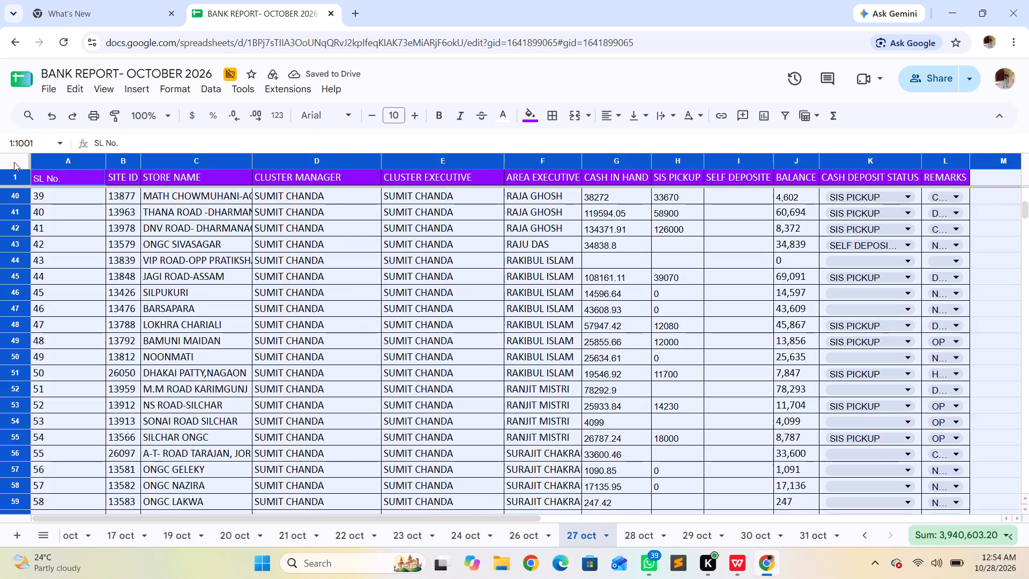
double_click(106, 159)
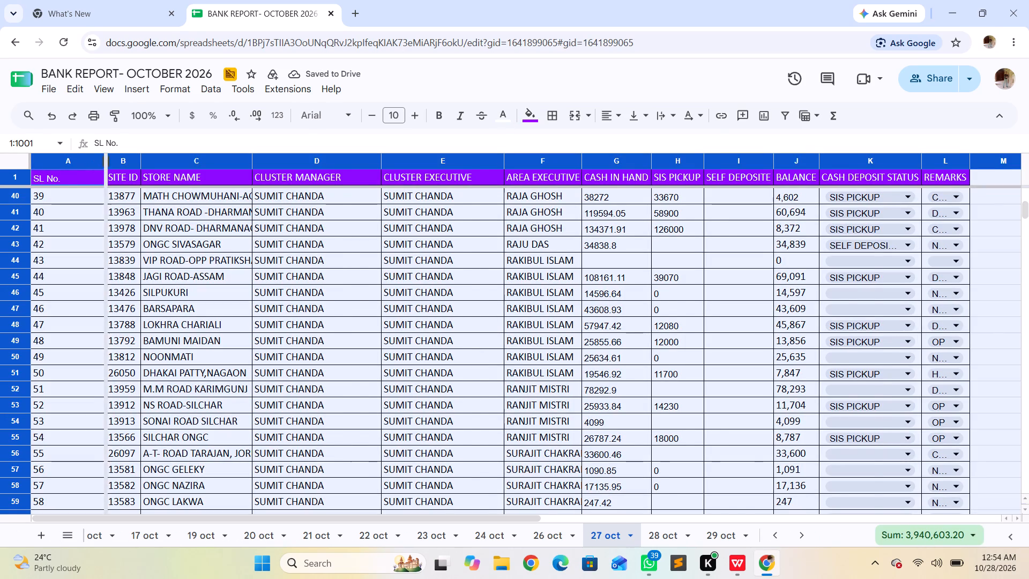
left_click(261, 348)
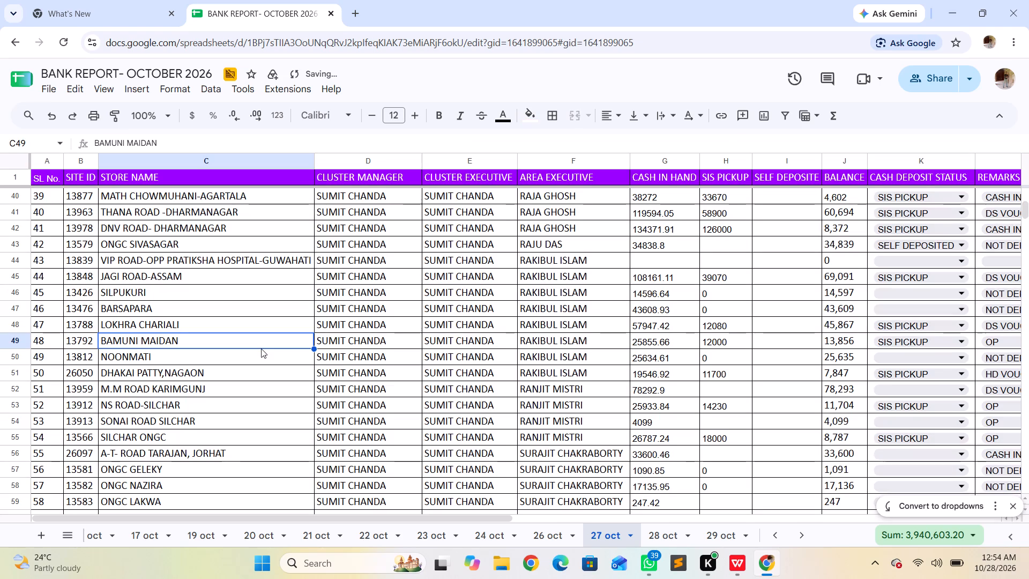
Review the 27 oct sheet from the last store row up to the first, checking the cash, pickup, status and remarks entries.
scroll(514, 406, "left", 2)
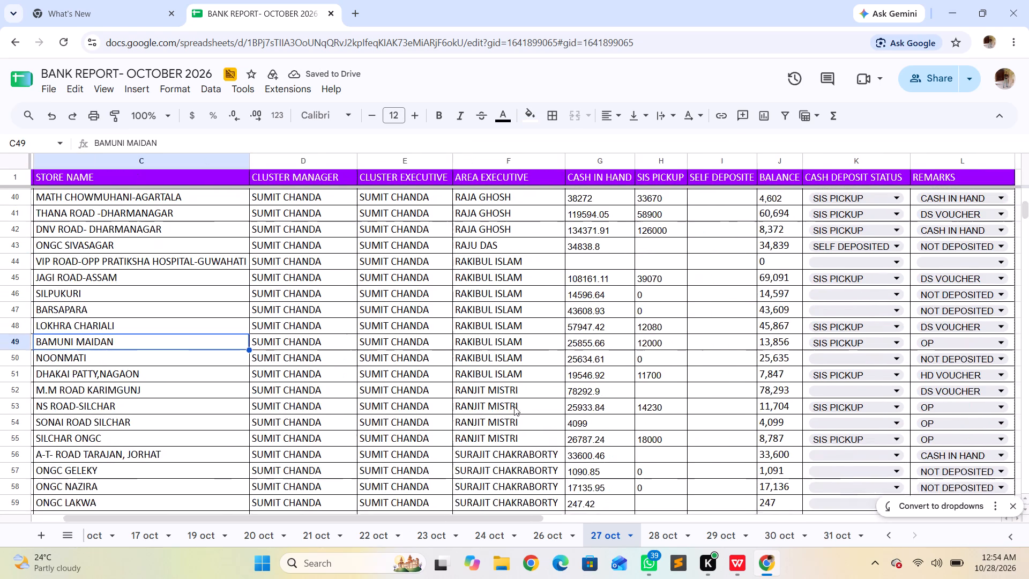
scroll(514, 406, "left", 1)
scroll(514, 406, "right", 4)
scroll(514, 406, "down", 4)
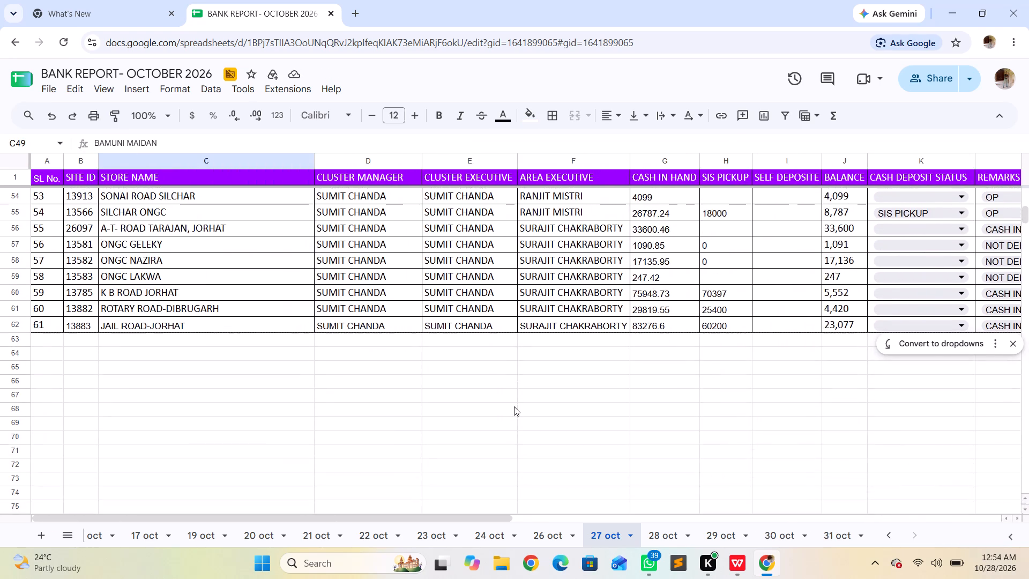
scroll(514, 406, "up", 14)
scroll(514, 406, "down", 9)
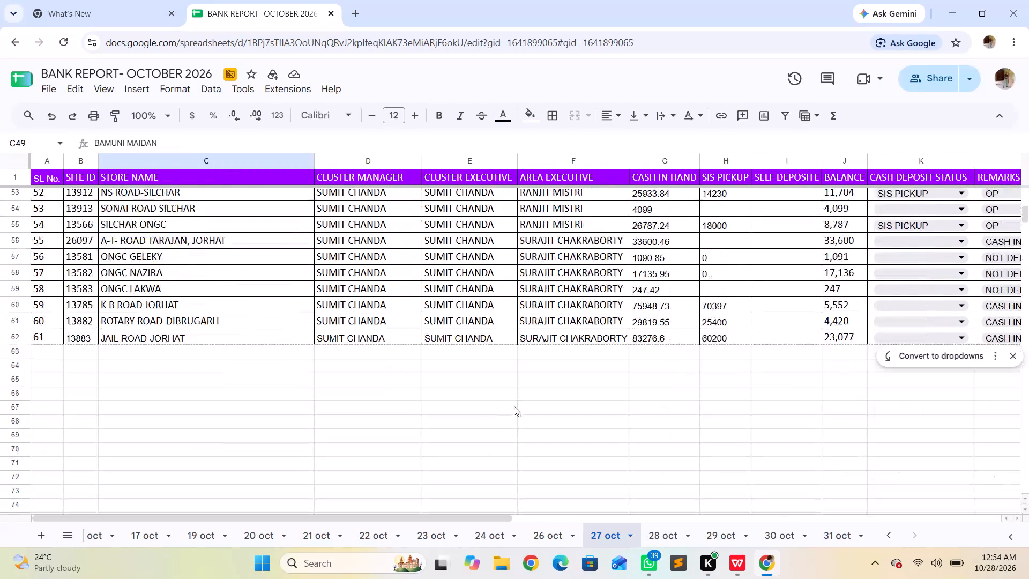
scroll(514, 406, "down", 1)
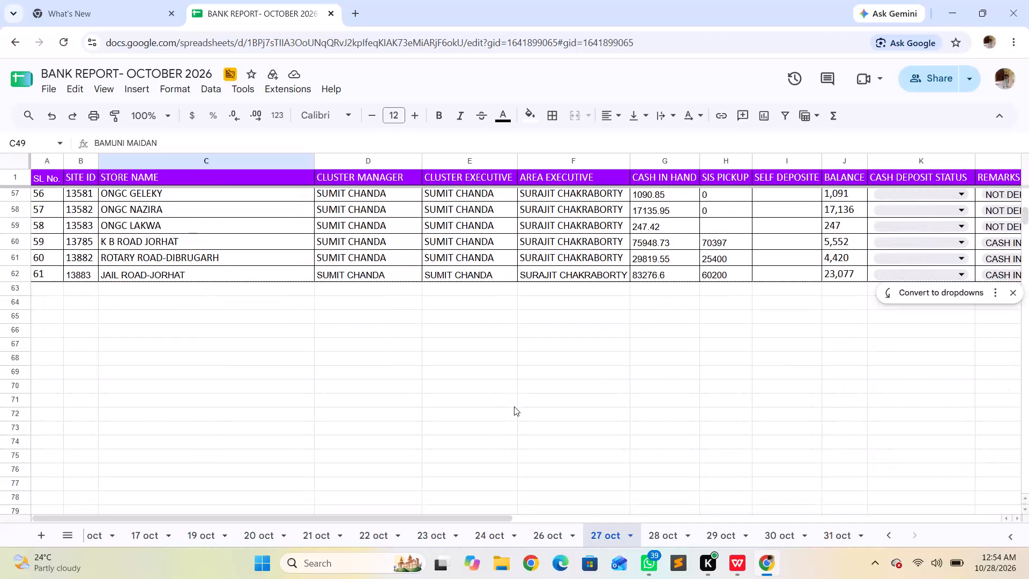
scroll(514, 406, "up", 1)
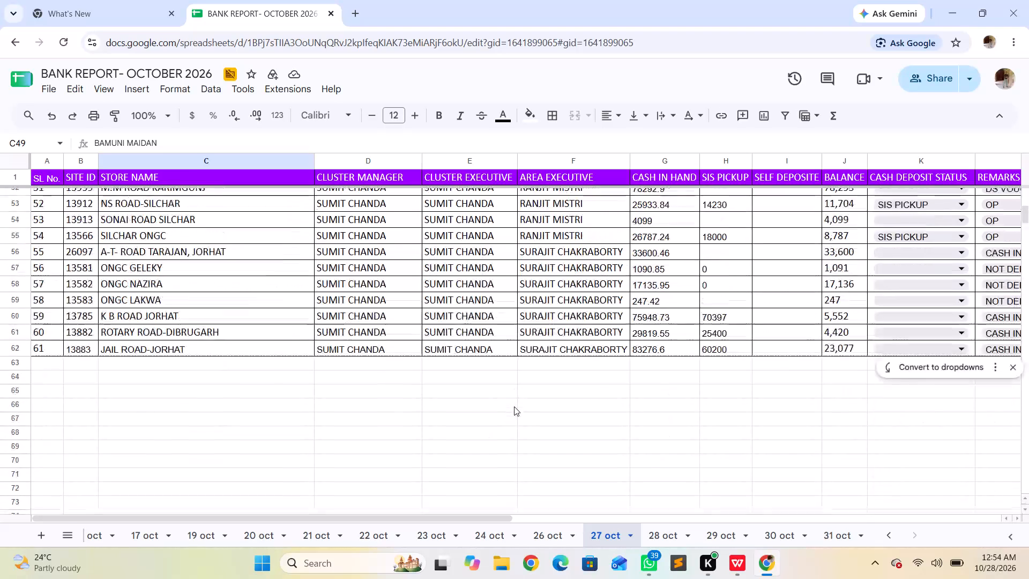
scroll(514, 406, "up", 2)
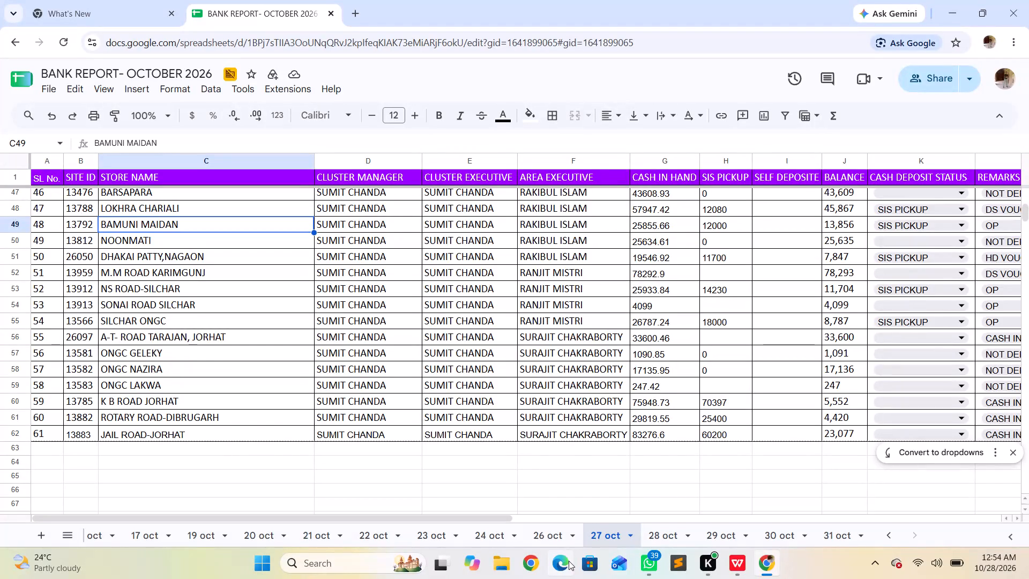
scroll(534, 349, "up", 3)
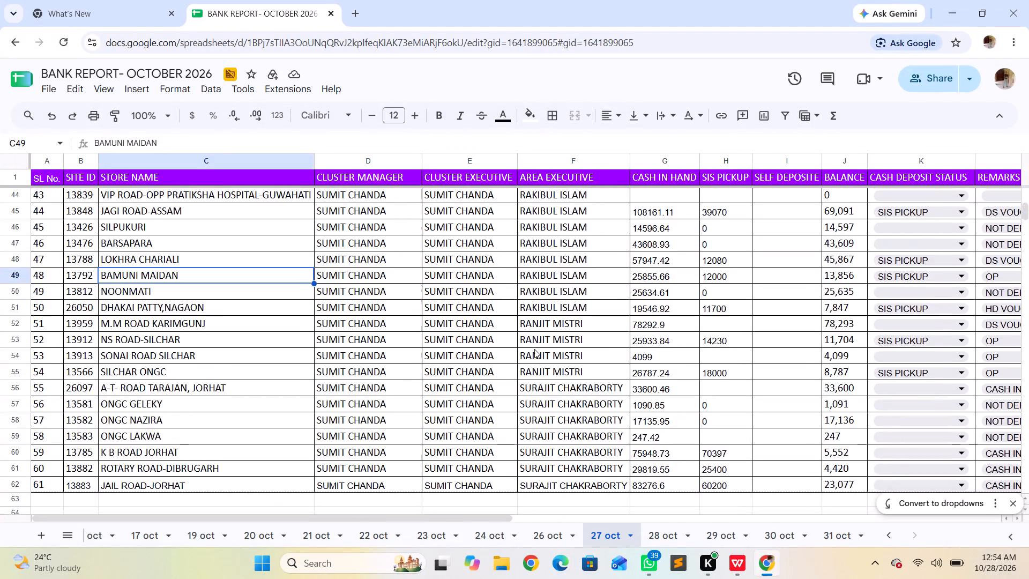
scroll(534, 349, "up", 6)
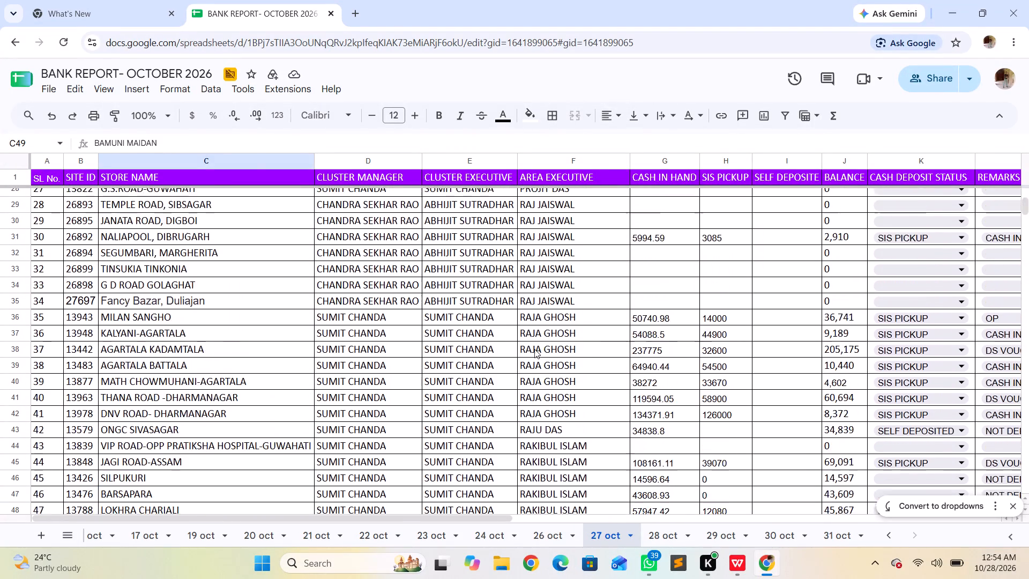
scroll(534, 349, "up", 3)
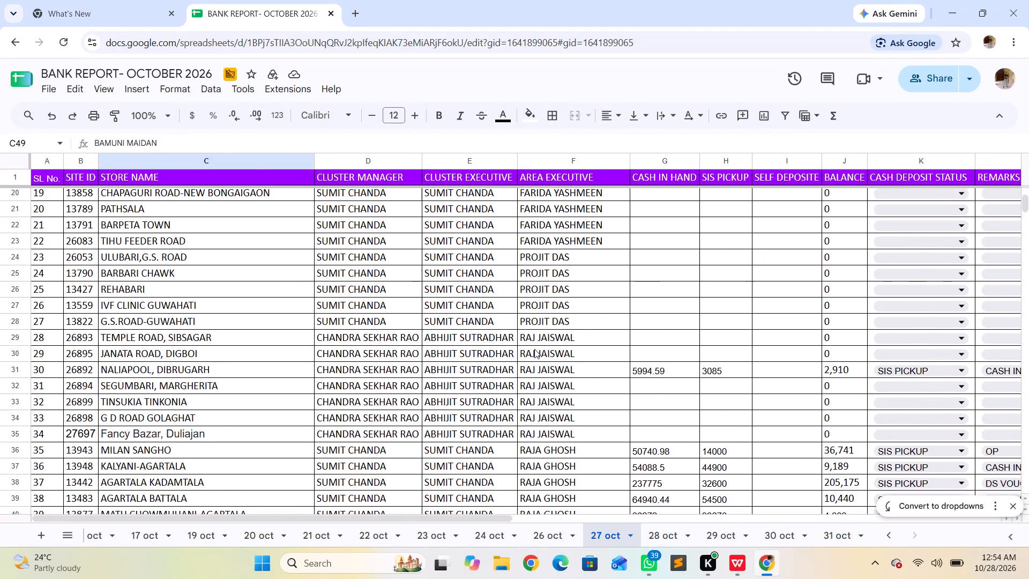
scroll(534, 349, "up", 1)
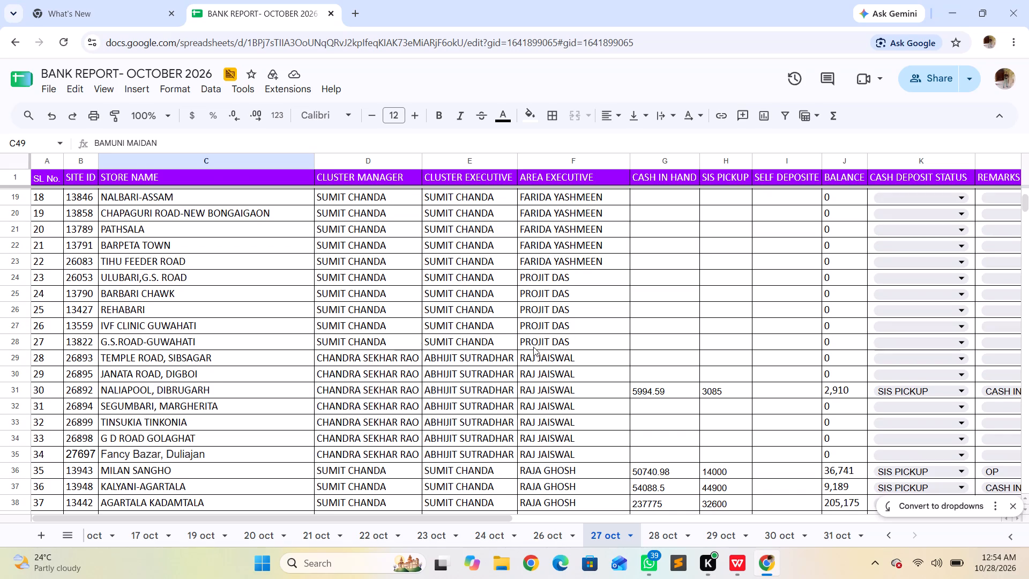
scroll(533, 347, "up", 2)
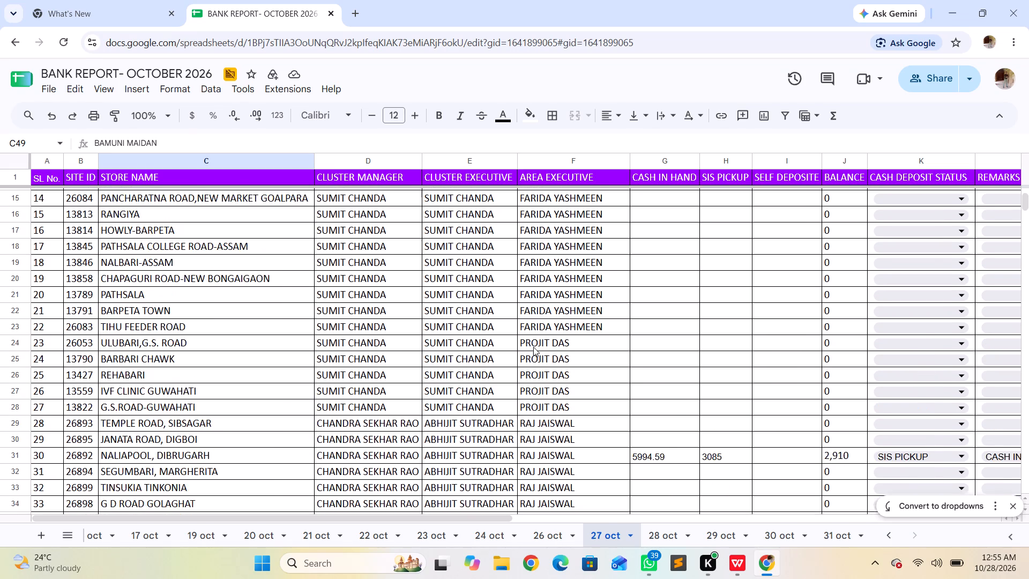
scroll(533, 347, "up", 3)
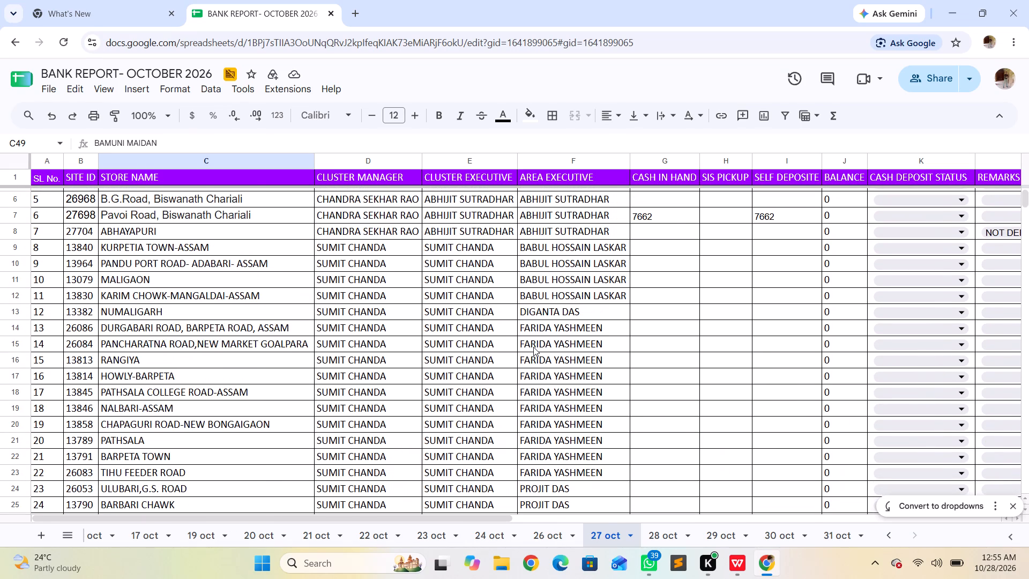
scroll(533, 347, "up", 5)
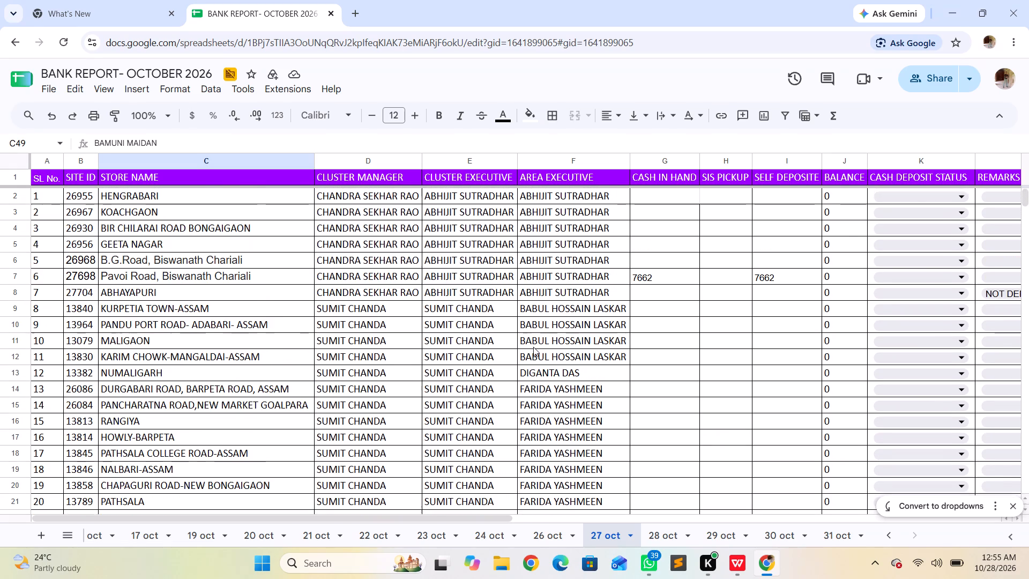
scroll(533, 347, "up", 1)
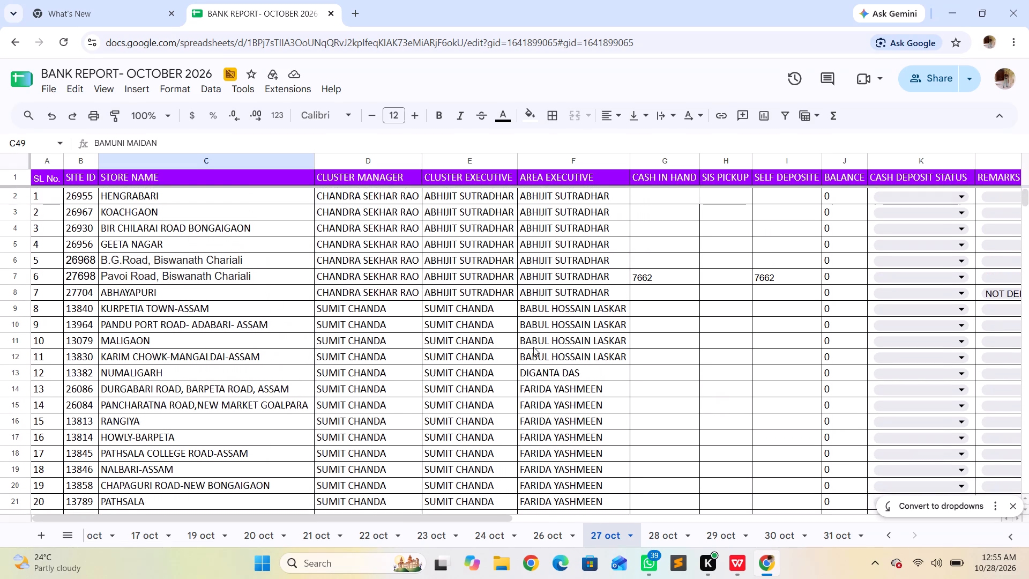
scroll(533, 347, "up", 1)
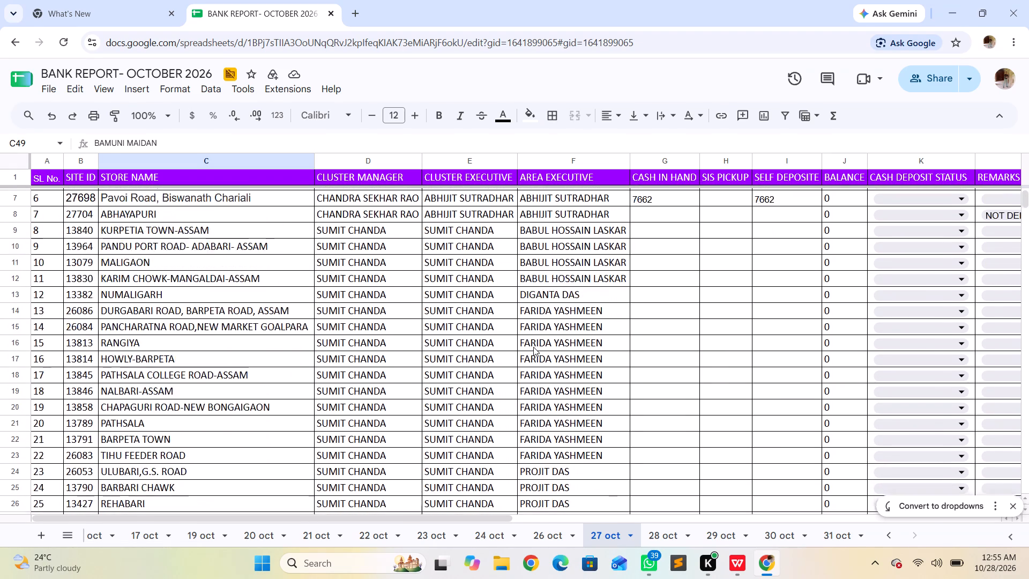
scroll(533, 347, "up", 1)
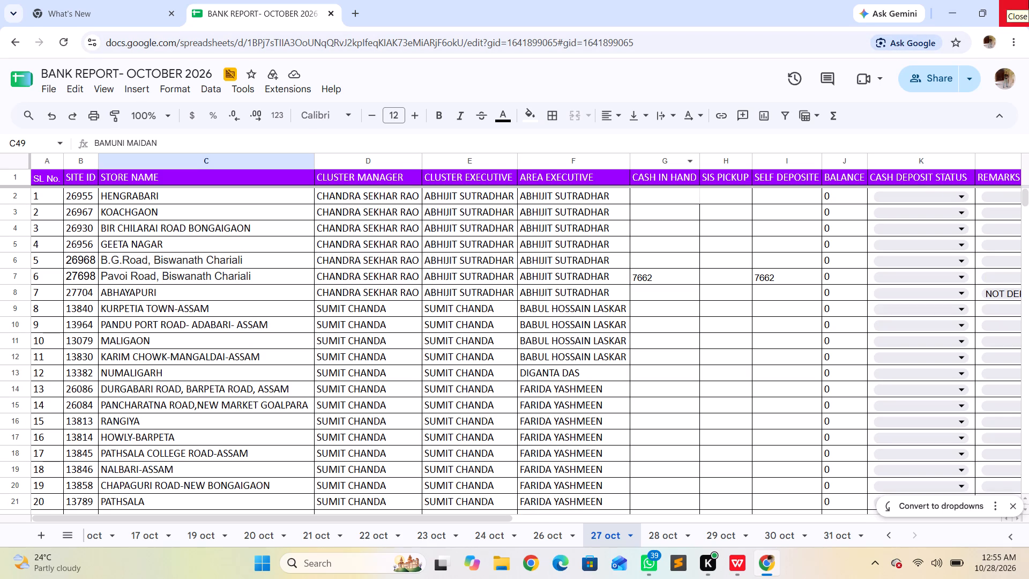
Close BANK REPORT- OCTOBER 2026 and open the staff performance spreadsheet from the Google Sheets file list.
left_click(327, 14)
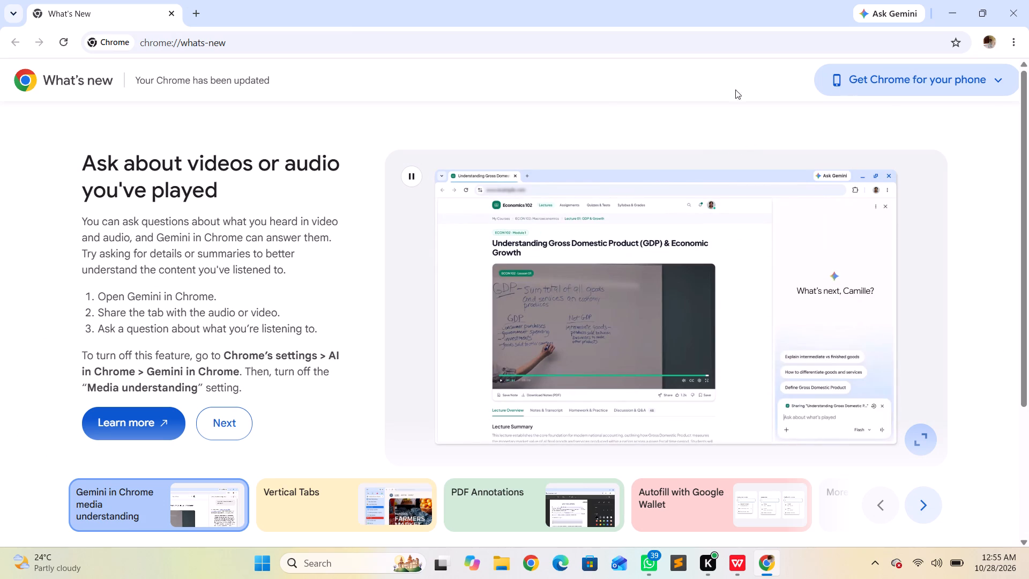
left_click(199, 16)
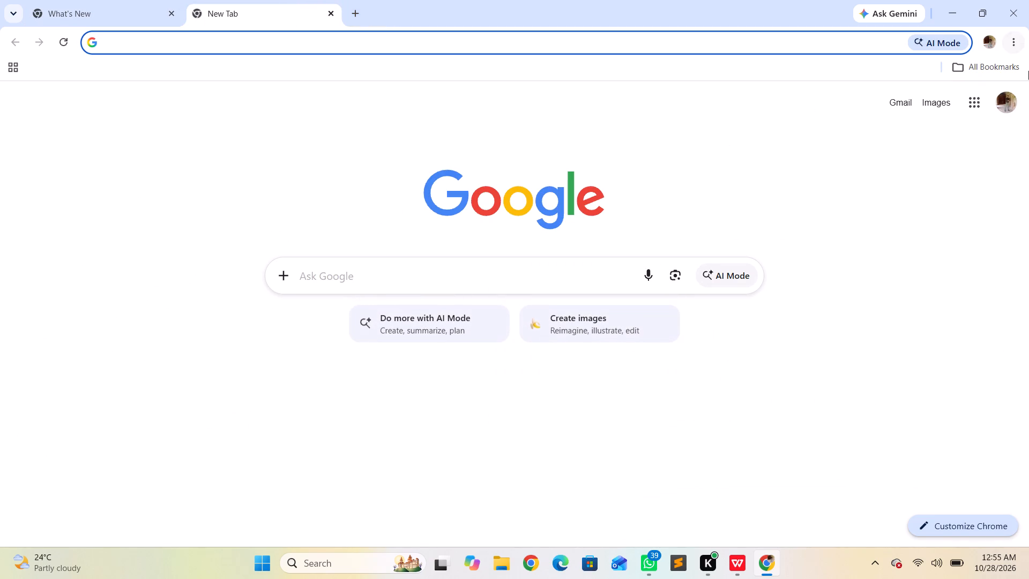
left_click(975, 103)
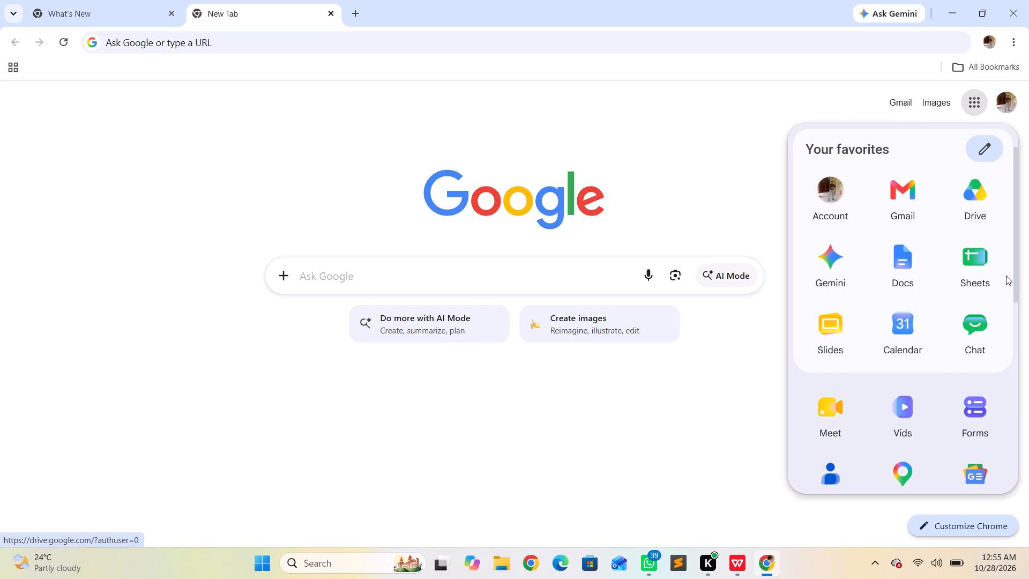
left_click(972, 264)
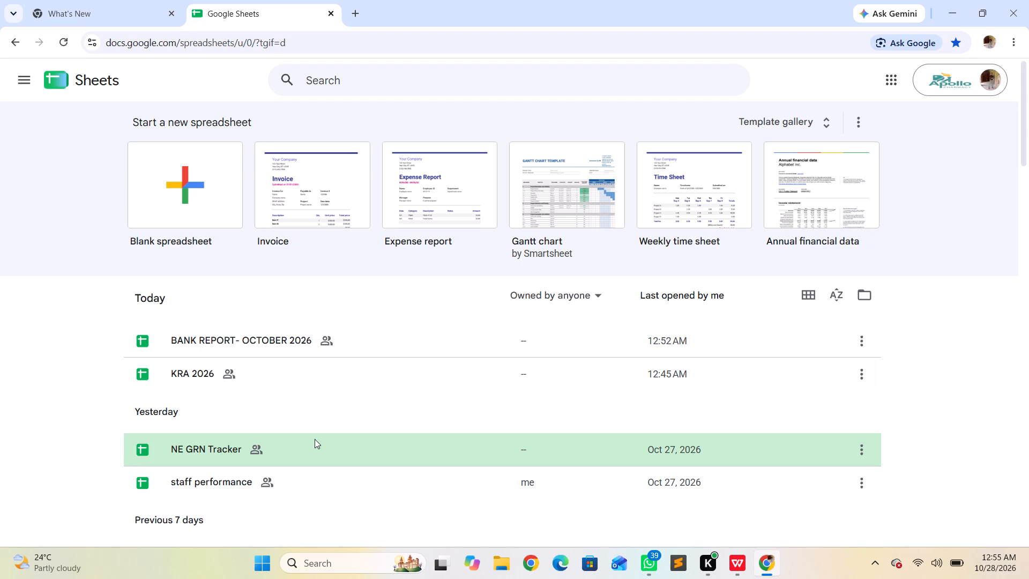
left_click(241, 487)
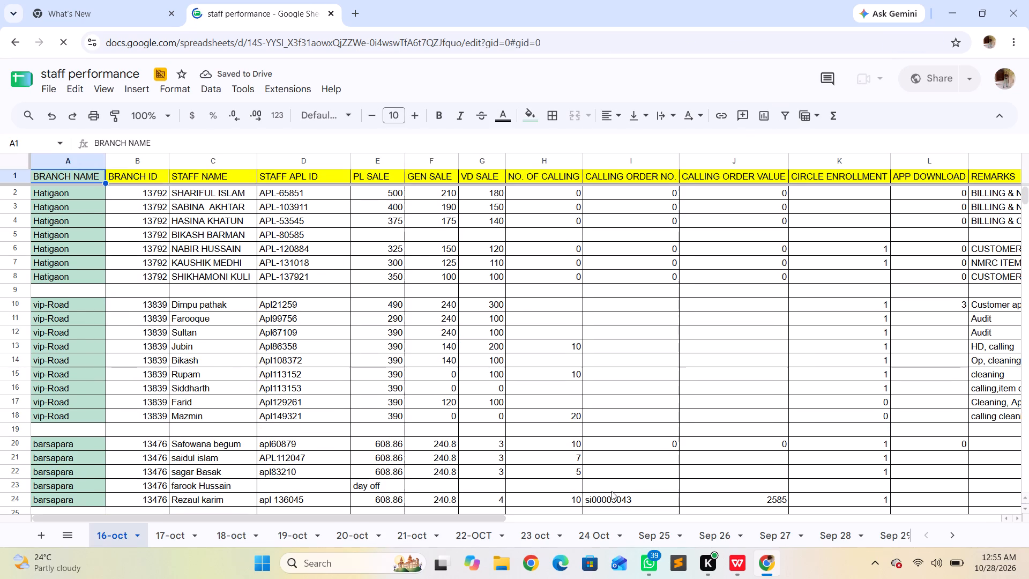
Open the Sep 27 sheet and freeze its header row so it stays in place.
left_click(764, 535)
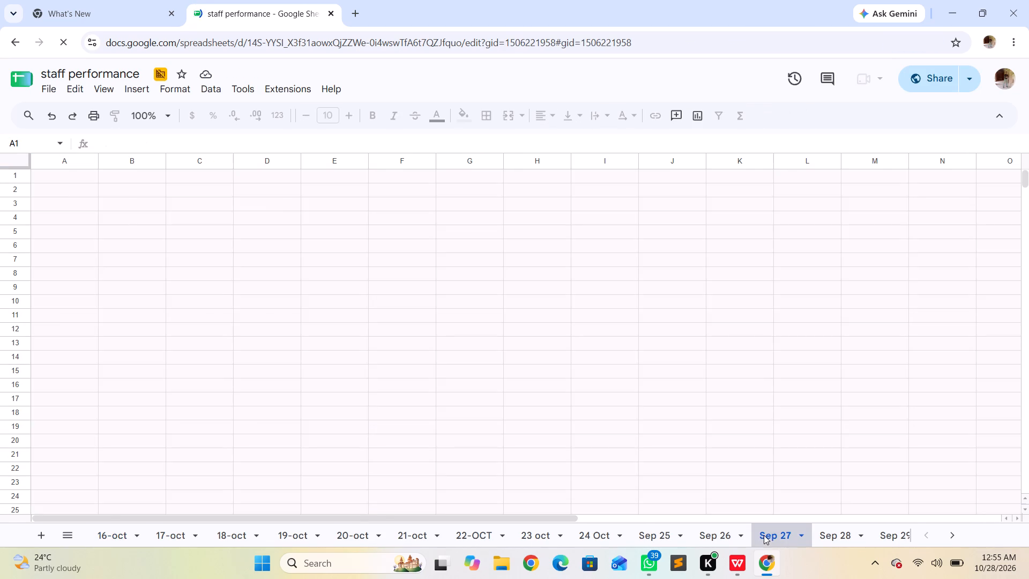
scroll(346, 374, "up", 1)
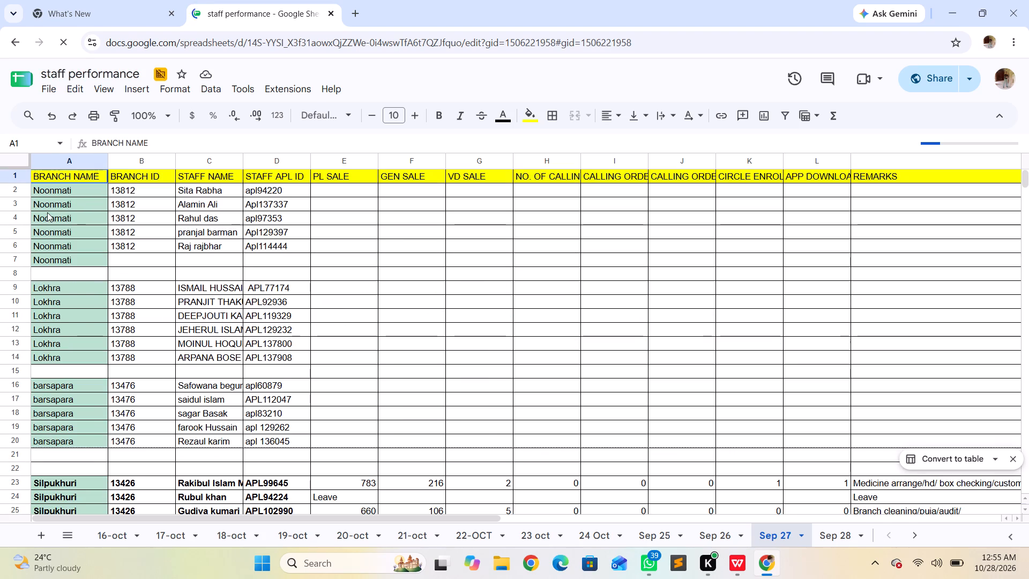
left_click(13, 175)
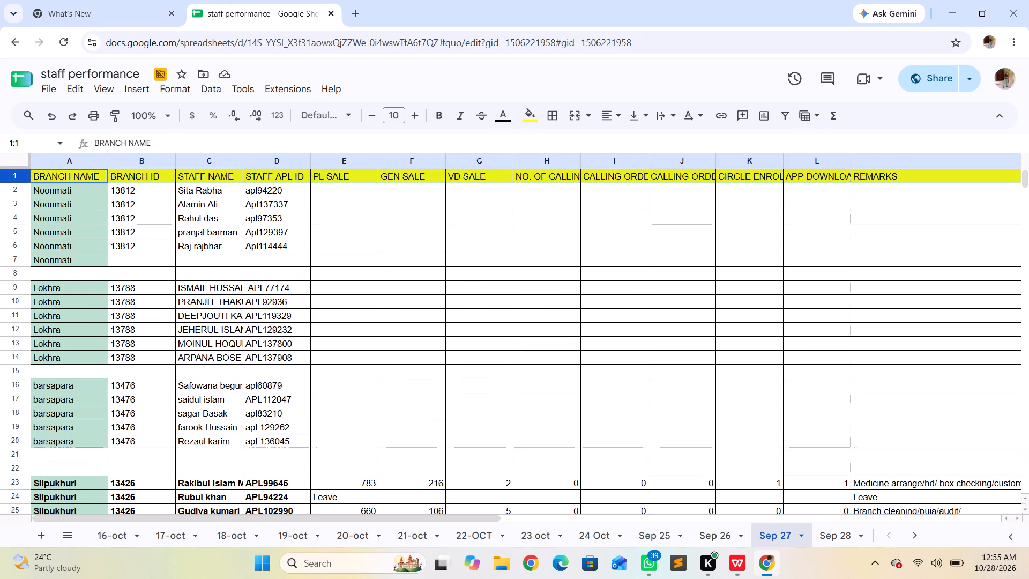
left_click_drag(110, 83, 130, 97)
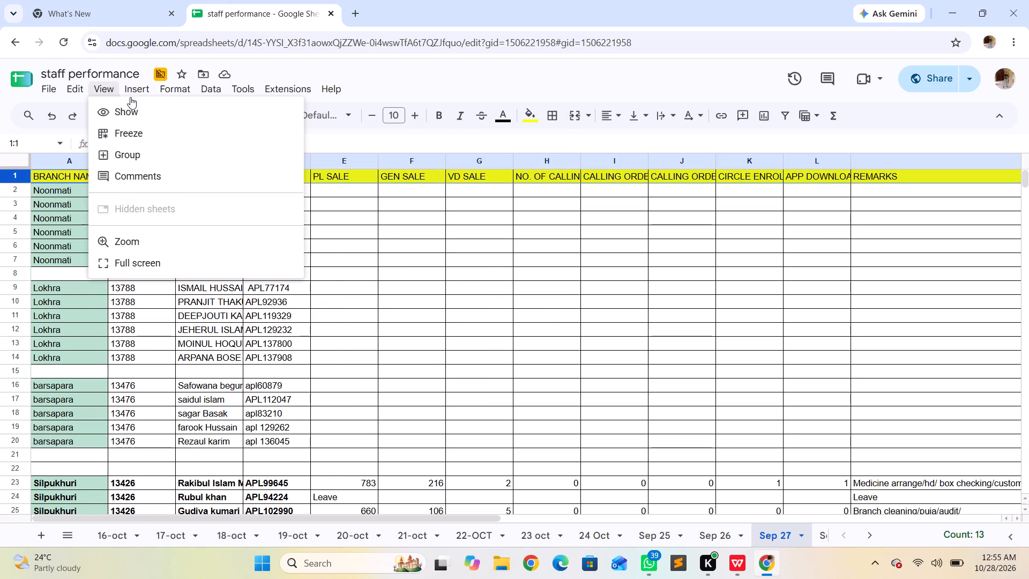
left_click_drag(130, 97, 98, 86)
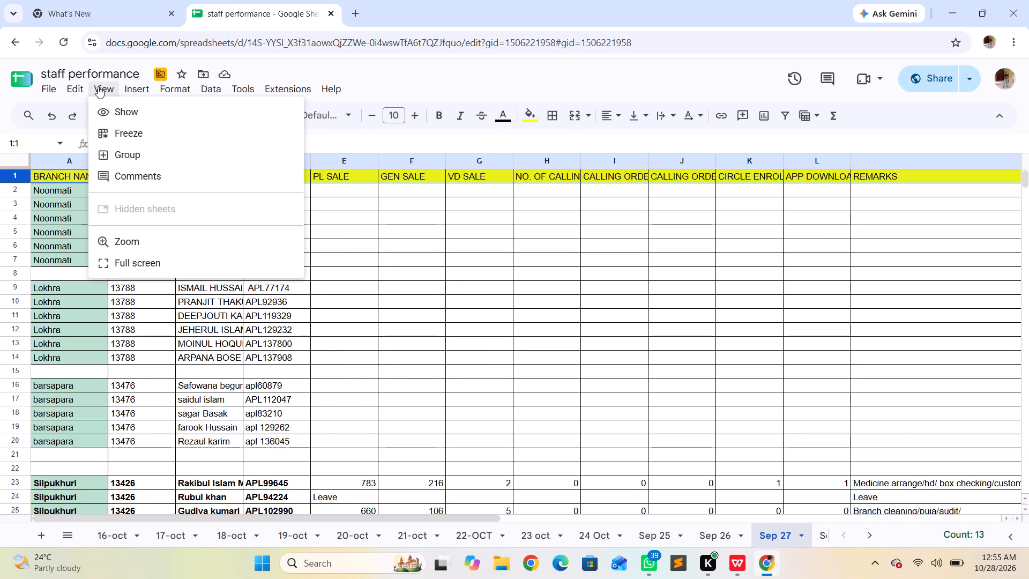
left_click_drag(98, 86, 306, 140)
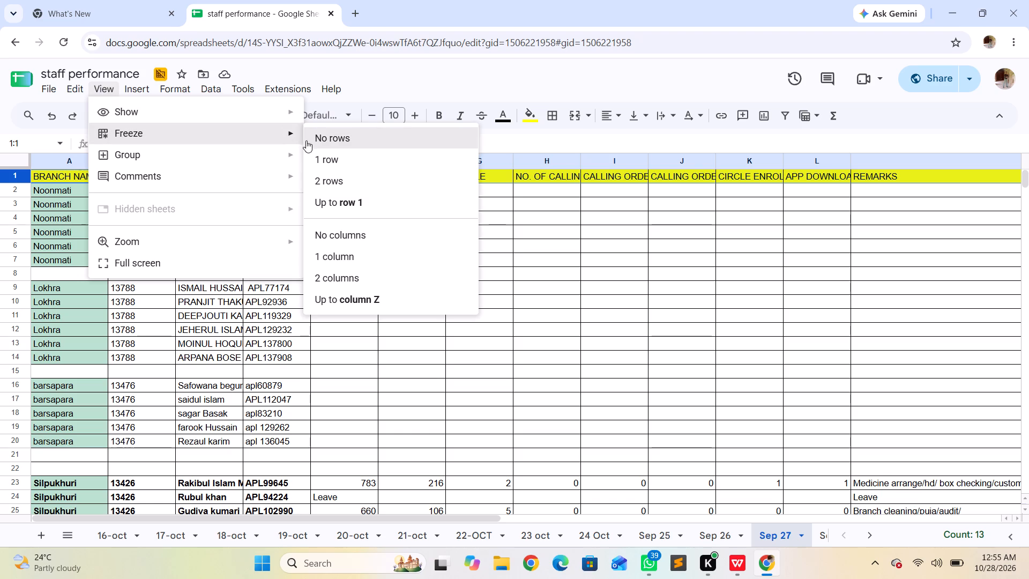
left_click_drag(306, 140, 323, 158)
left_click(323, 158)
left_click(450, 333)
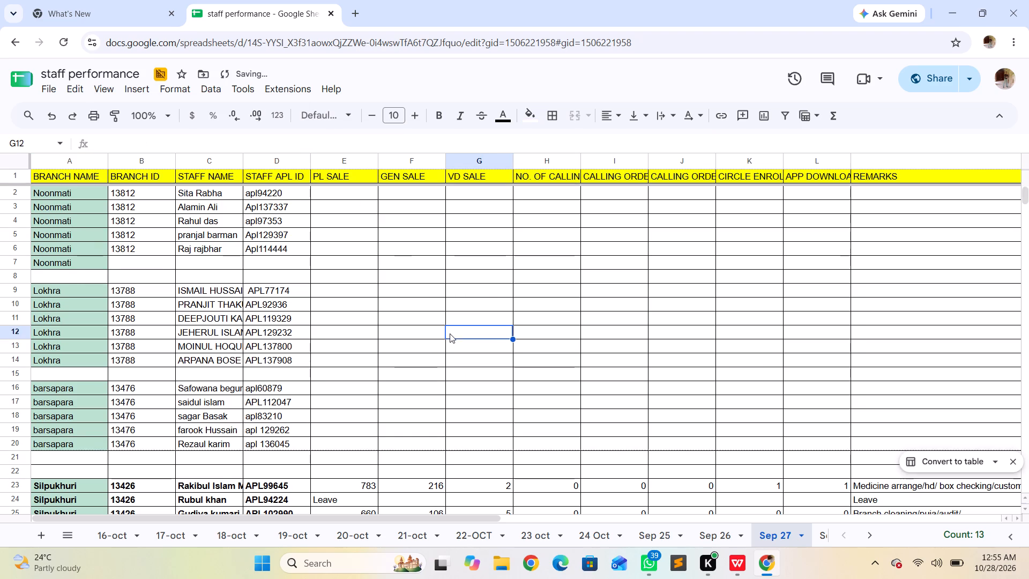
Auto-fit the widths of all columns on the Sep 27 sheet to their contents.
scroll(380, 347, "up", 1)
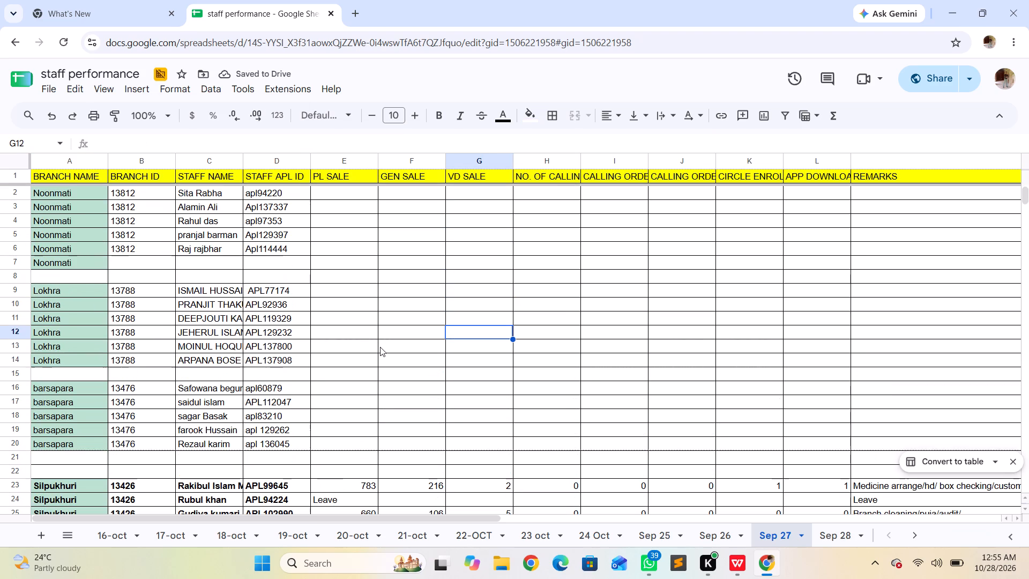
left_click(8, 160)
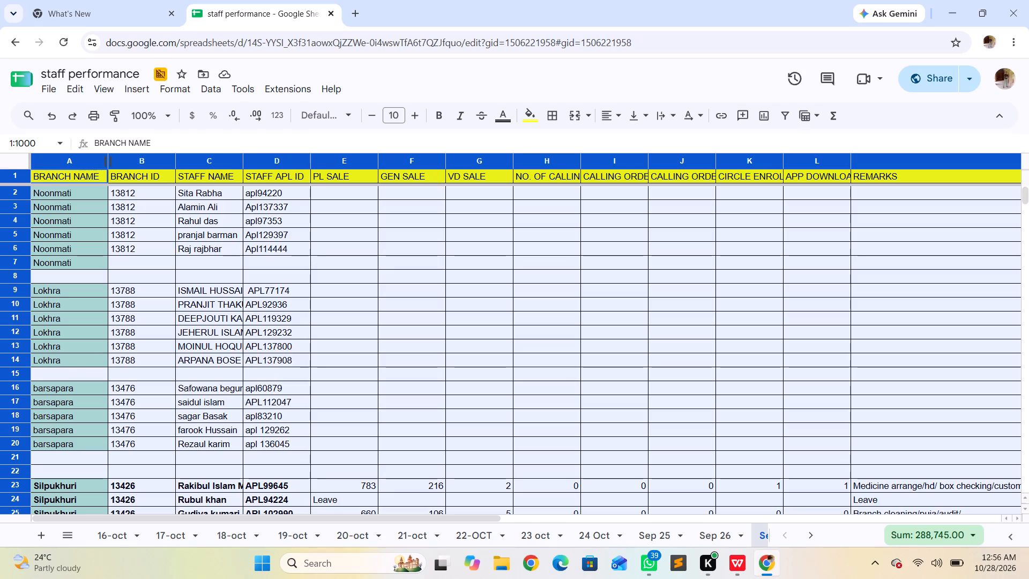
double_click(110, 157)
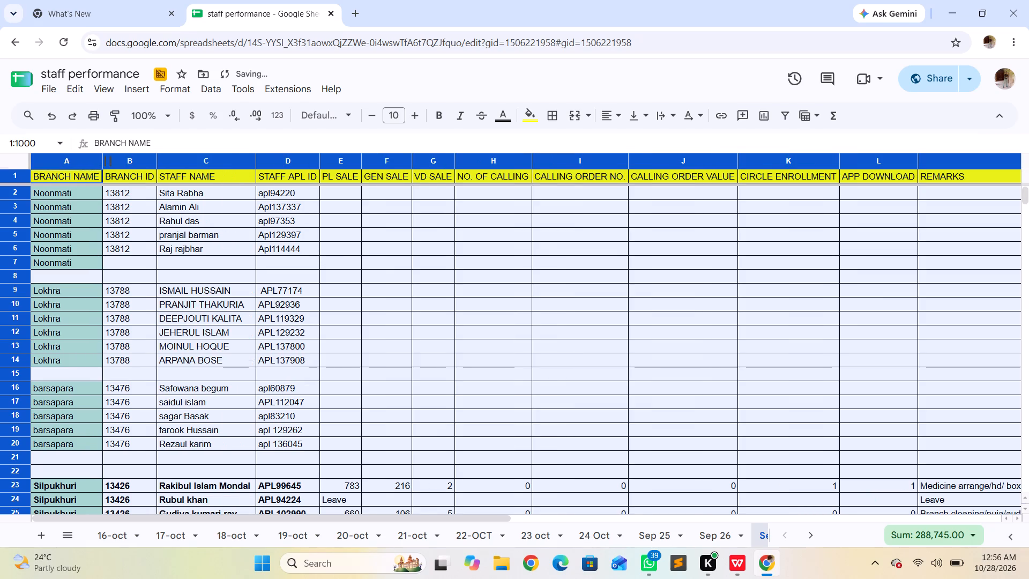
left_click(515, 330)
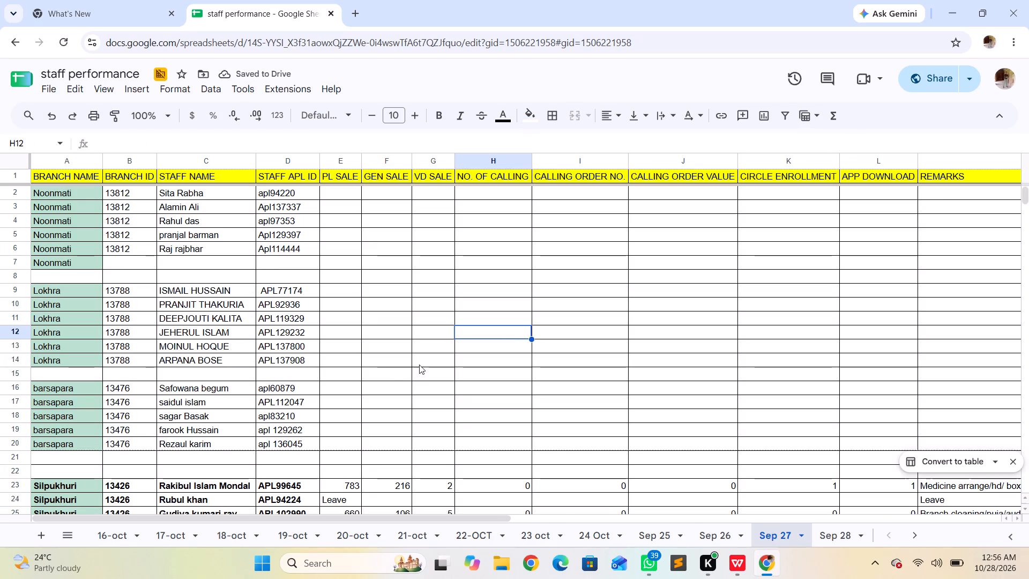
In row 11 (Lokhra), enter PL SALE 750, GEN SALE 200 and VD SALE 100.
scroll(332, 410, "up", 1)
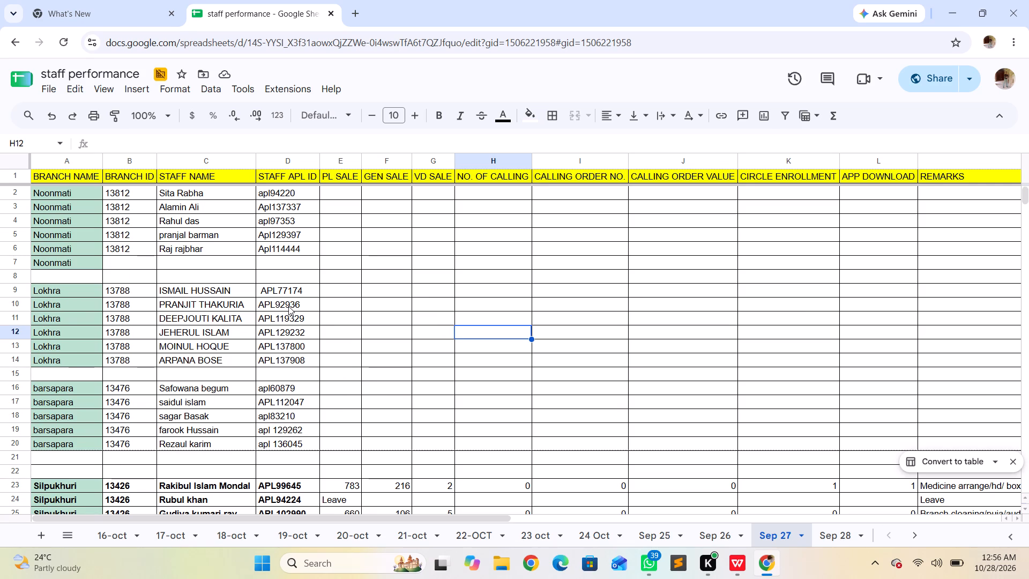
left_click(336, 327)
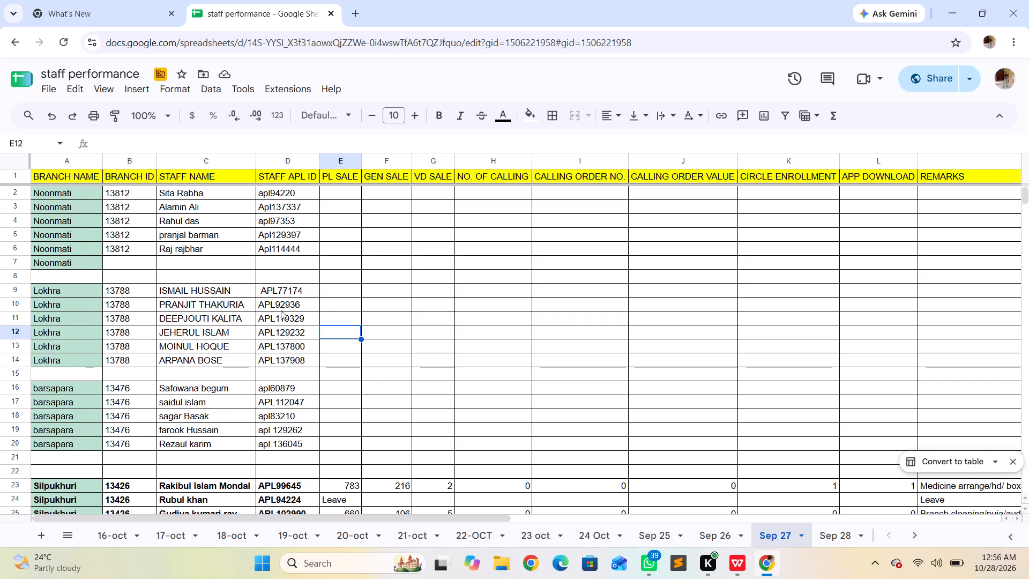
left_click(328, 315)
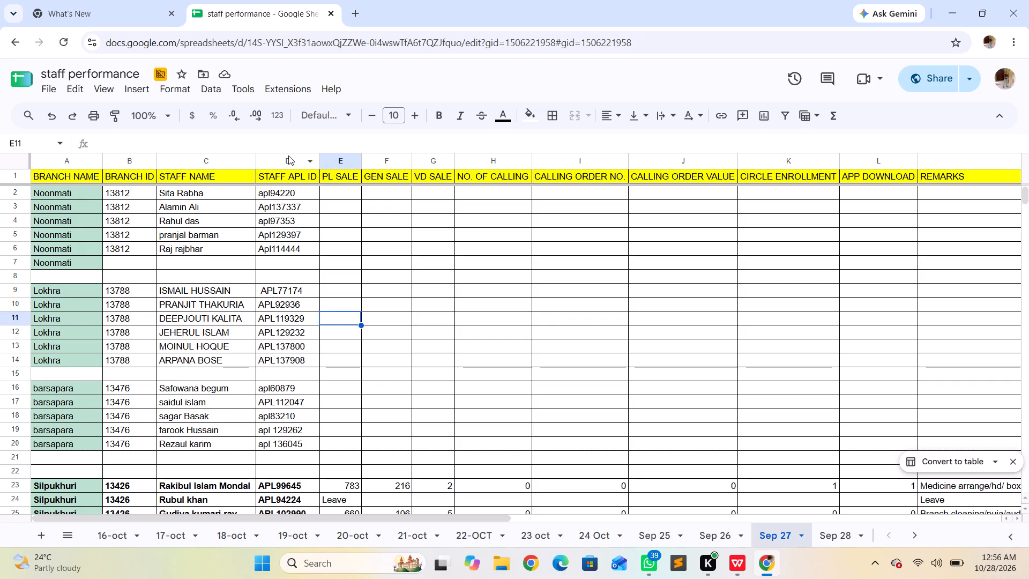
key("7")
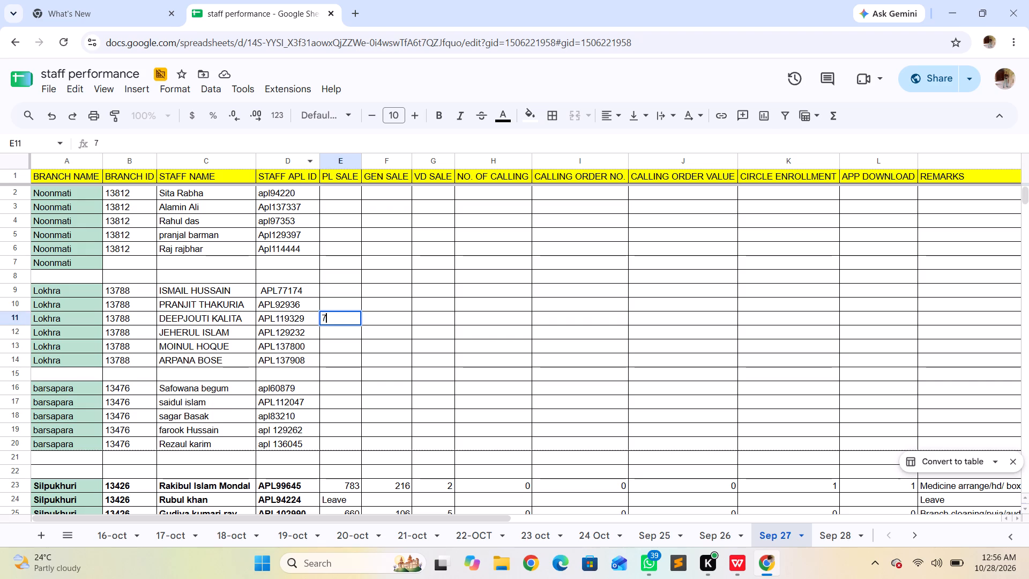
type("50")
key("Right")
type("200")
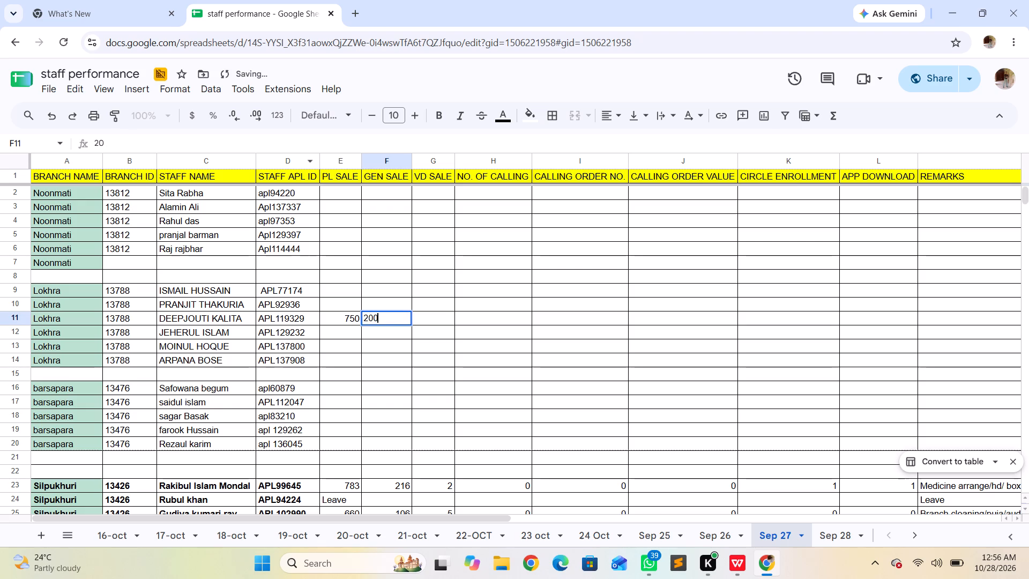
key("Right")
type("20")
key("BackSpace")
key("BackSpace")
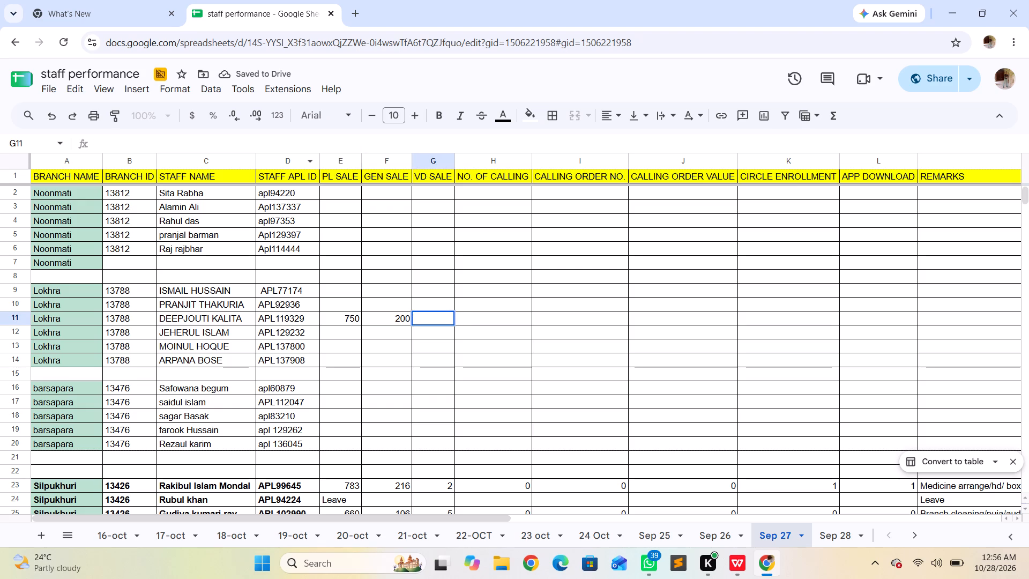
type("100")
key("Right")
key("Left")
key("Left")
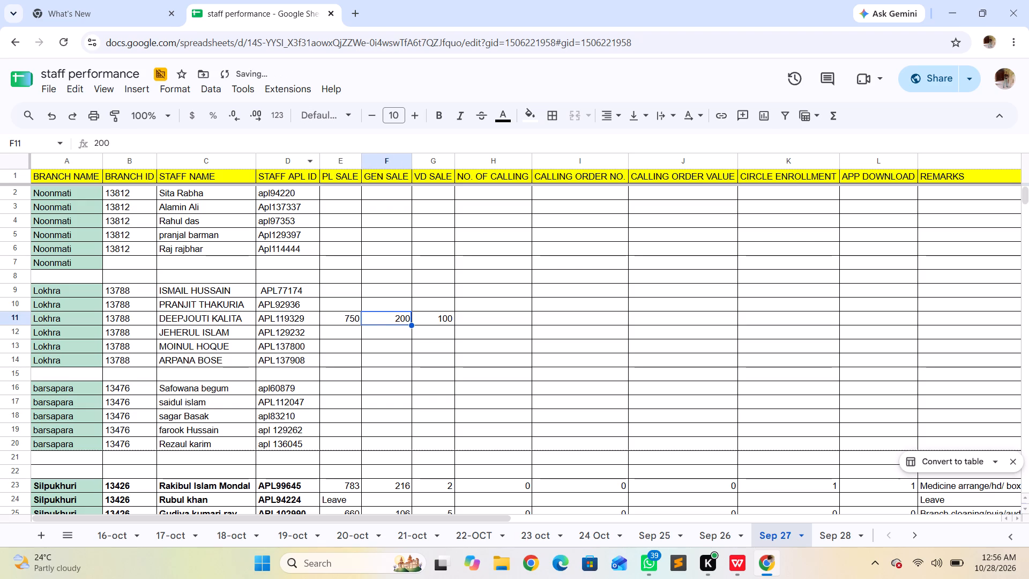
key("Right")
key("Right")
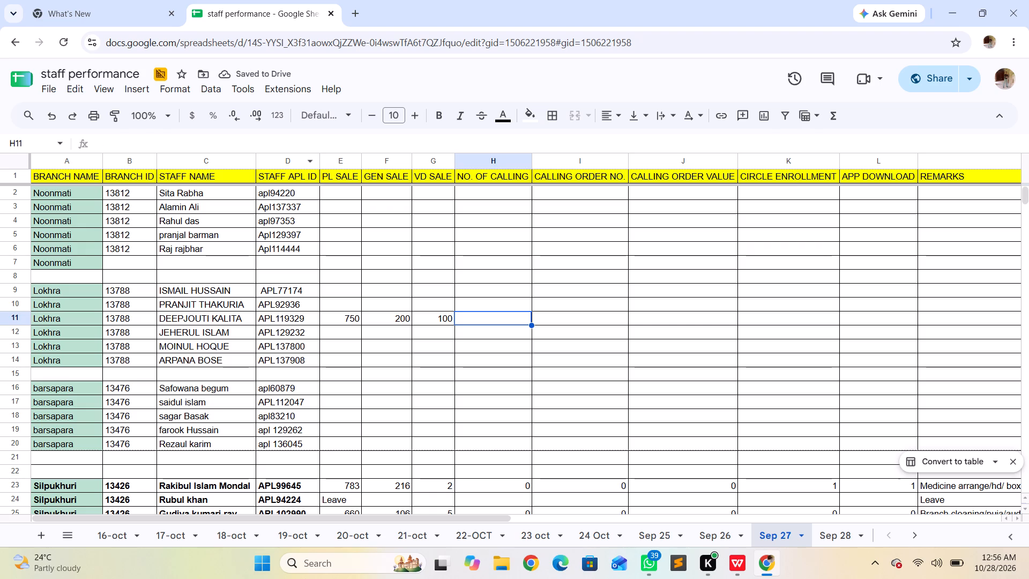
In row 11, enter NO. OF CALLING 7 and 0 for CALLING ORDER NO., CALLING ORDER VALUE and CIRCLE ENROLLMENT.
type("10")
key("Right")
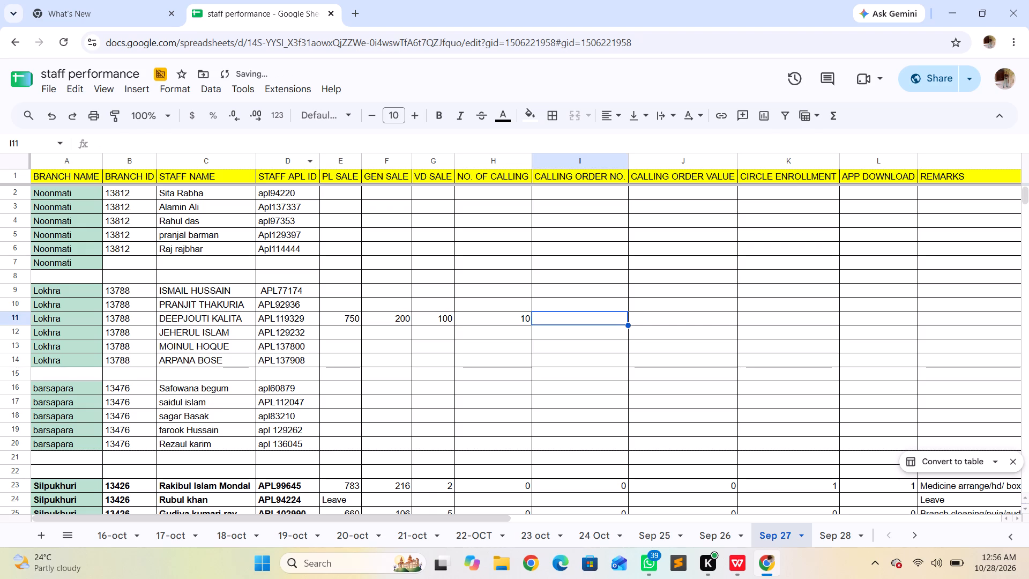
key("Left")
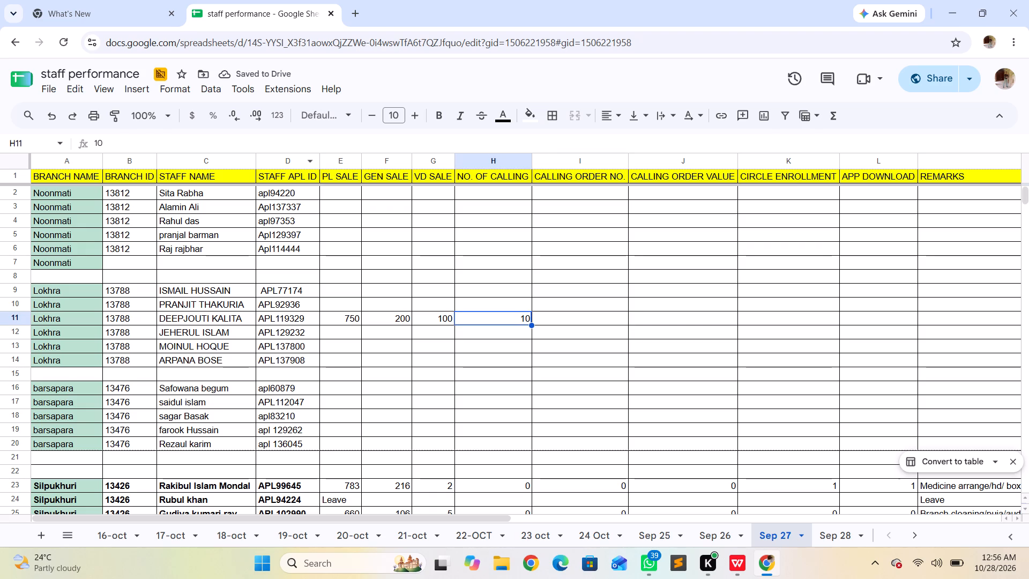
key("7")
key("Right")
key("0")
key("Right")
key("0")
key("Right")
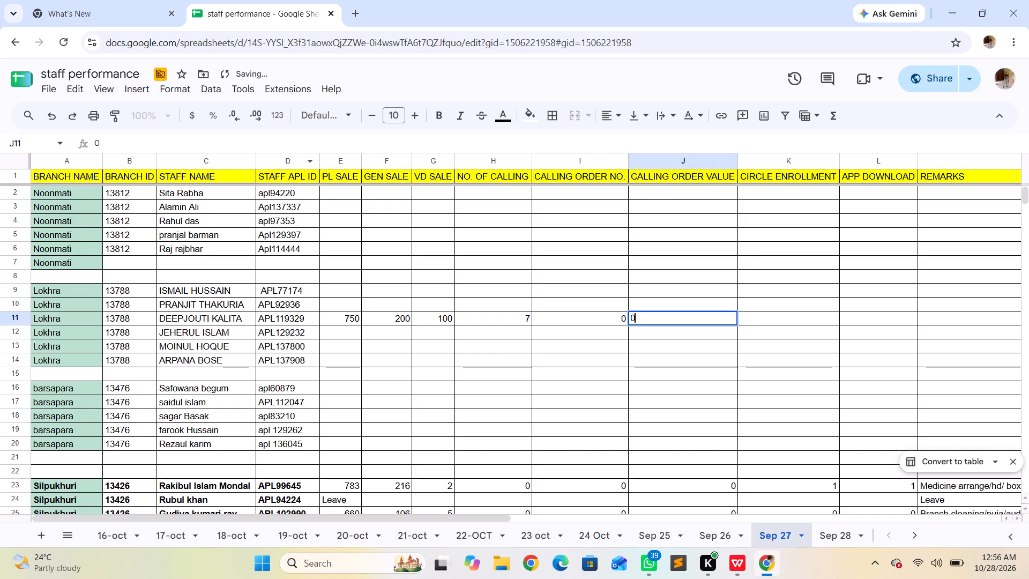
key("0")
key("Right")
key("Right")
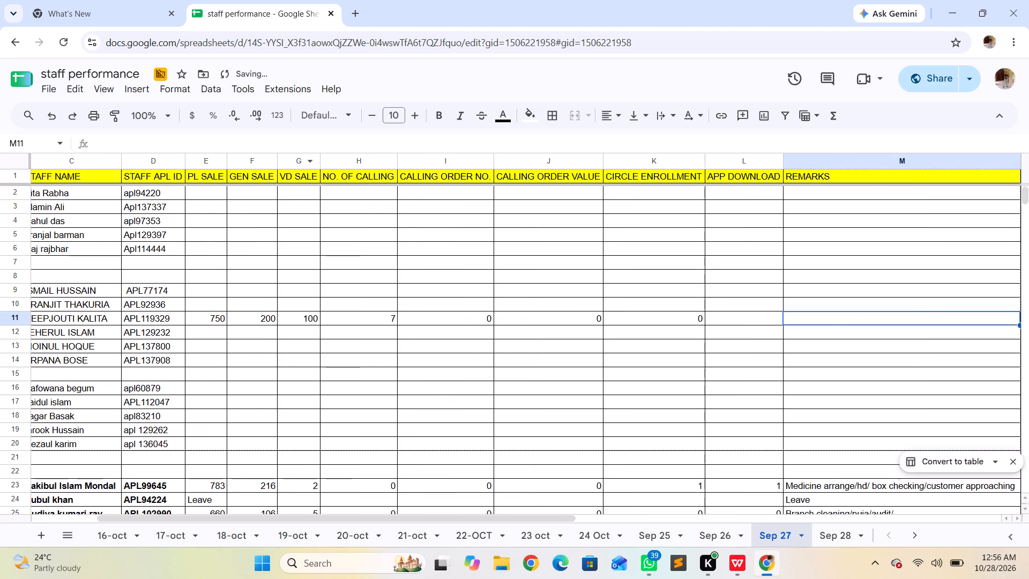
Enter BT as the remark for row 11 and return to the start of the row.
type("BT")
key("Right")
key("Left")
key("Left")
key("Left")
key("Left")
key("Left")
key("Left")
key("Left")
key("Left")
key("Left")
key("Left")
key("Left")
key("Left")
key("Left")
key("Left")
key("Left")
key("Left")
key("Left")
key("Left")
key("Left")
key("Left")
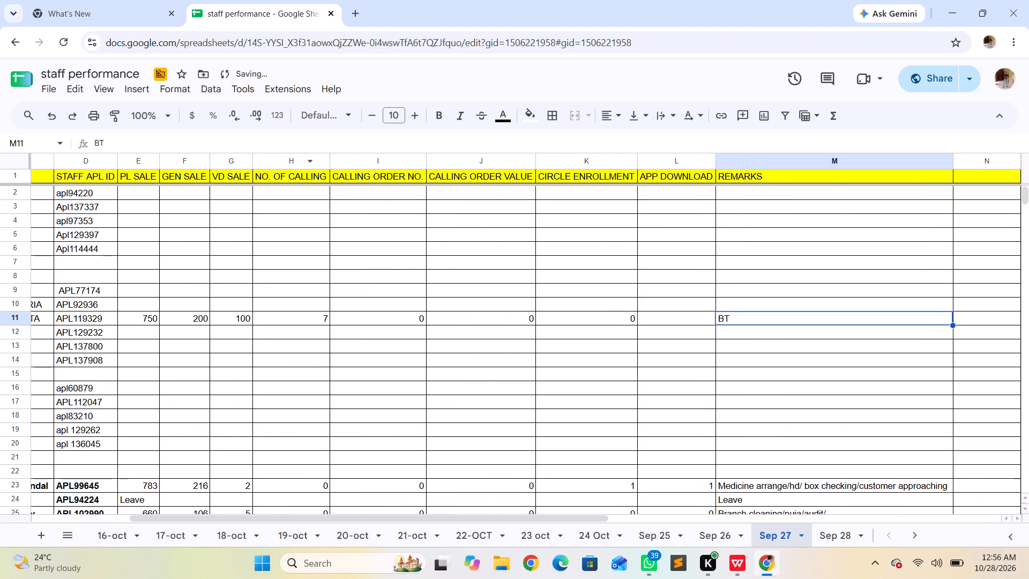
Replace the REMARKS entry in row 11 with "Customer Handling, Bt".
key("Right")
key("Right")
key("Right")
key("Right")
key("Right")
key("Right")
key("Right")
key("Right")
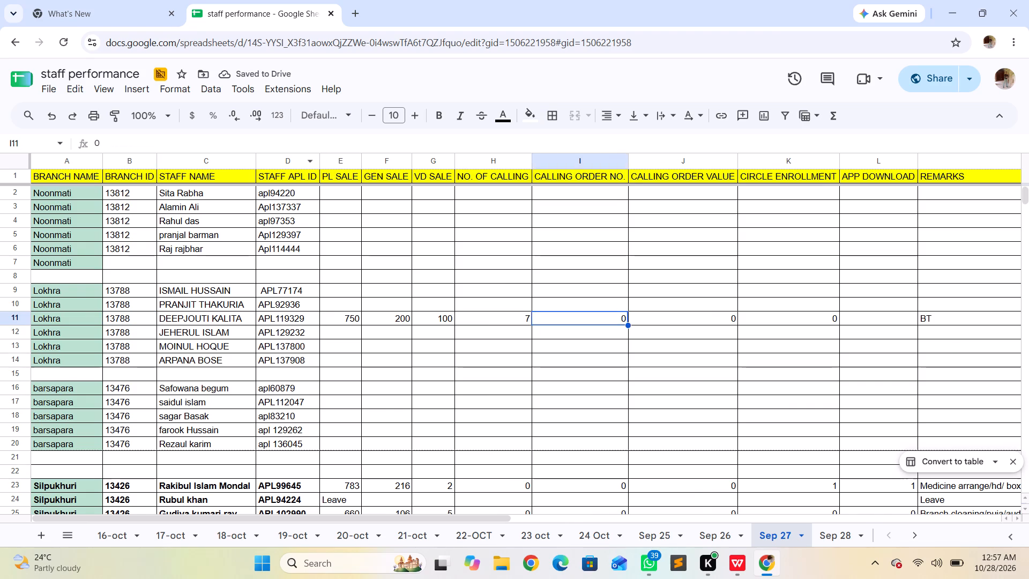
key("Right")
key("Right")
key("Right")
key("Right")
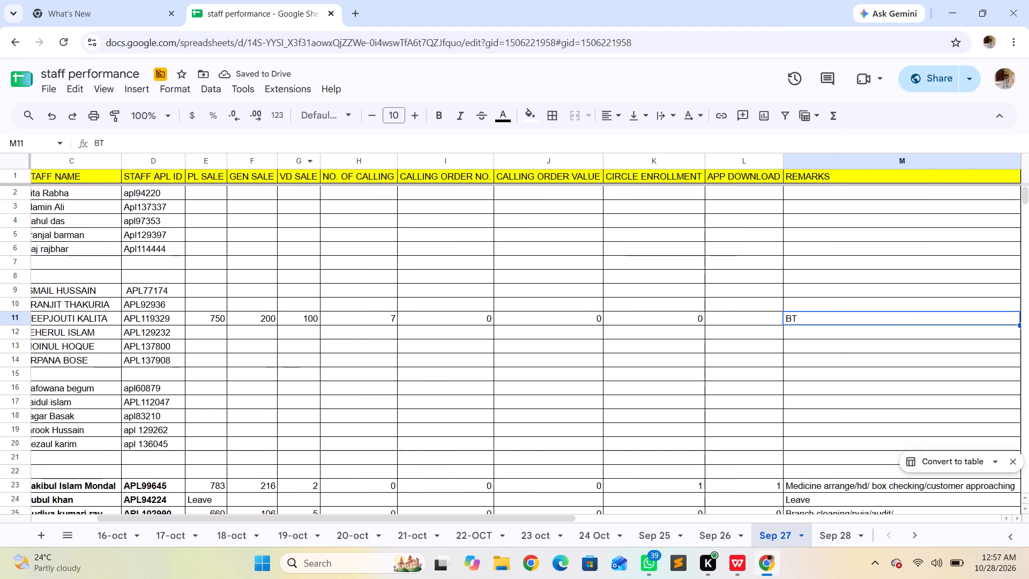
key("BackSpace")
type("Customer")
key("space")
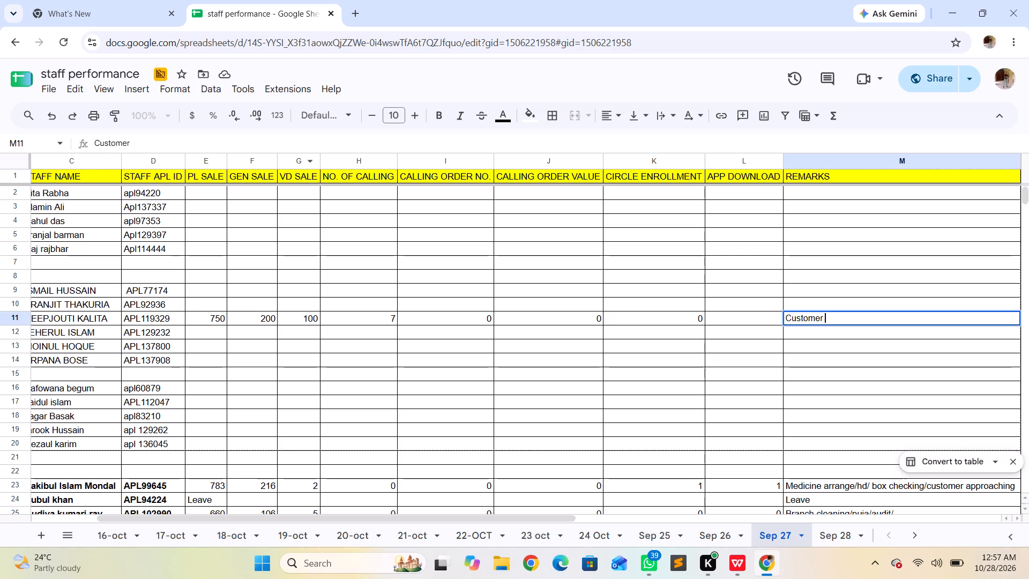
type("Hand")
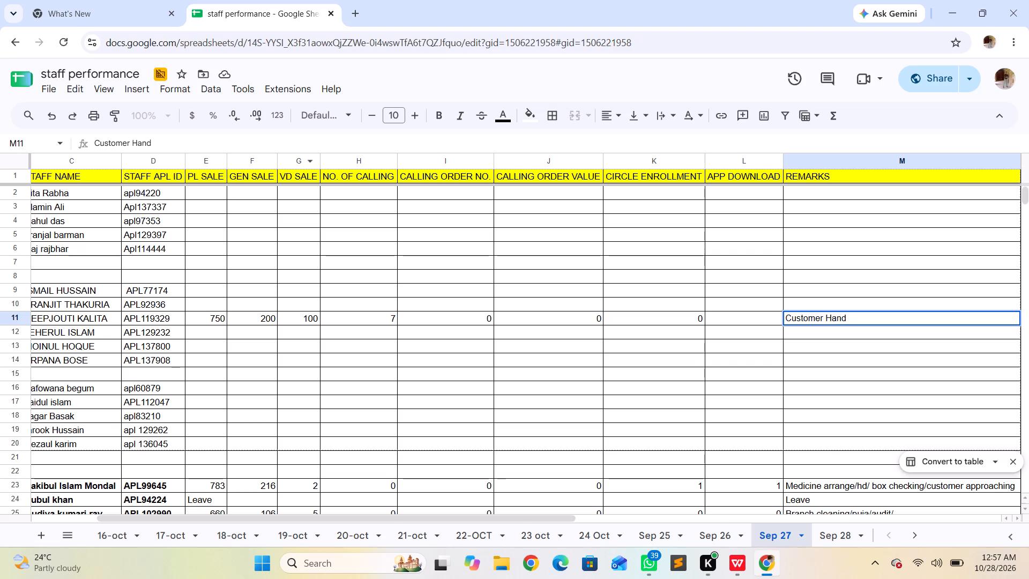
type("ling")
type(",")
key("space")
type("Bt")
scroll(236, 352, "right", 5)
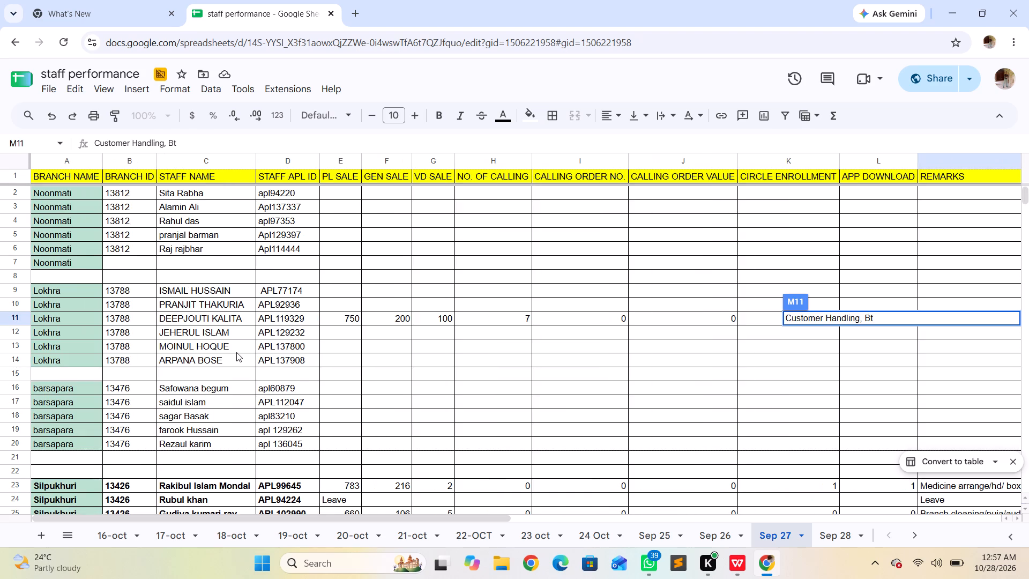
key("Tab")
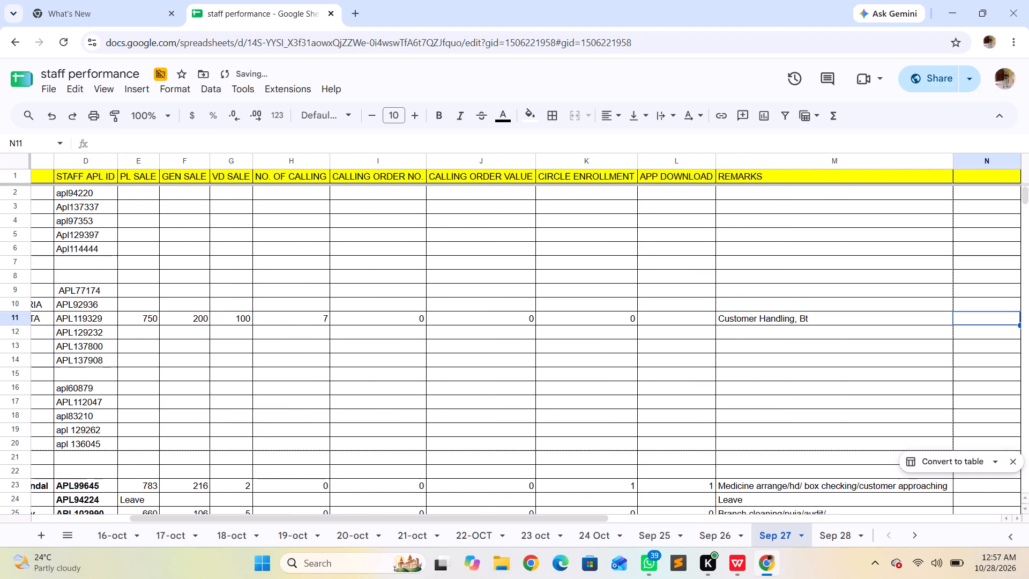
Set the PL SALE in row 11 (Lokhra) to 620.
scroll(236, 352, "right", 7)
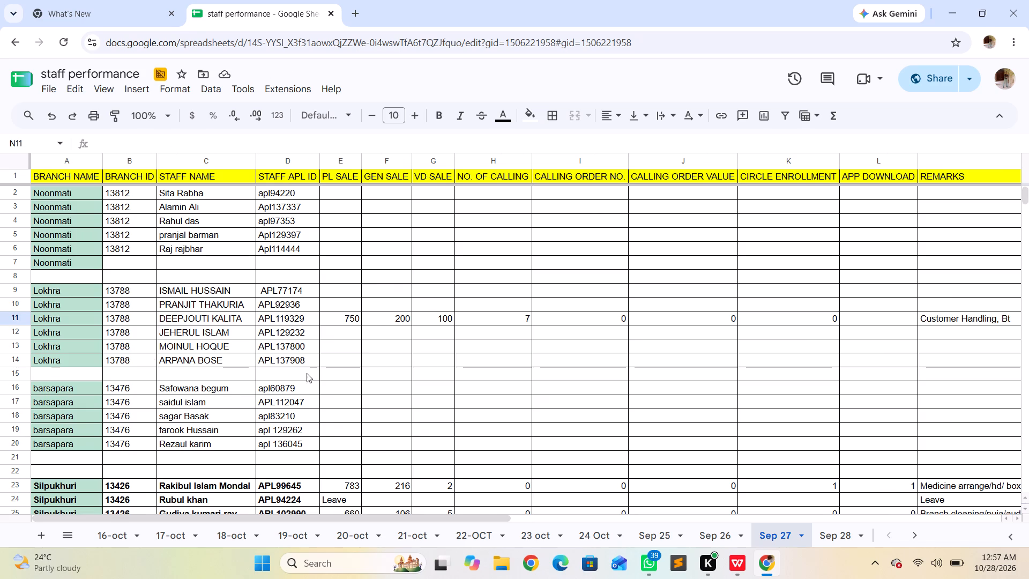
left_click(348, 318)
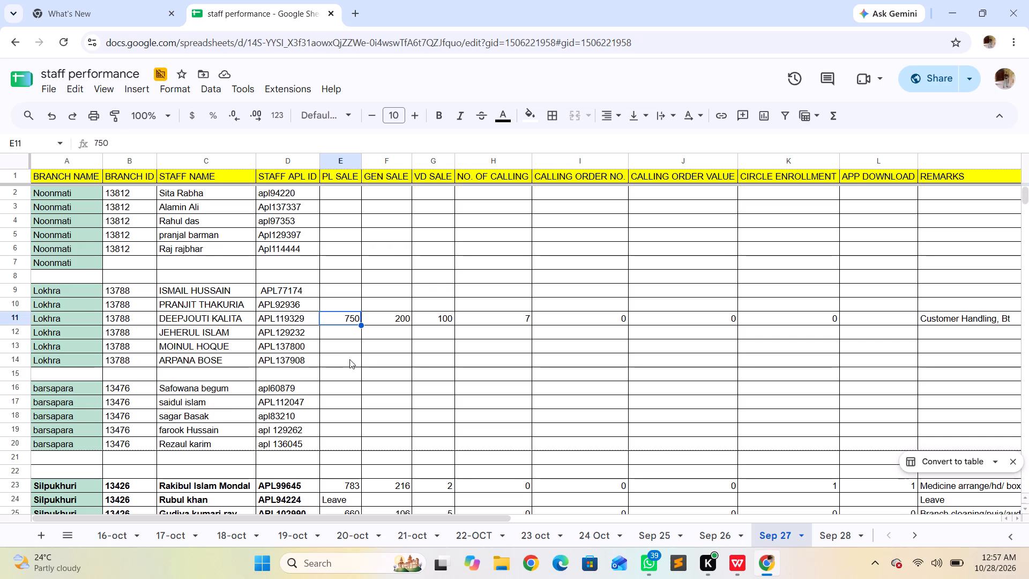
type("620")
key("Down")
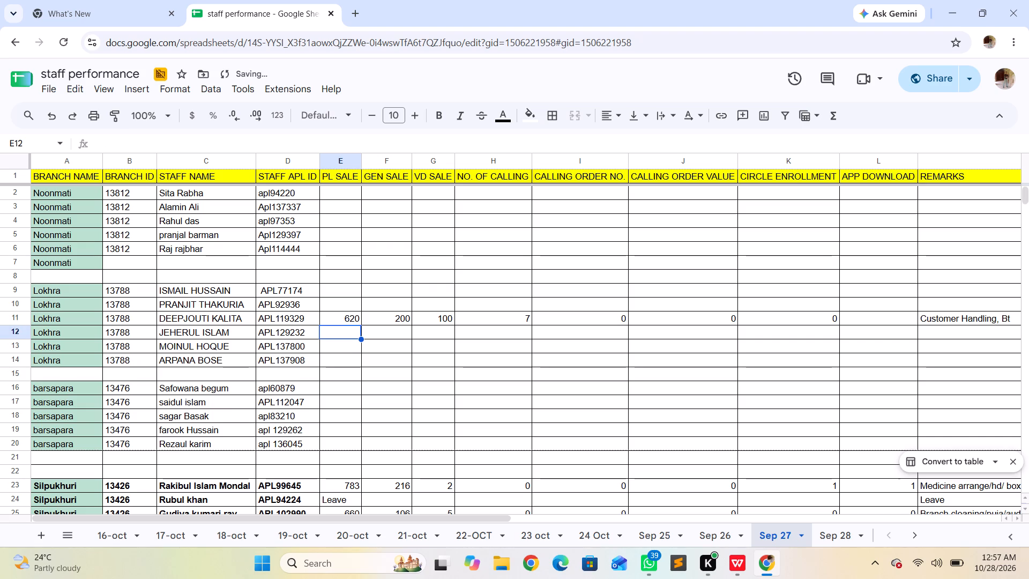
In row 14 (Lokhra), enter PL SALE 435, GEN SALE 51 and VD SALE 100.
key("Down")
key("Down")
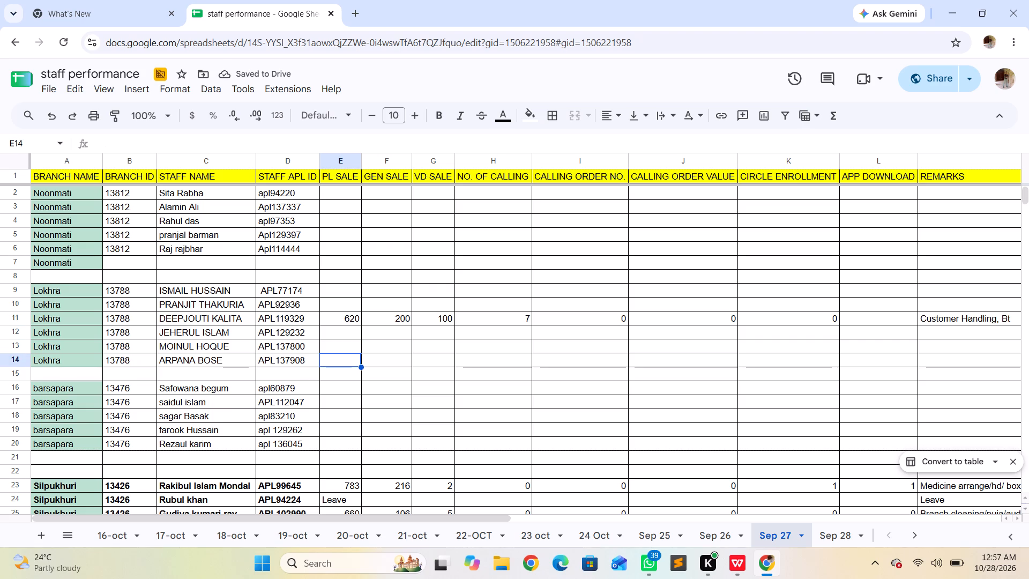
type("435")
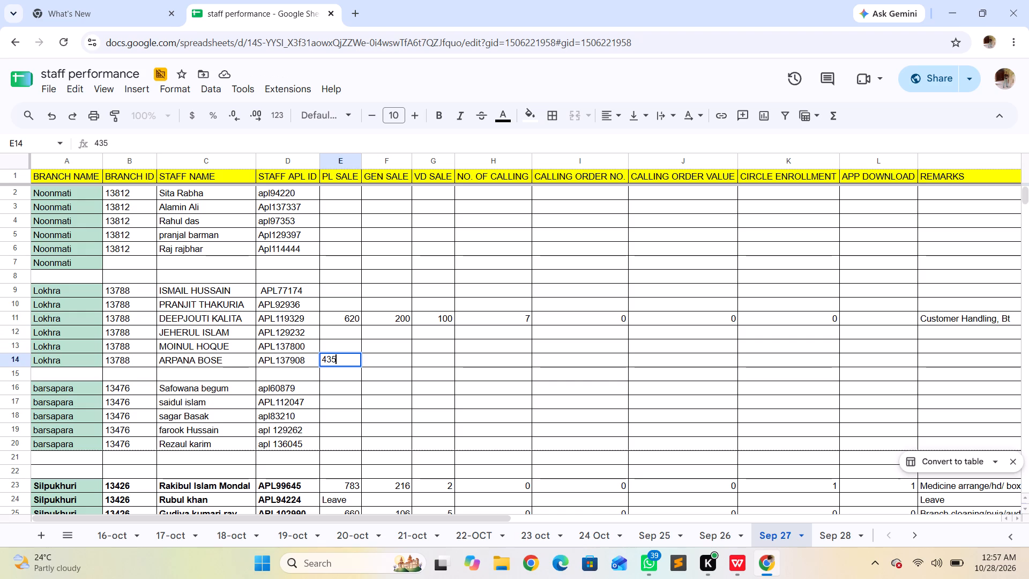
key("Right")
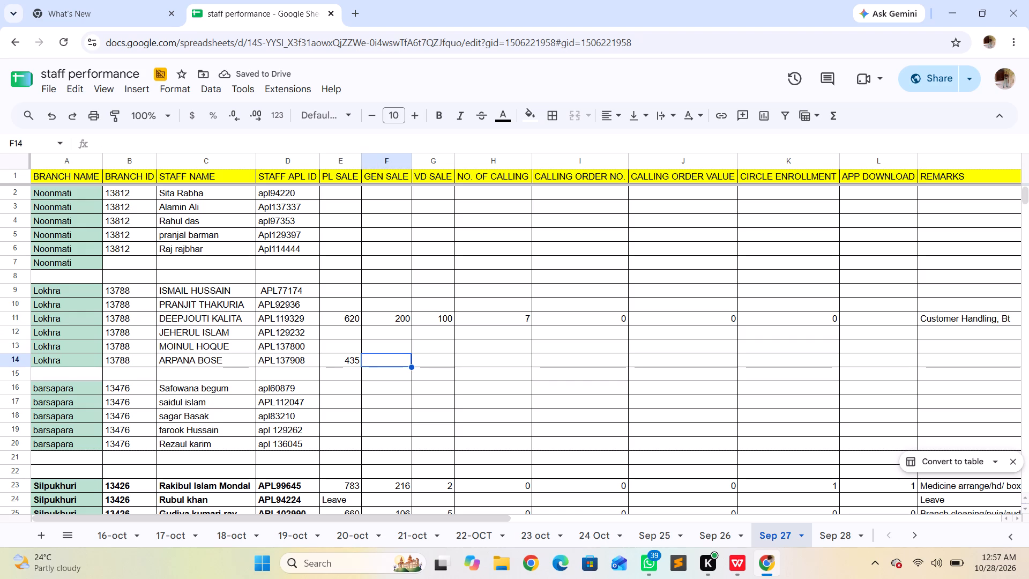
type("51")
key("Right")
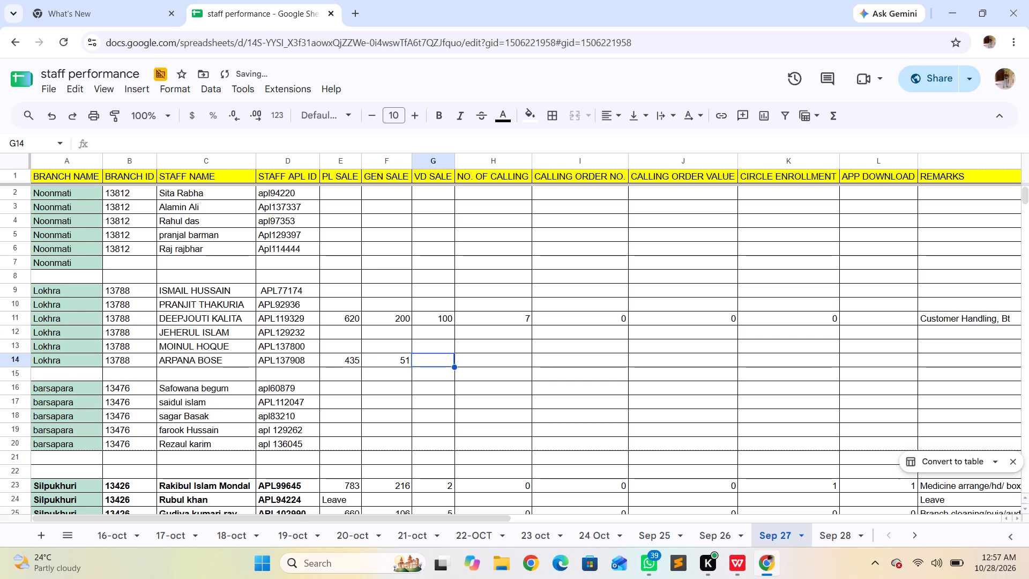
type("100")
key("Right")
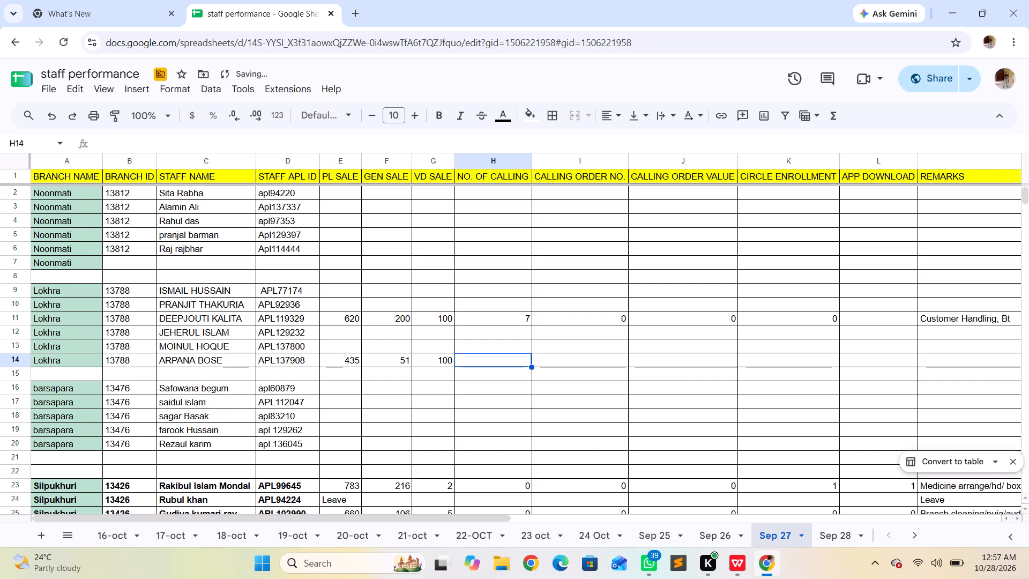
In row 14, enter NO. OF CALLING 15 and 0 for CALLING ORDER NO., CALLING ORDER VALUE, CIRCLE ENROLLMENT and APP DOWNLOAD.
type("15")
key("Right")
key("0")
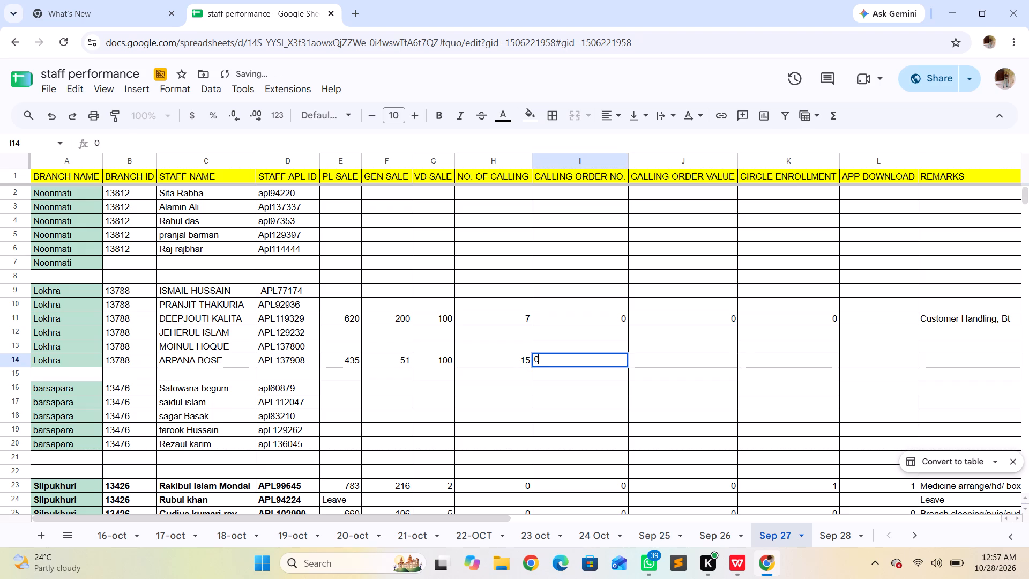
key("Right")
key("0")
key("Right")
key("0")
key("Right")
key("0")
key("Right")
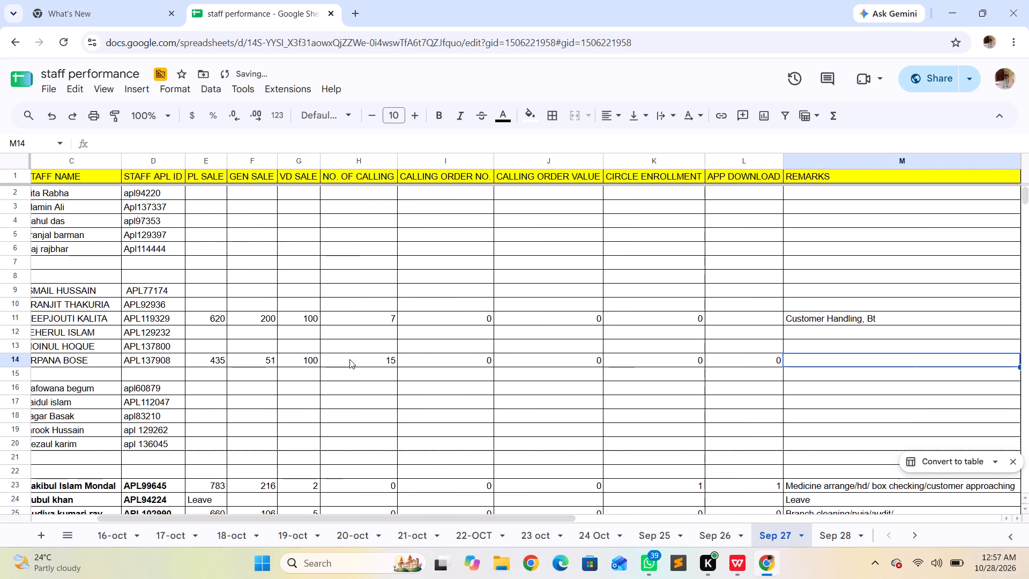
Enter "Customer Handling, Cleaning" as the REMARKS for row 14.
type("Customer")
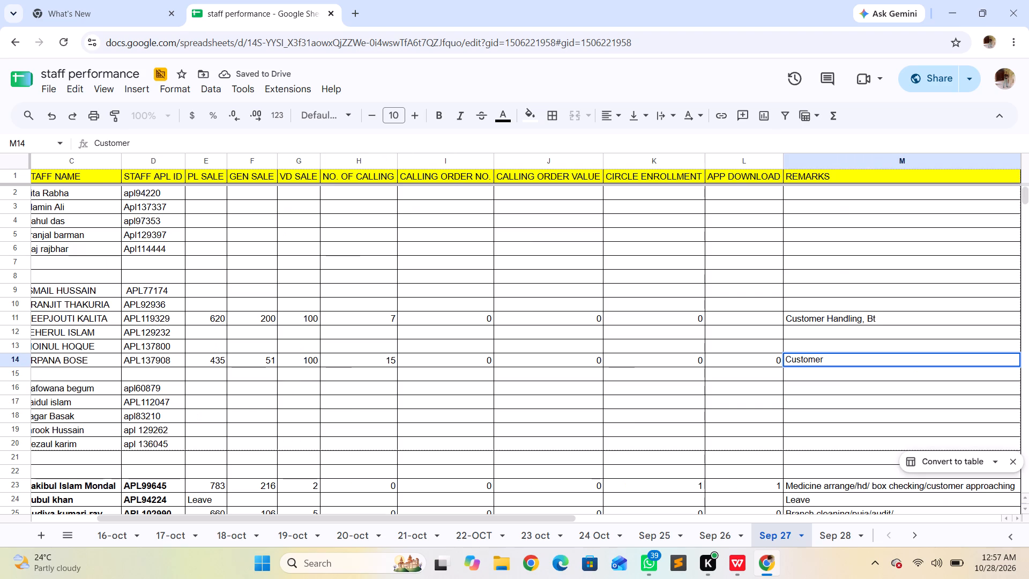
key("space")
key("shift+h")
key("a")
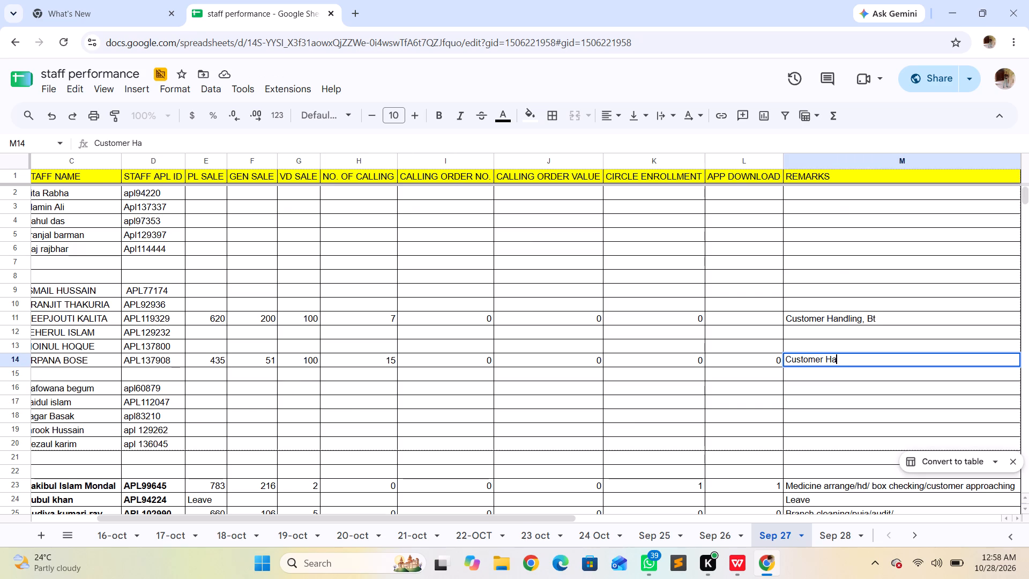
type("ndling")
type(",")
key("space")
type("Cleaning")
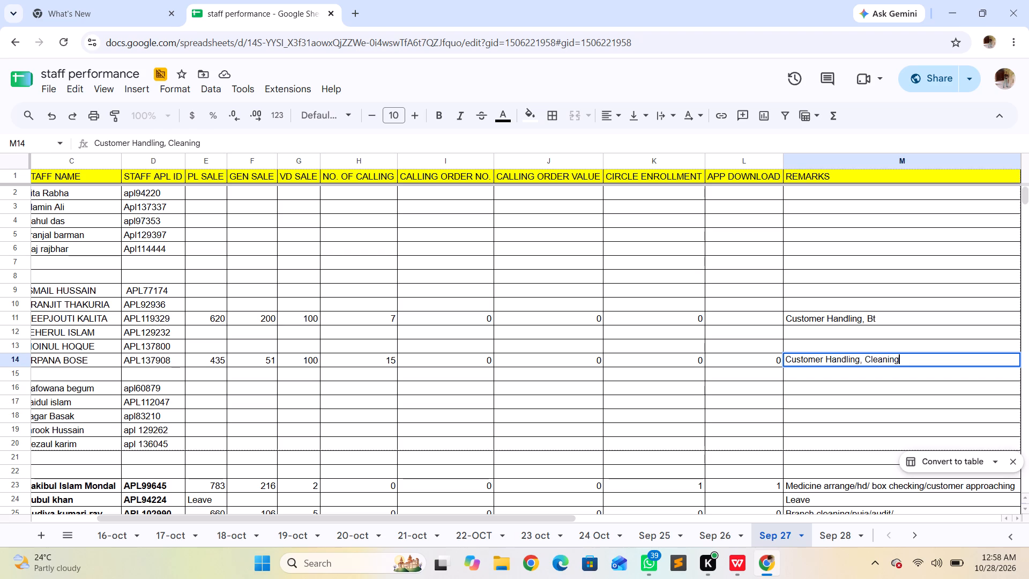
key("Down")
key("Up")
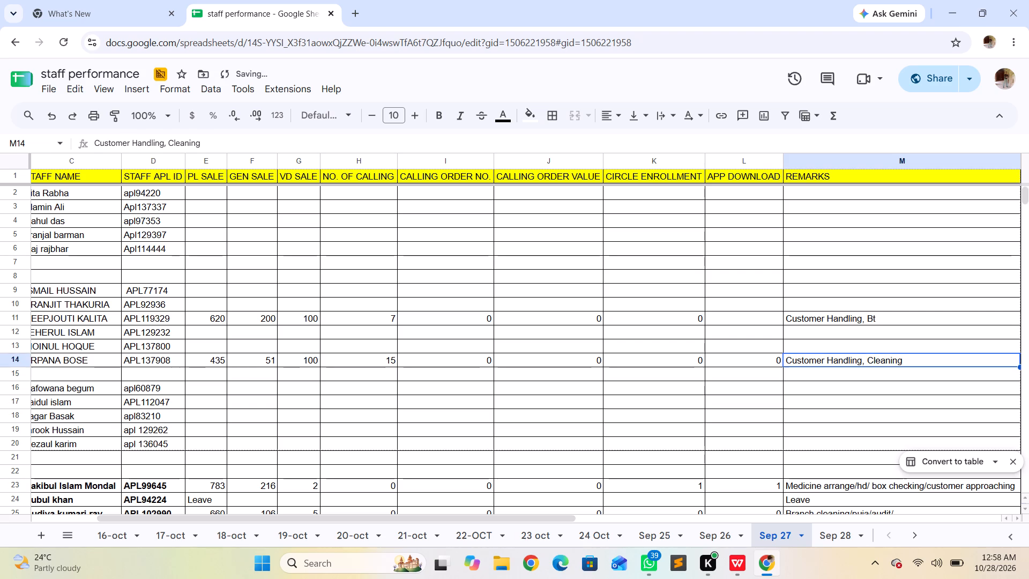
Enter "Duty at Barsapara Branch" as the REMARKS for row 13 (Lokhra), leaving its sales and calling cells empty.
key("Up")
key("Left")
key("Left")
key("Left")
key("Left")
key("Left")
key("Left")
key("Left")
key("Left")
key("Left")
key("Left")
key("Left")
key("Left")
key("Left")
key("Left")
key("Left")
key("Left")
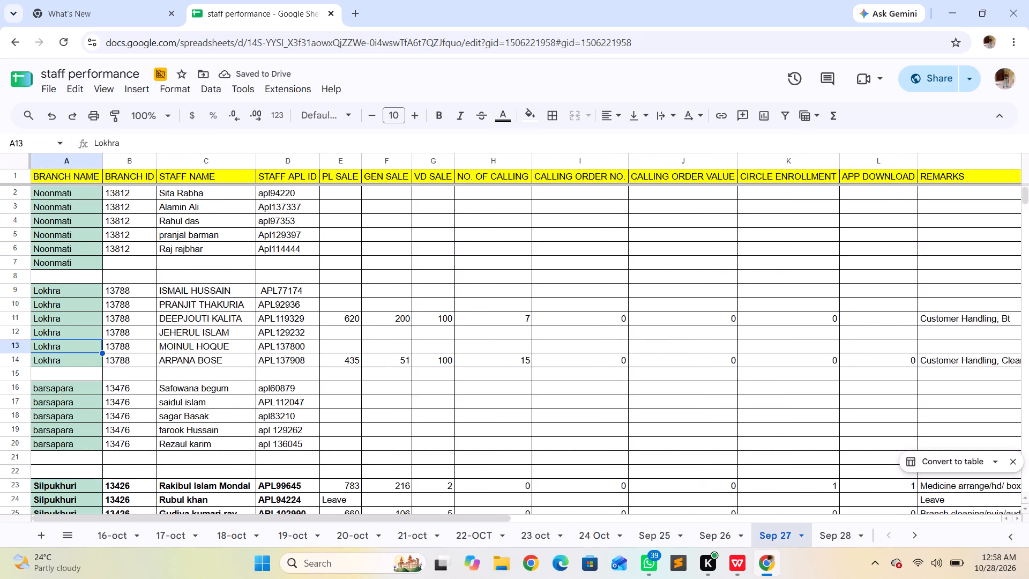
key("Right")
key("Right")
key("Right")
key("Right")
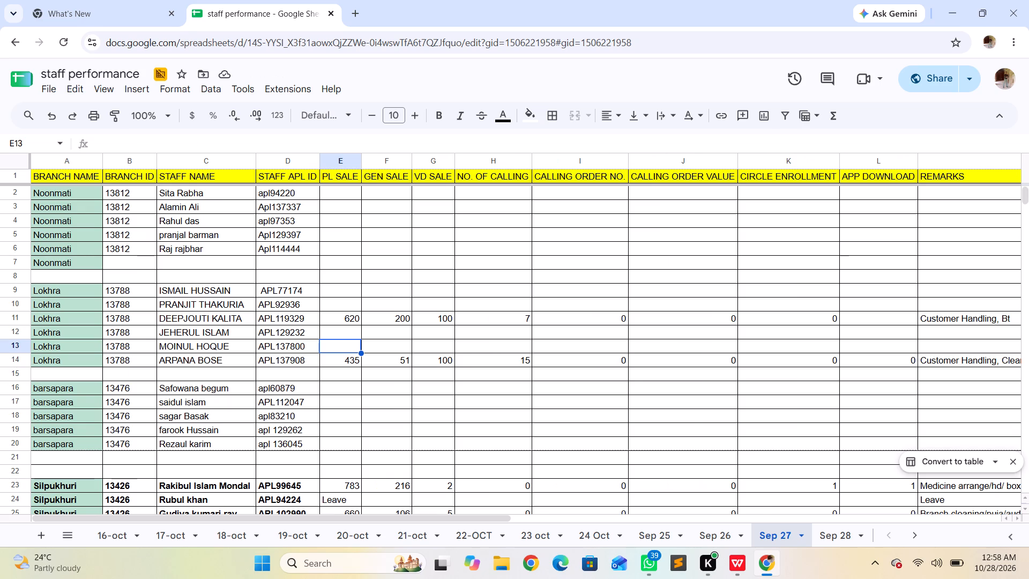
key("Right")
key("Right")
key("Right")
key("Right")
key("Right")
key("Right")
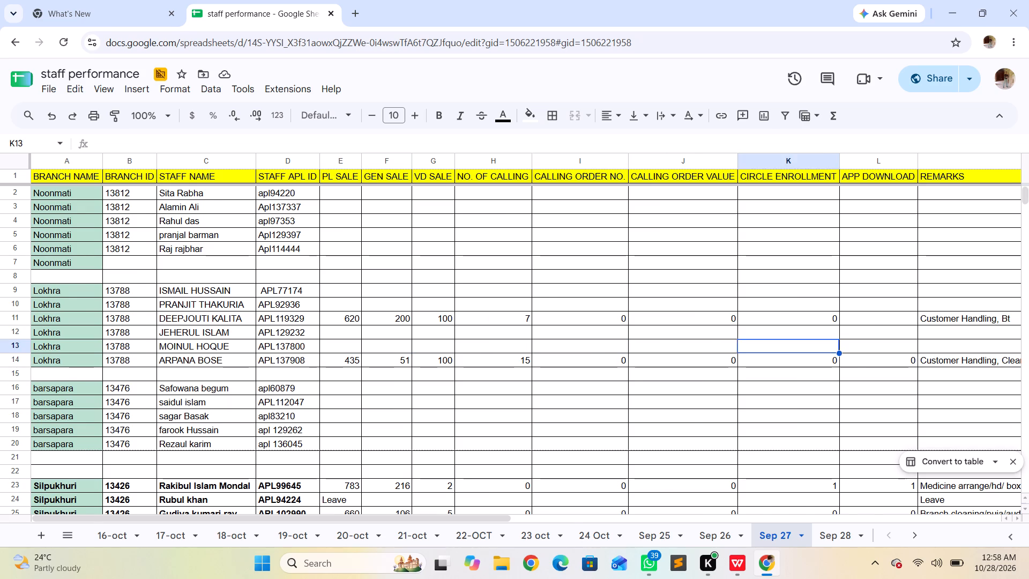
key("Right")
key("Right")
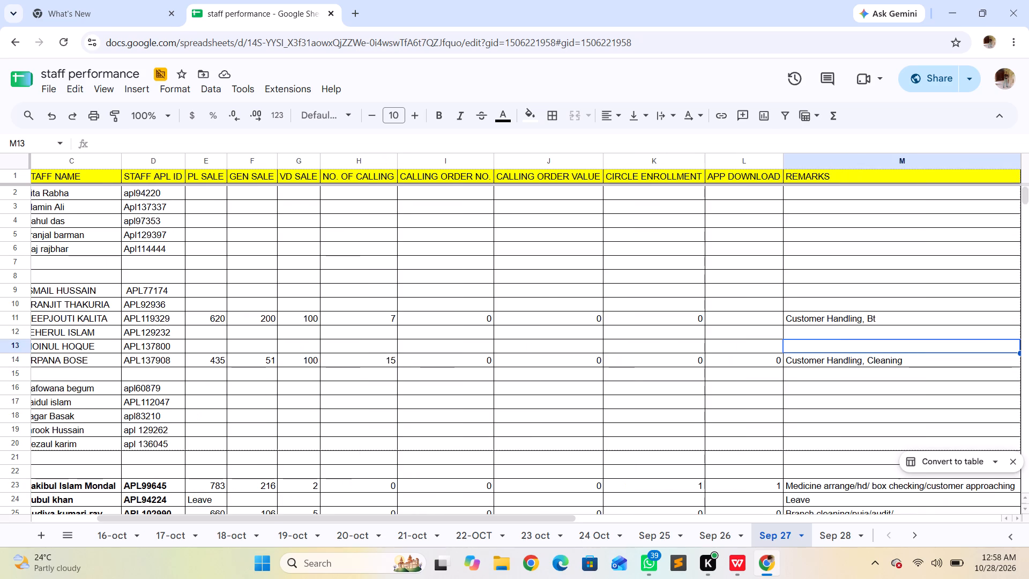
type("Duty")
key("space")
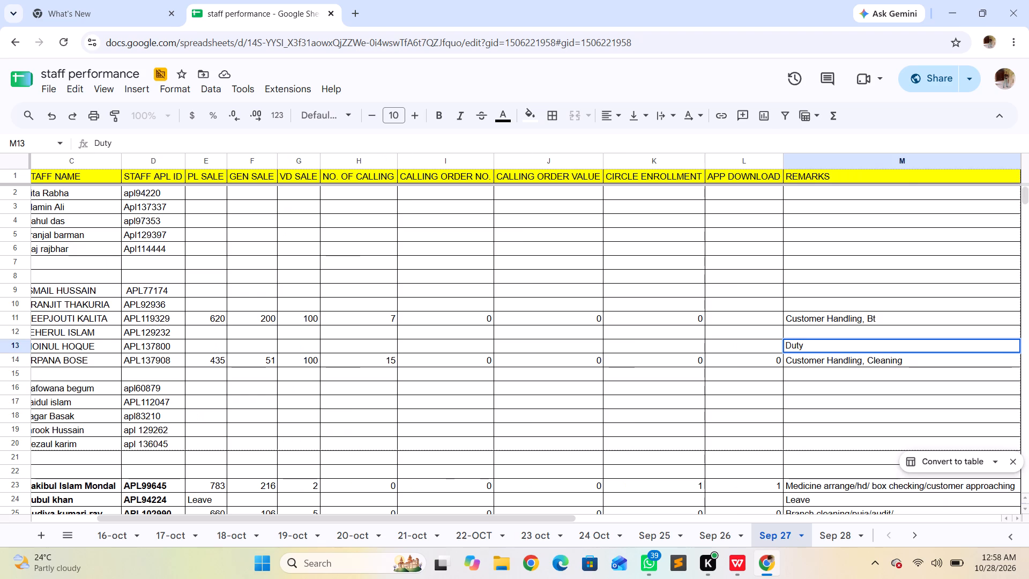
type("at")
key("space")
type("Bar")
type("sapara")
key("space")
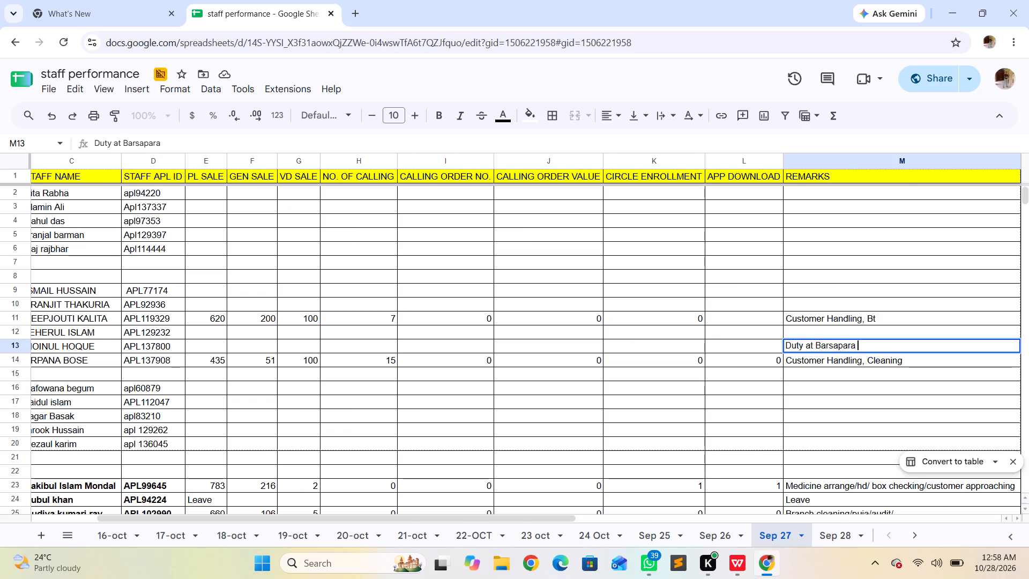
key("shift+b")
type("ranch")
key("Up")
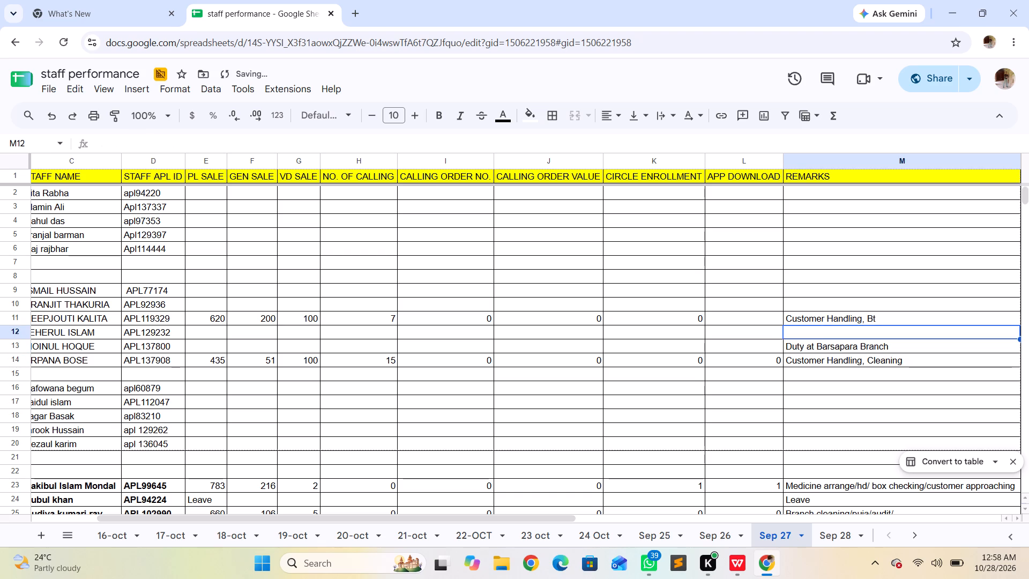
In row 10 (Lokhra), enter PL SALE 415, GEN SALE 350 and VD SALE 200.
key("Left")
key("Left")
key("Left")
key("Left")
key("Left")
key("Left")
key("Left")
key("Left")
key("Left")
key("Left")
key("Left")
key("Left")
key("Left")
key("Left")
key("Left")
key("Left")
key("Left")
key("Left")
key("Left")
key("Left")
key("Right")
key("Right")
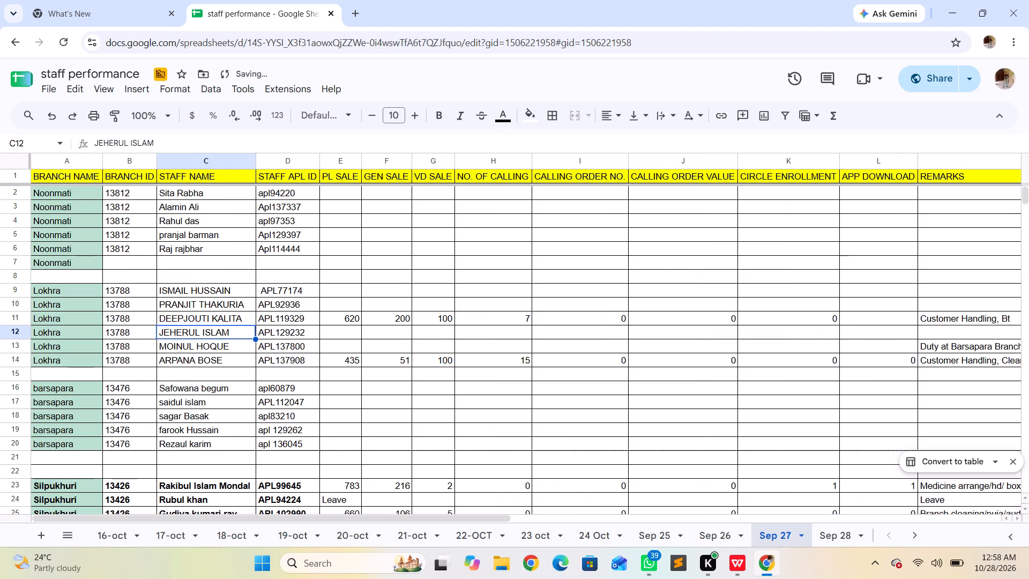
key("Right")
key("Right")
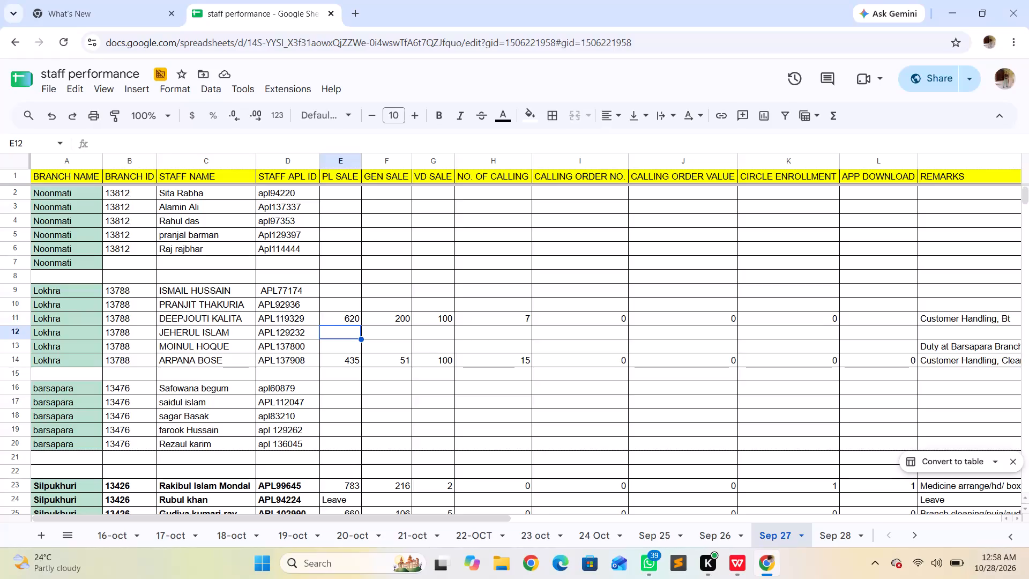
key("Up")
key("Up")
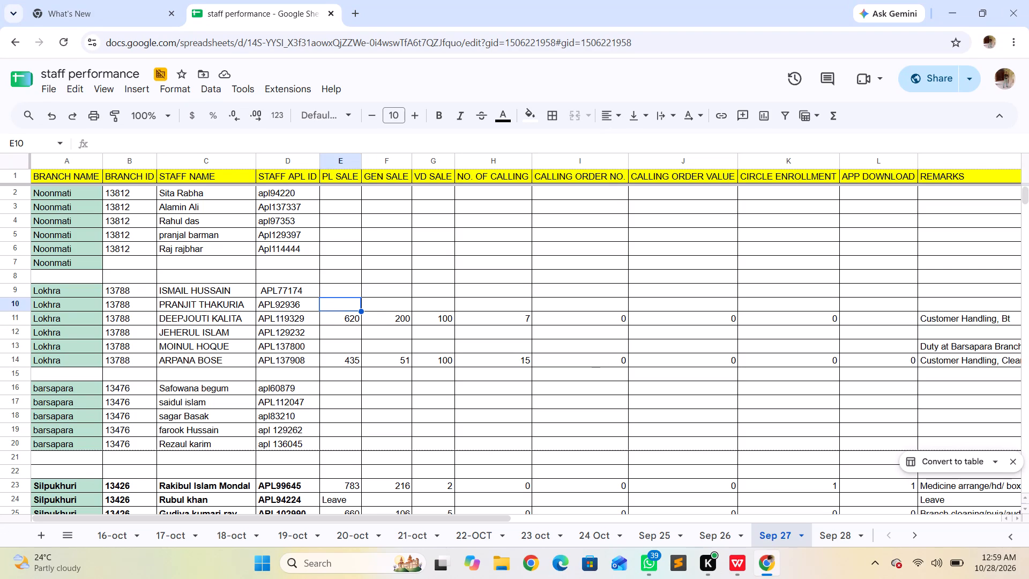
type("415")
key("Right")
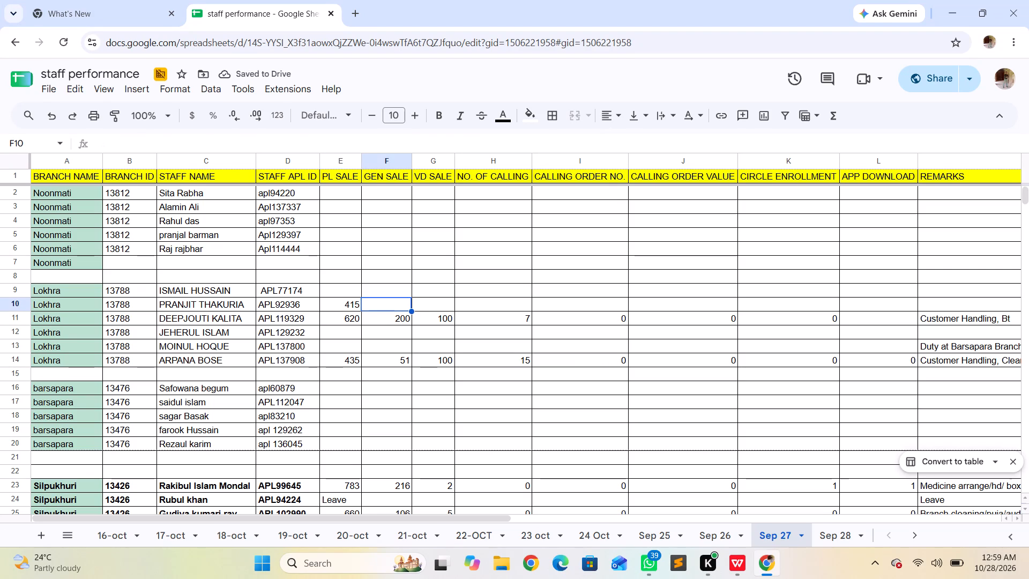
type("350")
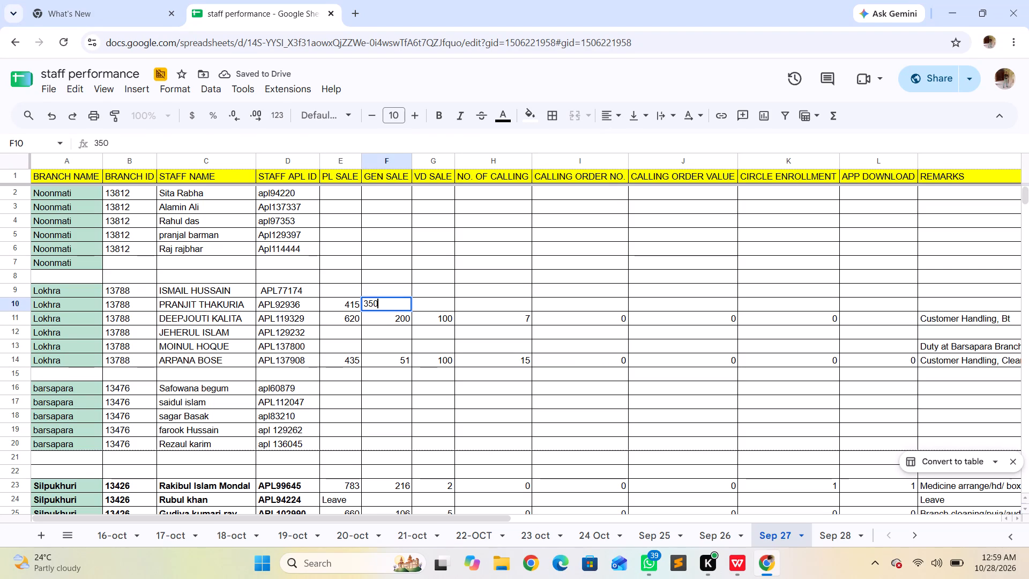
key("Right")
type("100")
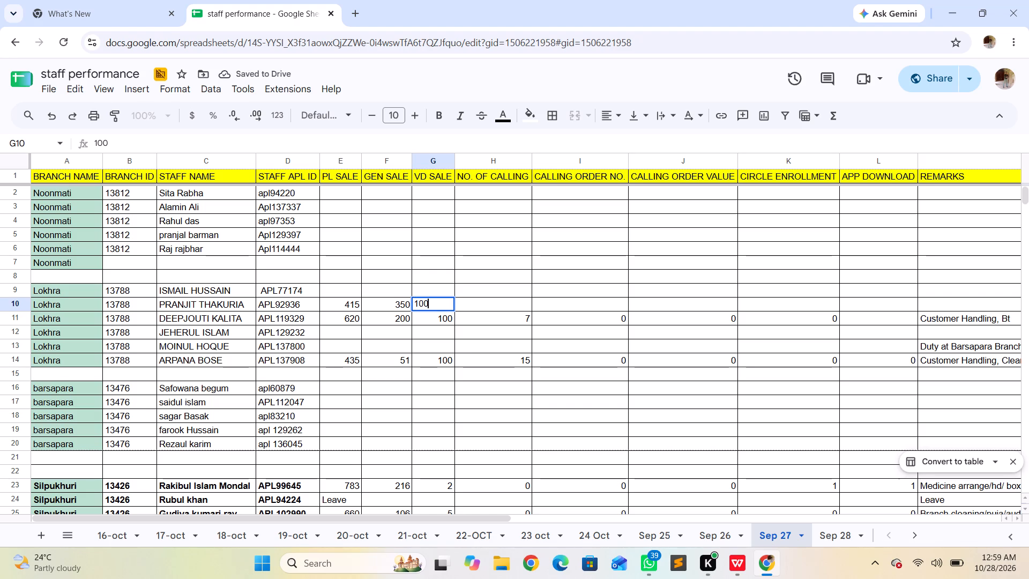
key("BackSpace")
key("BackSpace")
key("BackSpace")
type("200")
key("Right")
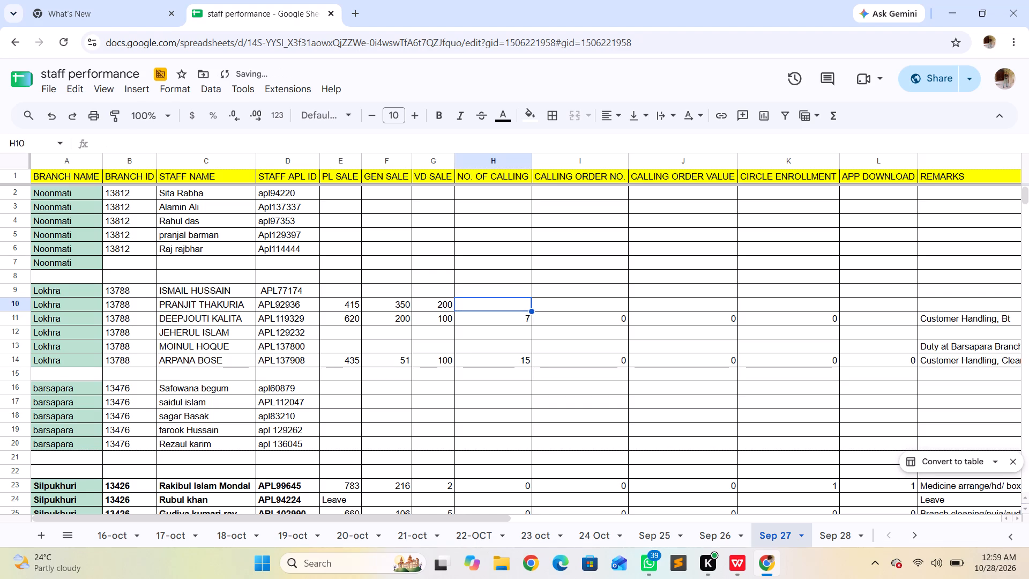
In row 10, enter 0 in every column from NO. OF CALLING through APP DOWNLOAD.
key("0")
key("Right")
key("0")
key("Right")
key("0")
key("Right")
key("0")
key("Right")
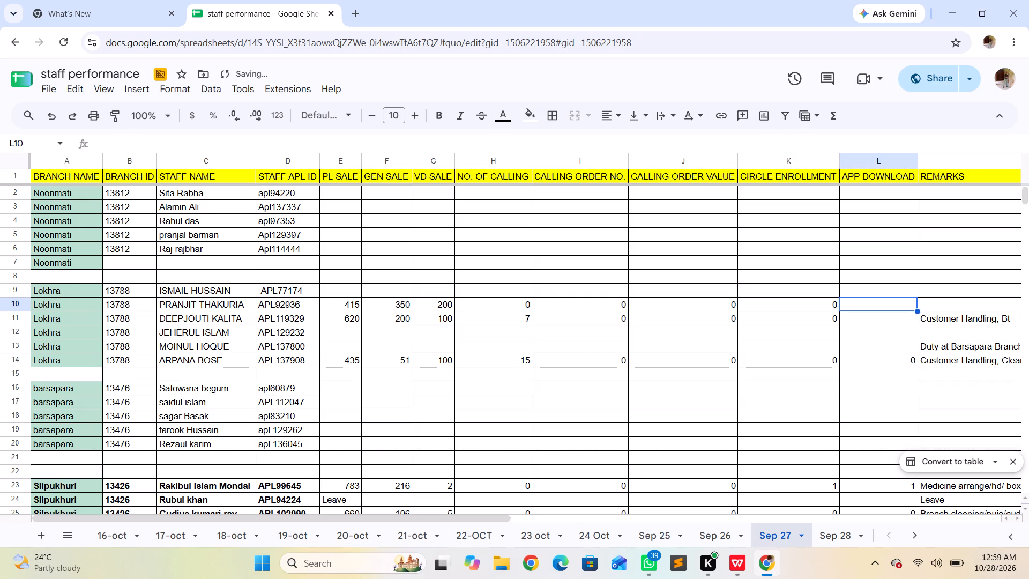
key("0")
key("Right")
In row 12 (Lokhra), enter PL SALE 518, GEN SALE 440 and VD SALE 100.
key("Left")
key("Left")
key("Left")
key("Left")
key("Left")
key("Left")
key("Left")
key("Left")
key("Left")
key("Left")
key("Left")
key("Left")
key("Left")
key("Left")
key("Left")
key("Left")
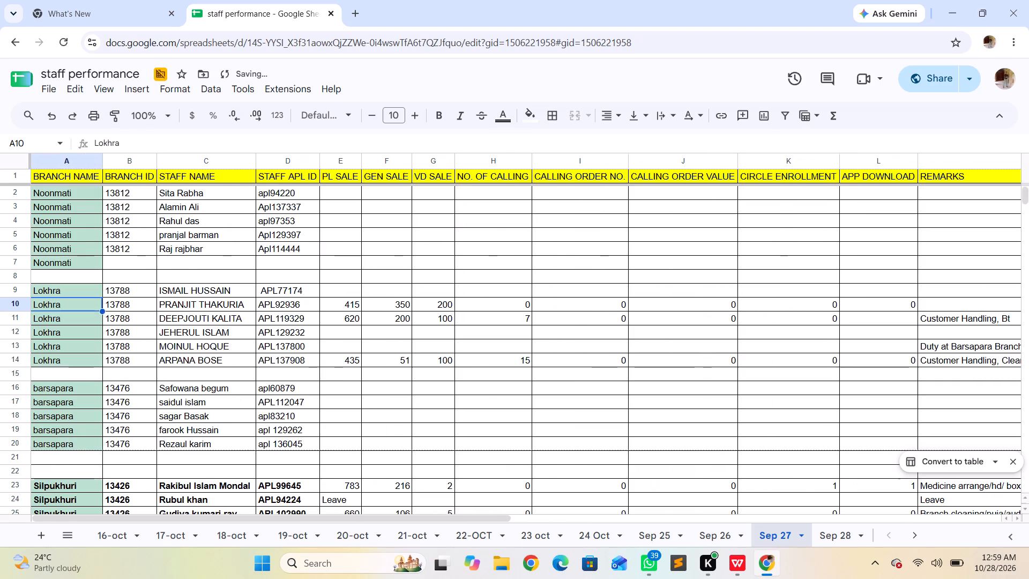
key("Right")
key("Right")
key("Right")
key("Right")
key("Down")
key("Down")
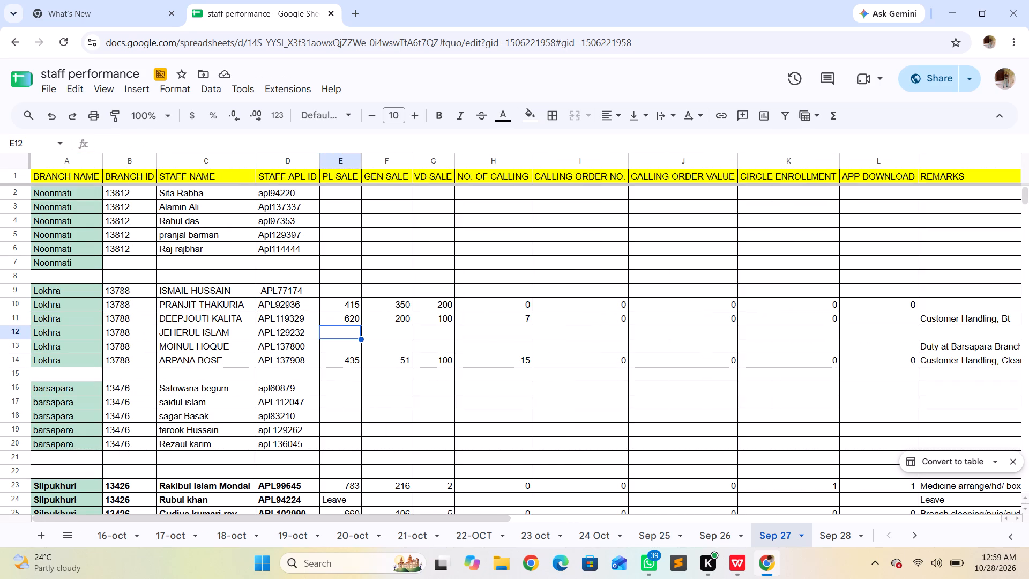
type("518")
key("Right")
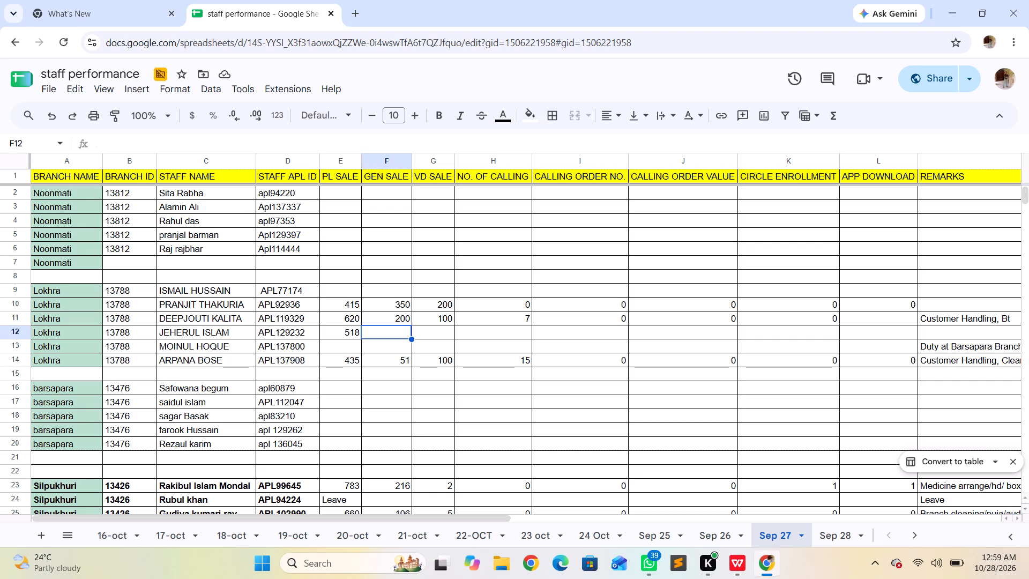
type("500")
key("Right")
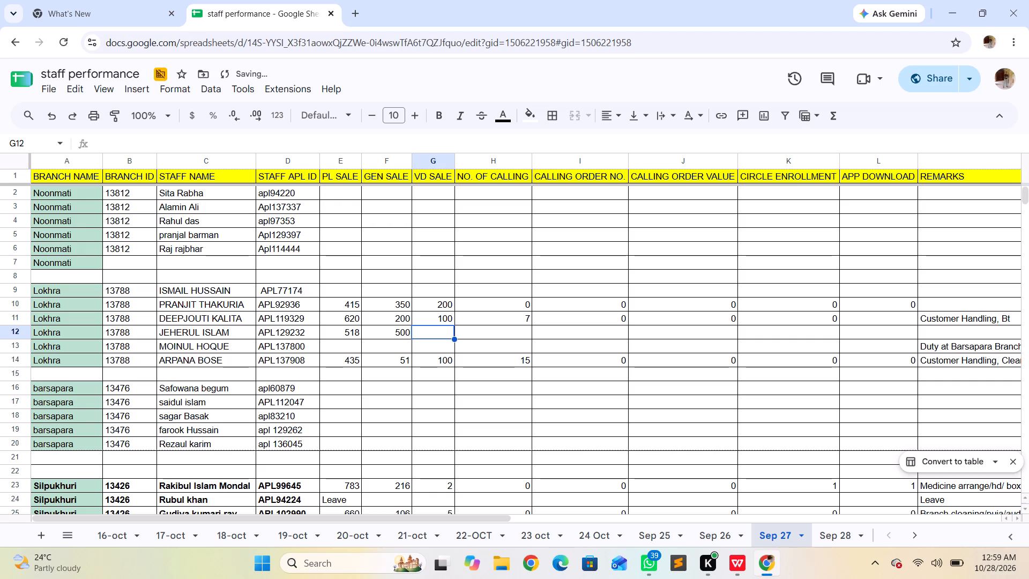
key("Left")
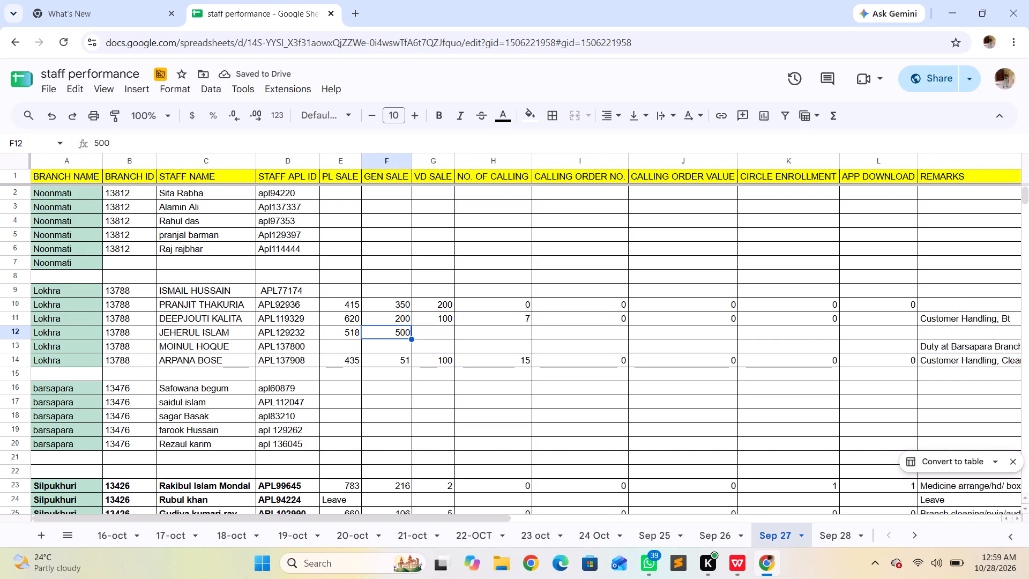
type("440")
key("Right")
key("1")
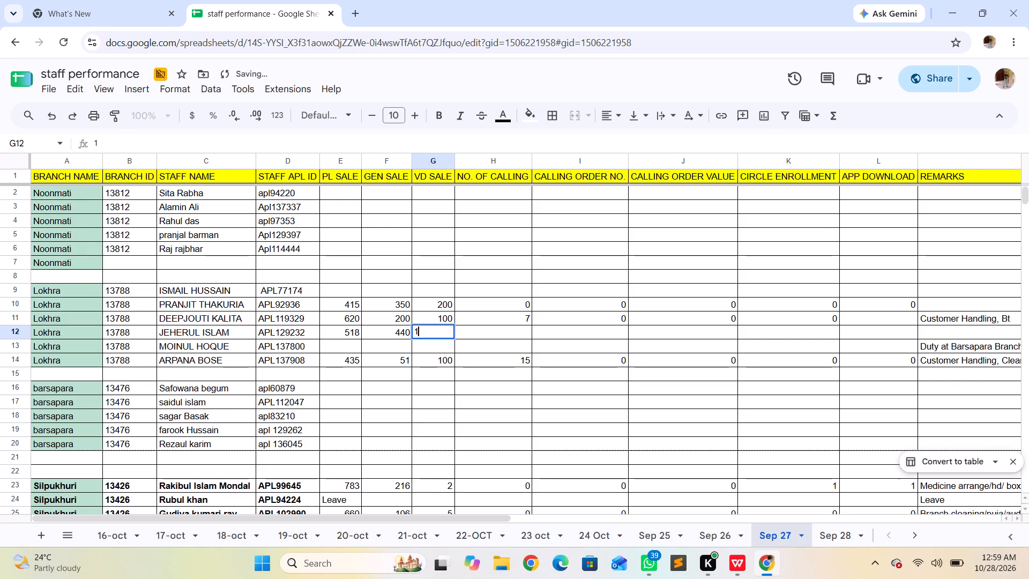
type("00")
key("Right")
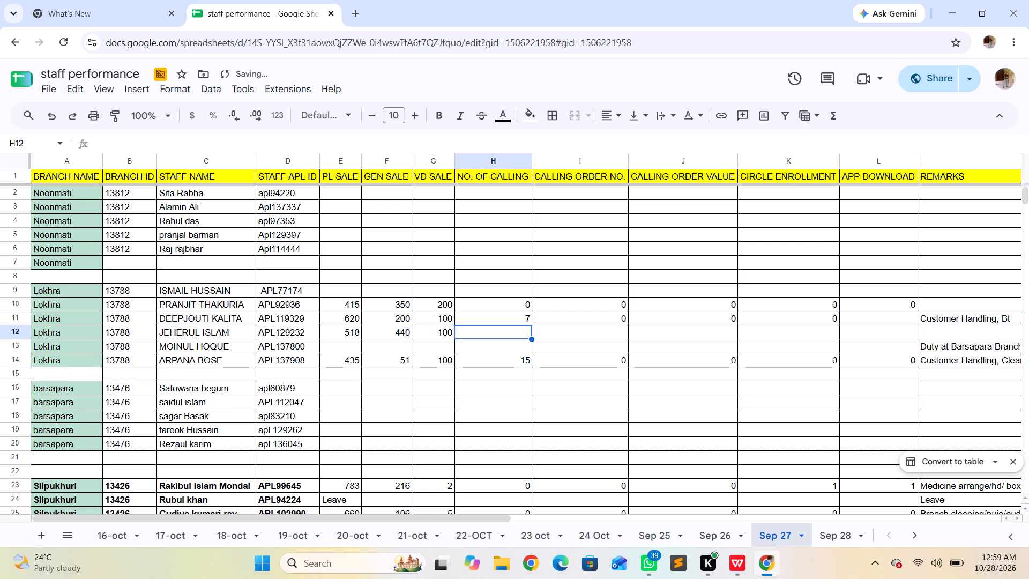
In row 12, enter 0 in every column from NO. OF CALLING through APP DOWNLOAD.
key("0")
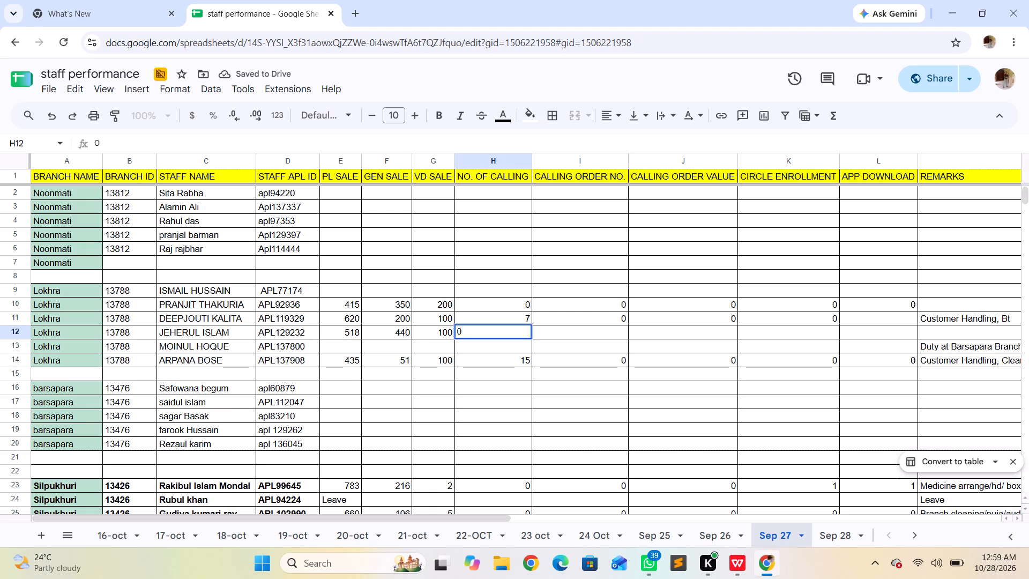
key("Right")
key("0")
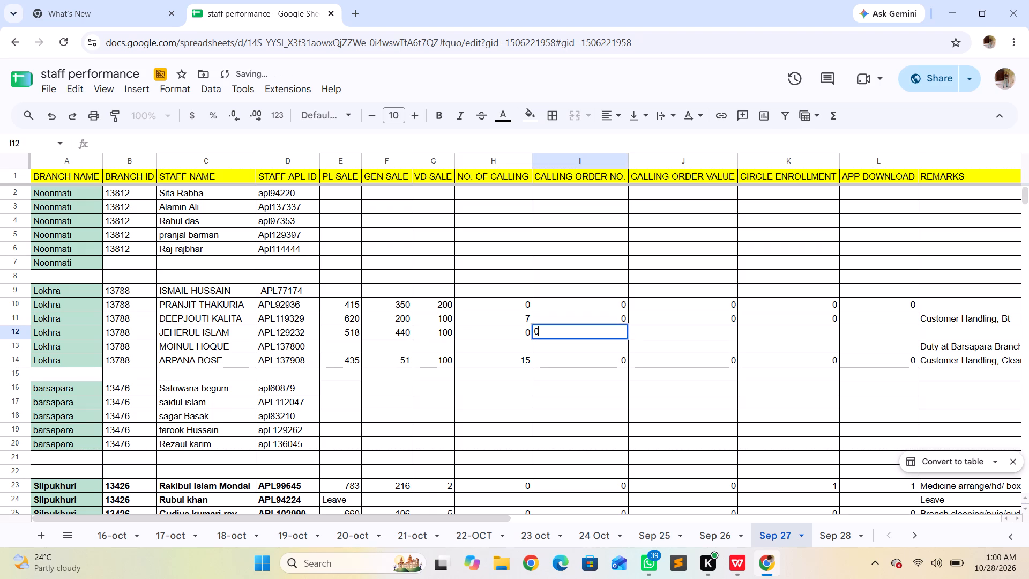
key("Right")
key("0")
key("Right")
key("0")
key("Right")
type("00")
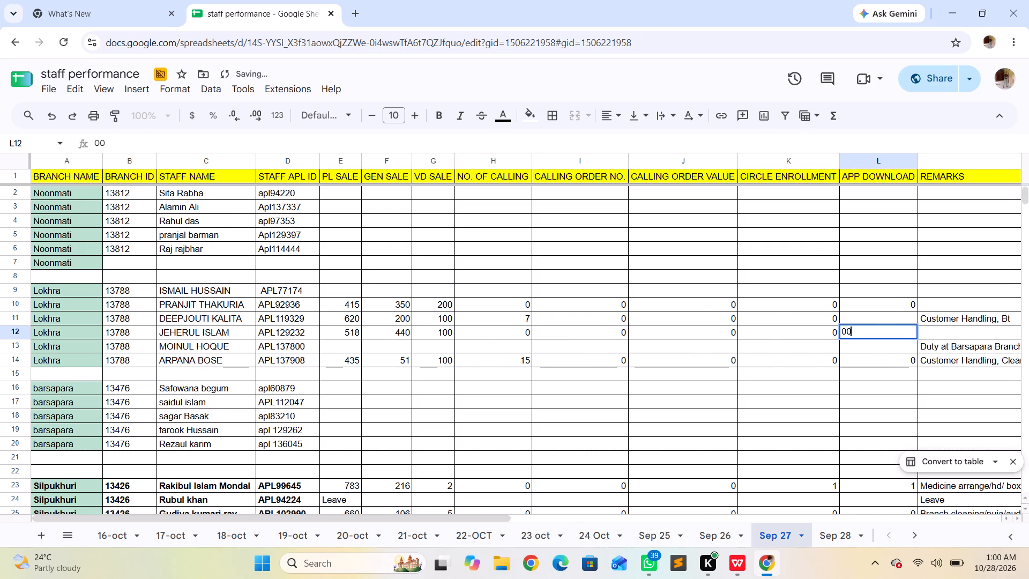
key("Right")
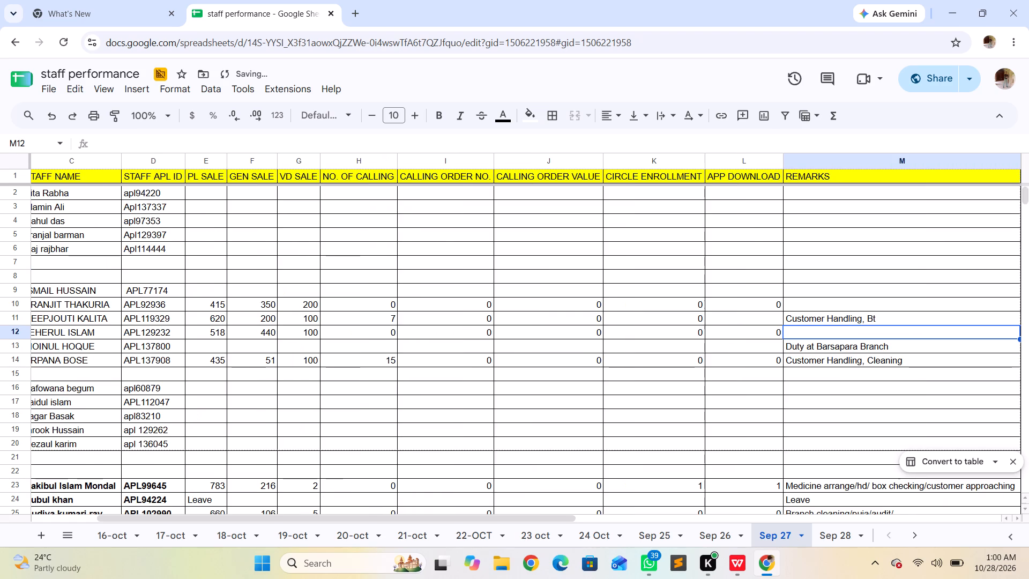
Enter "BT, Hd" as the REMARKS for row 12.
type("BT")
key("space")
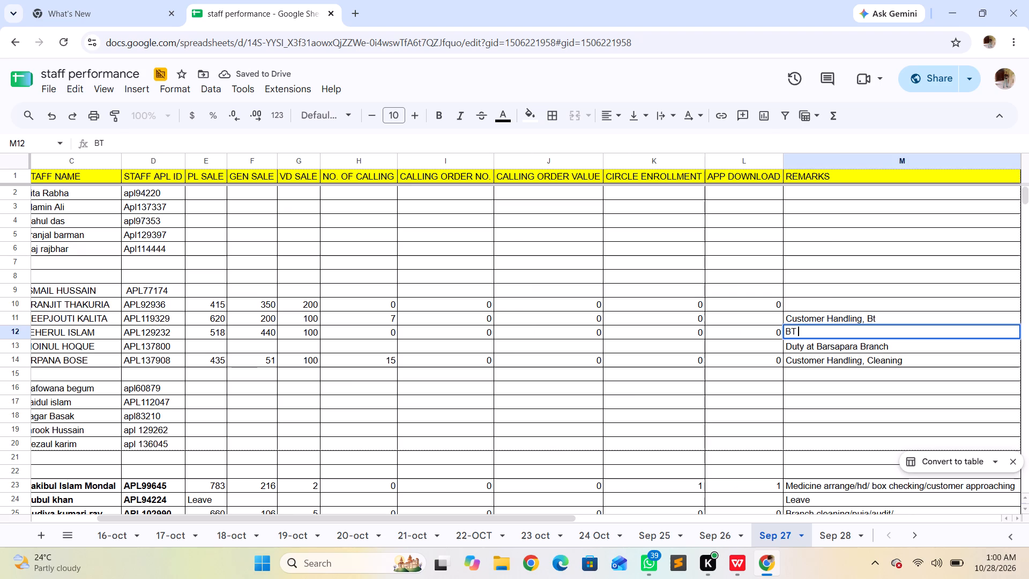
key("BackSpace")
type(",")
key("space")
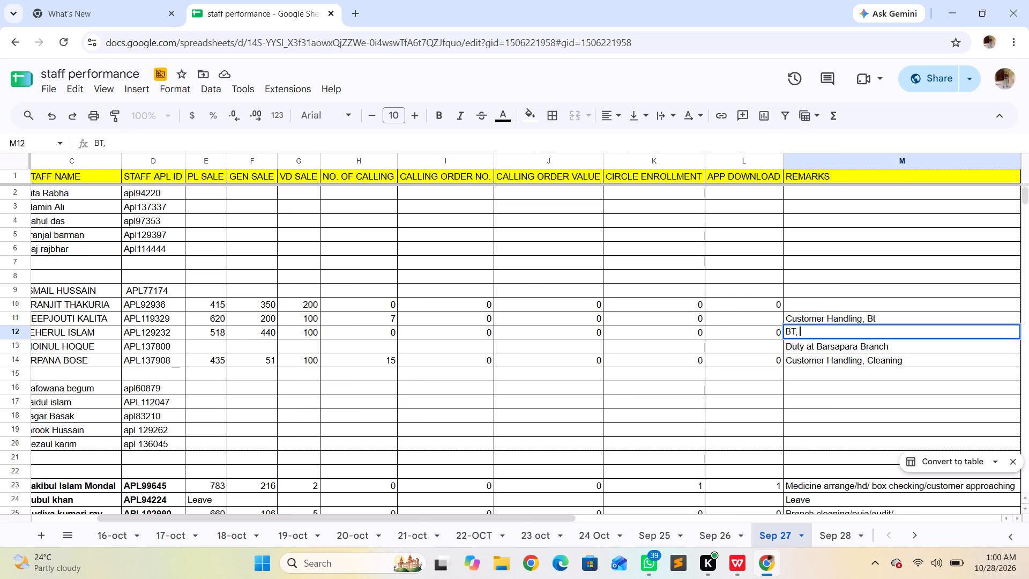
type("Hd")
key("Right")
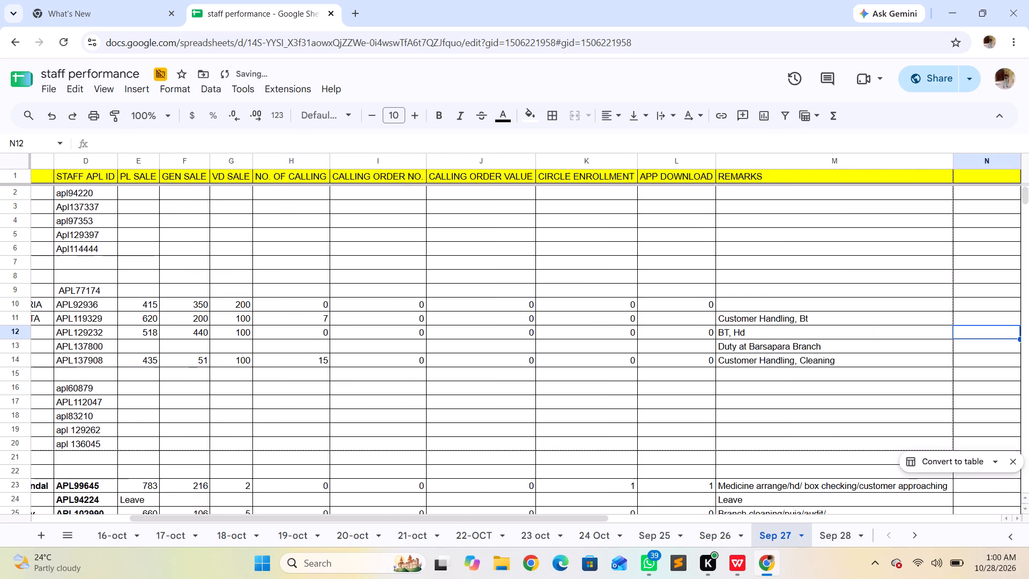
In row 9, the first Lokhra row, enter PL SALE 650.
key("Left")
key("Left")
key("Left")
key("Left")
key("Left")
key("Left")
key("Left")
key("Left")
key("Left")
key("Left")
key("Left")
key("Left")
key("Left")
key("Left")
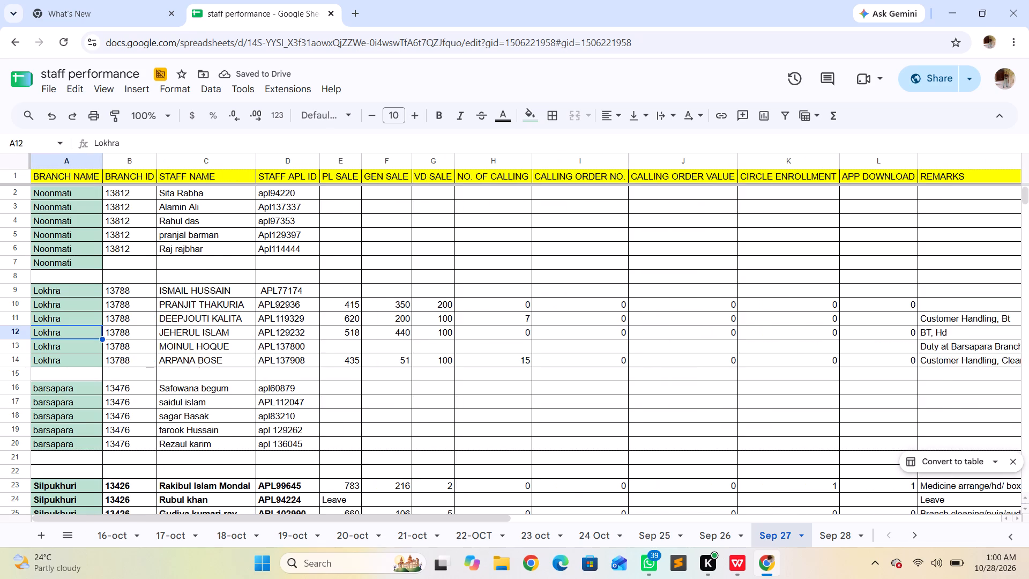
key("Right")
key("Right")
key("Right")
key("Right")
key("Up")
key("Up")
key("Up")
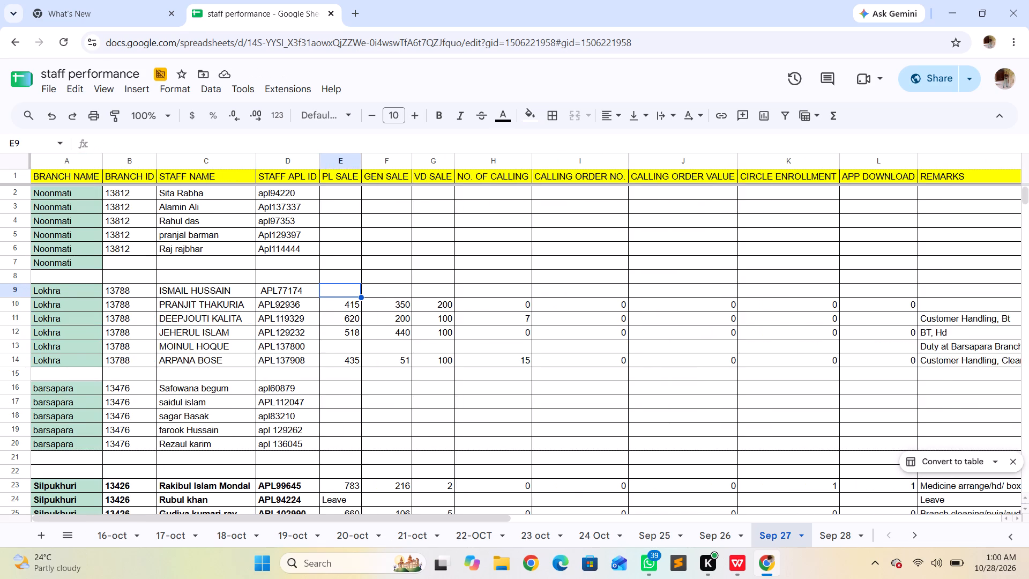
type("650")
key("Right")
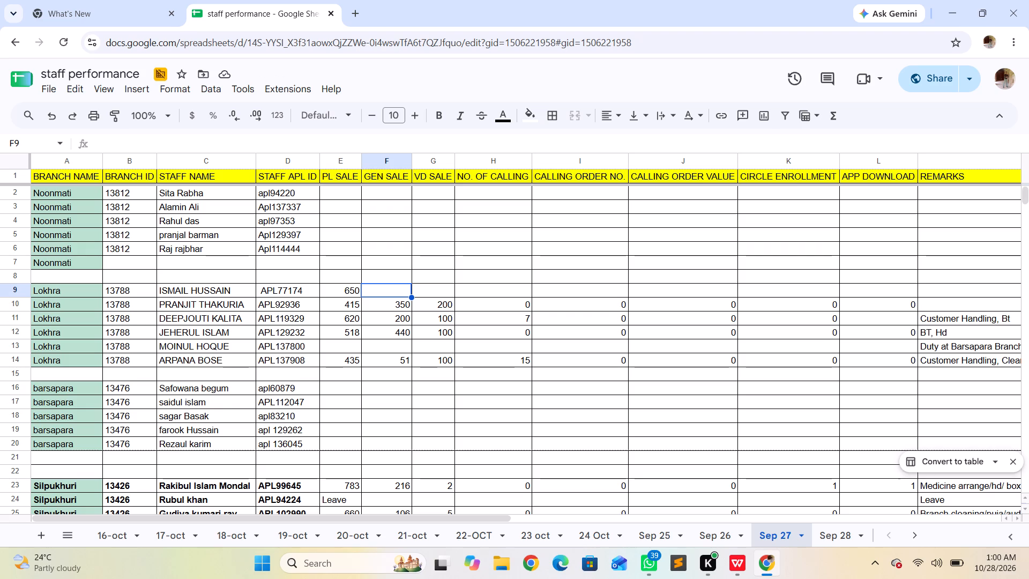
In row 10, re-enter VD SALE as 200 and change GEN SALE to 250.
key("Down")
key("Down")
key("Down")
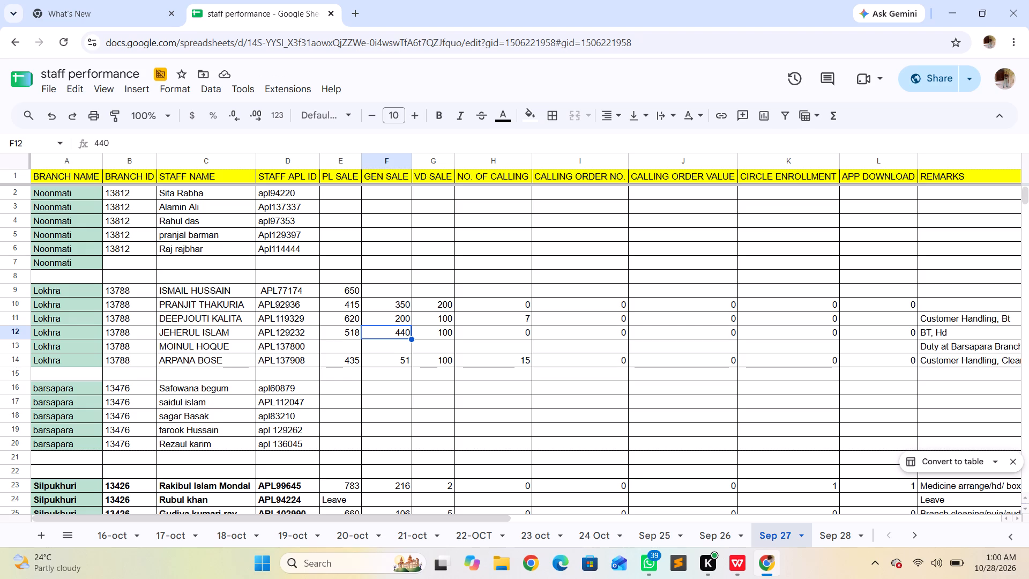
key("Up")
key("Up")
key("Up")
key("Down")
key("Right")
key("Right")
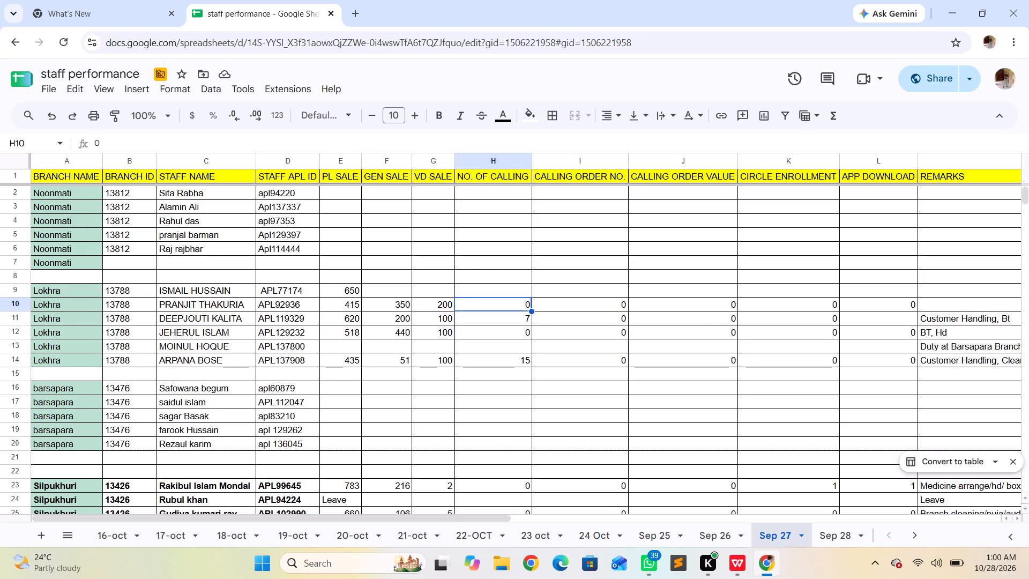
key("Left")
type("151")
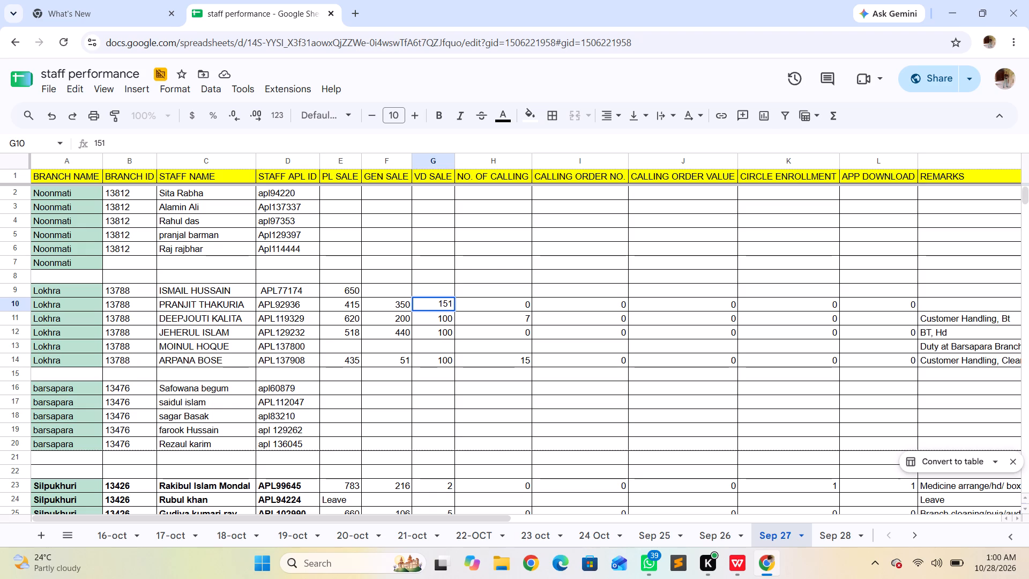
key("BackSpace")
key("BackSpace")
key("BackSpace")
type("200")
key("Left")
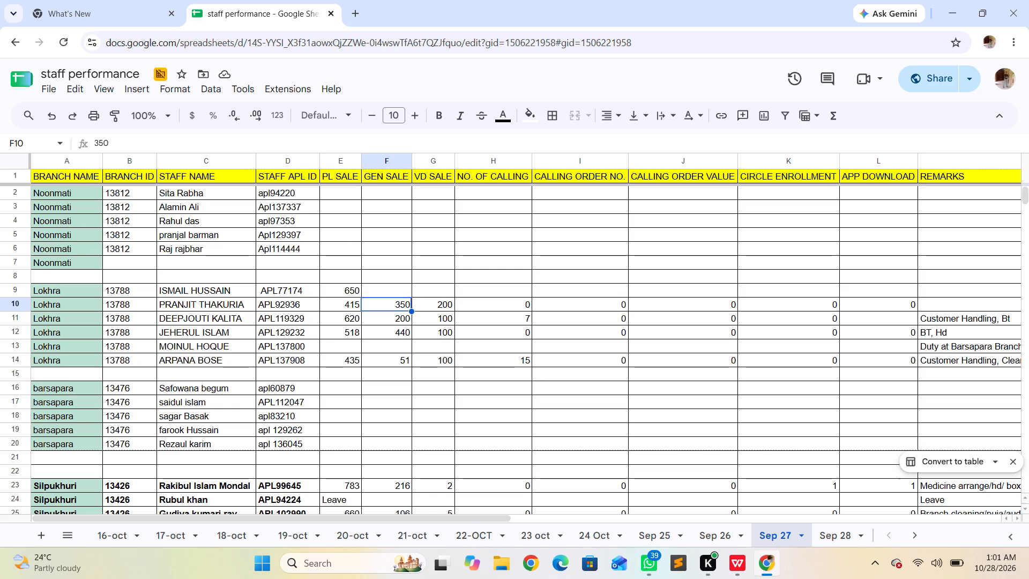
type("250")
key("Down")
Change the GEN SALE in row 12 to 330.
key("Down")
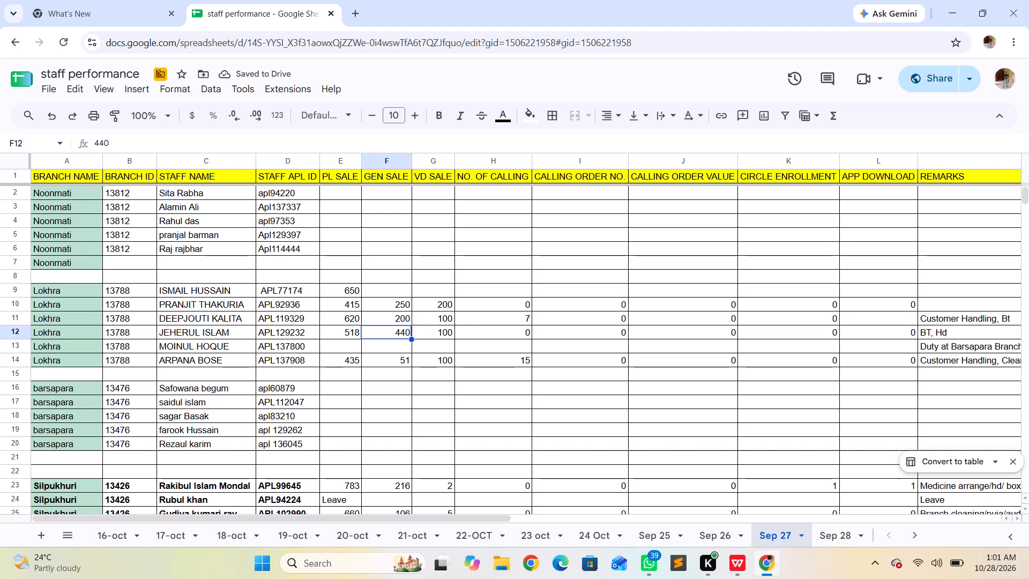
type("330")
key("Up")
In row 9, enter GEN SALE 410 and VD SALE 0.
key("Up")
key("Up")
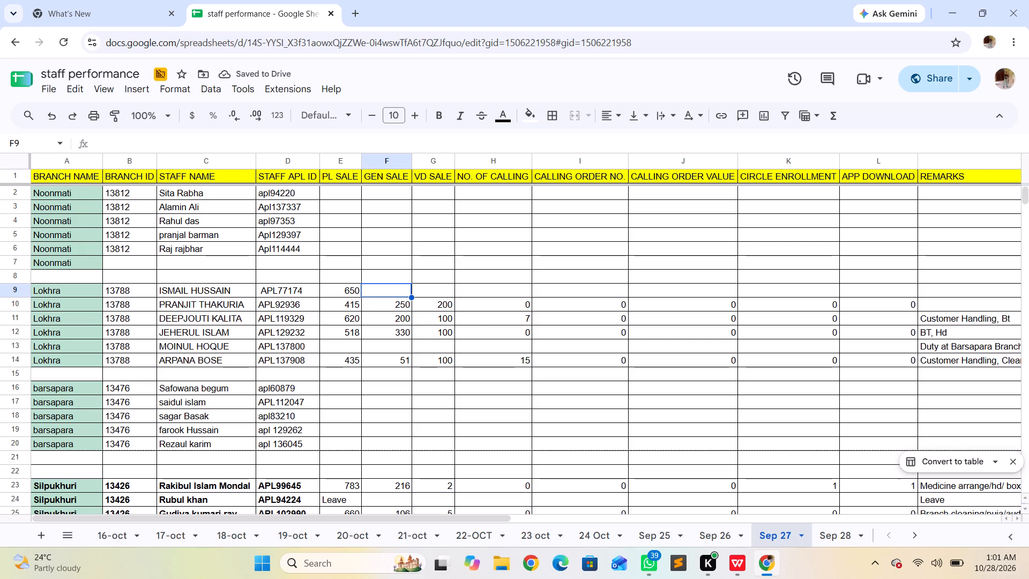
key("4")
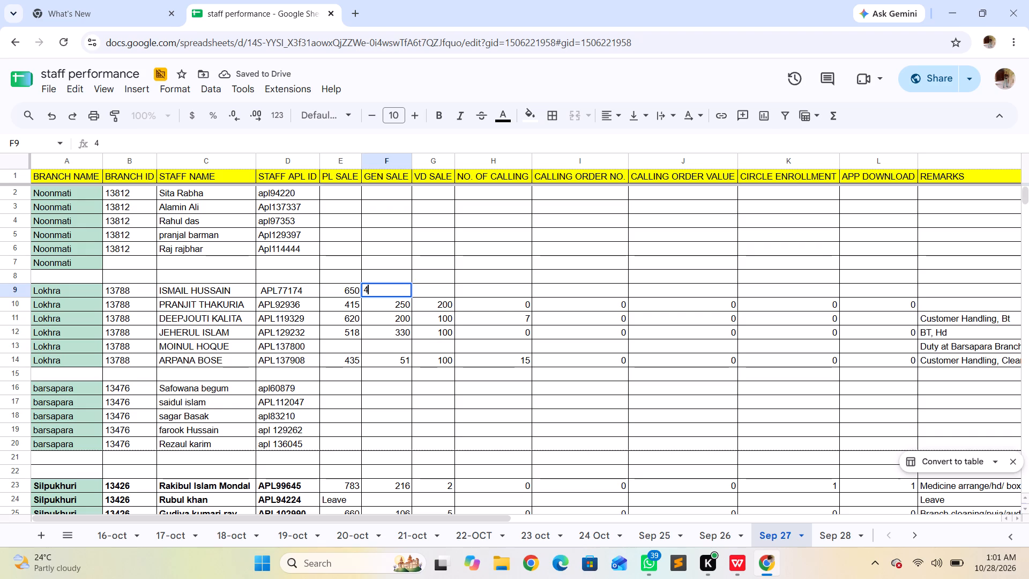
type("10")
key("Right")
key("0")
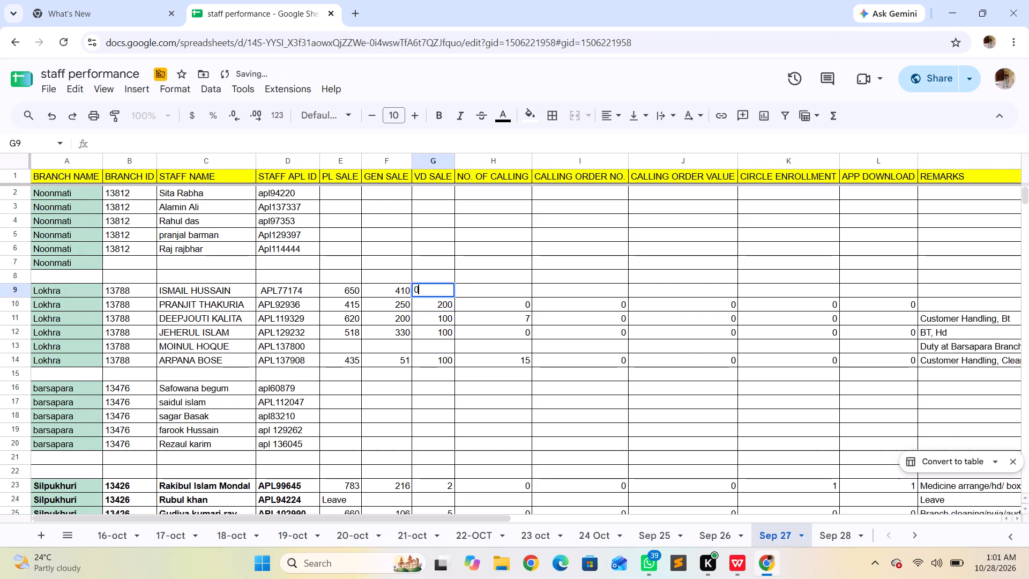
key("Right")
In row 9, enter NO. OF CALLING 10 and 0 in every column from CALLING ORDER NO. through APP DOWNLOAD.
key("0")
key("Right")
key("0")
key("Right")
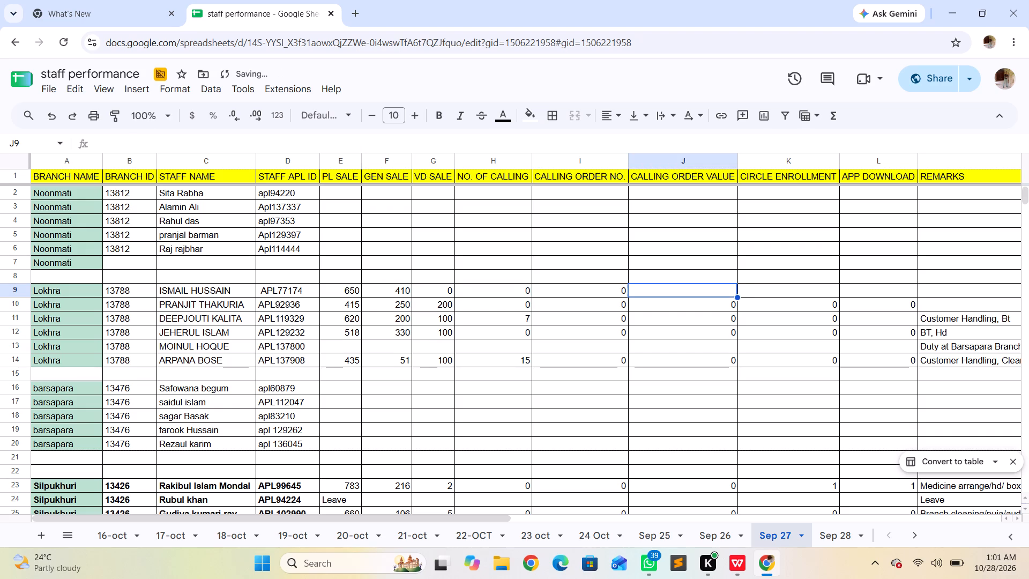
key("0")
key("Left")
key("Left")
type("10")
key("Right")
key("Right")
key("Right")
key("0")
key("Right")
key("0")
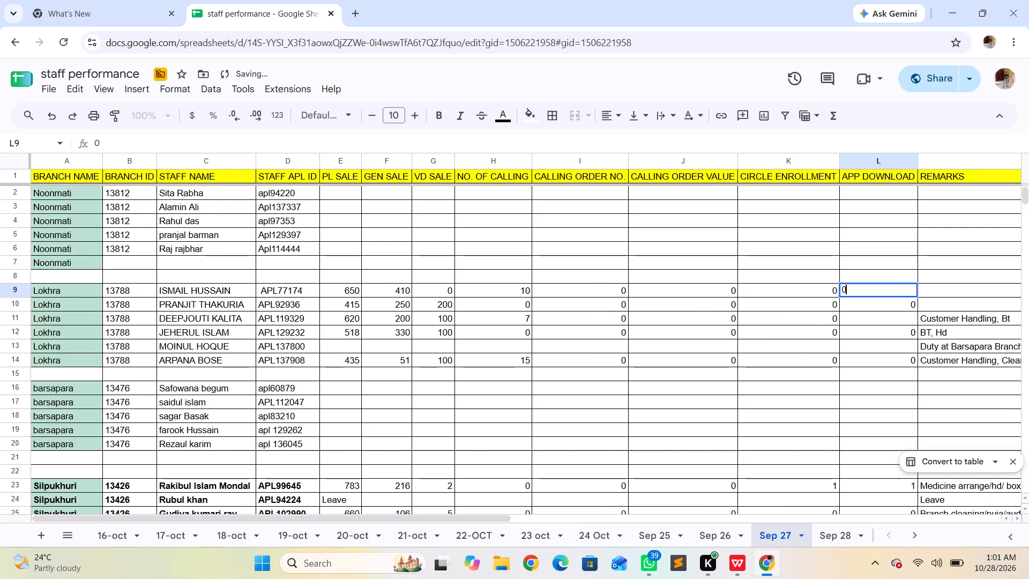
key("Right")
In row 10, change both CIRCLE ENROLLMENT and APP DOWNLOAD to 1.
key("Down")
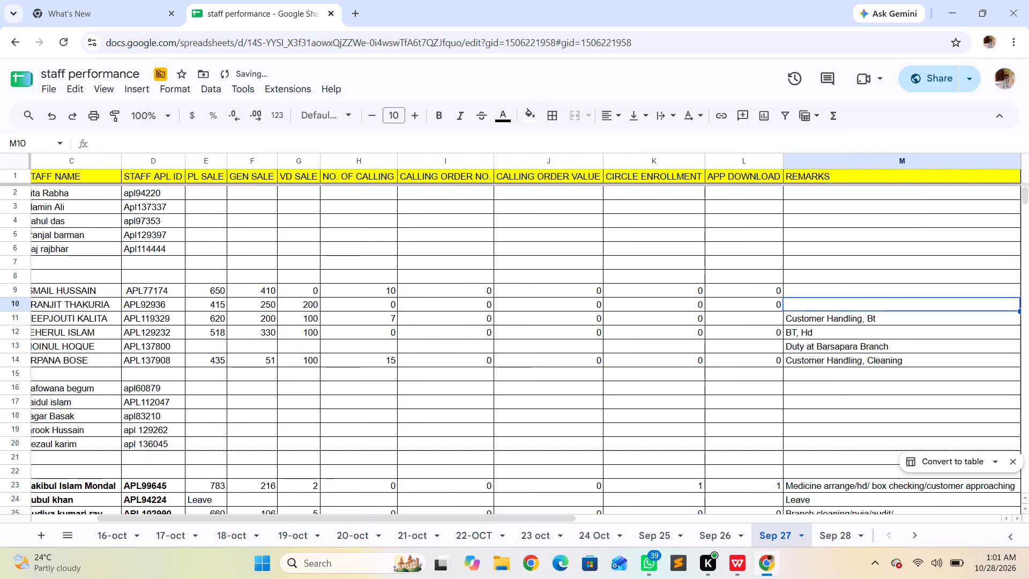
key("Left")
key("Left")
key("1")
key("Right")
key("1")
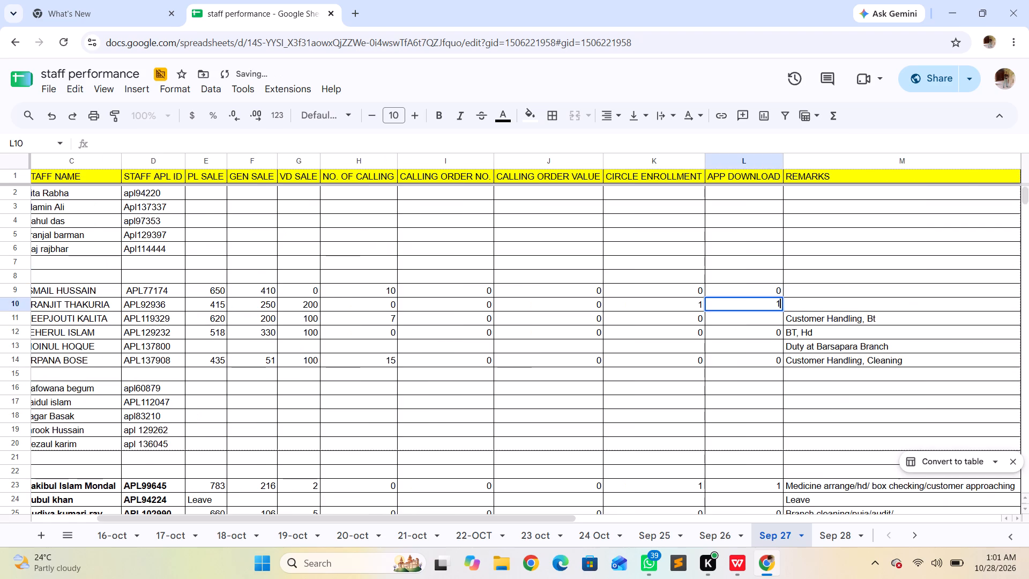
key("Right")
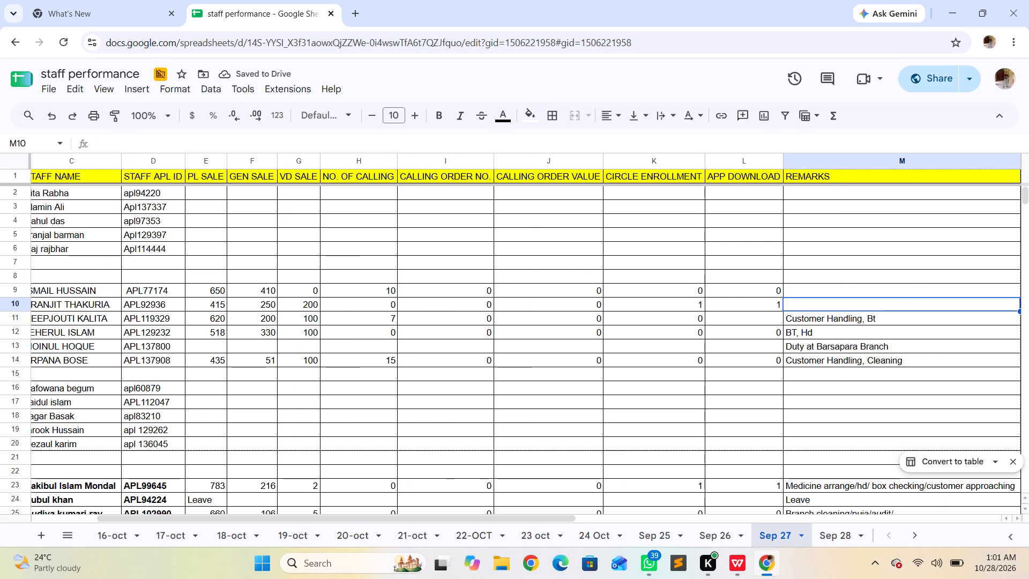
Enter "HD, Cleaning" as the REMARKS for row 10.
key("shift+h")
key("shift+d")
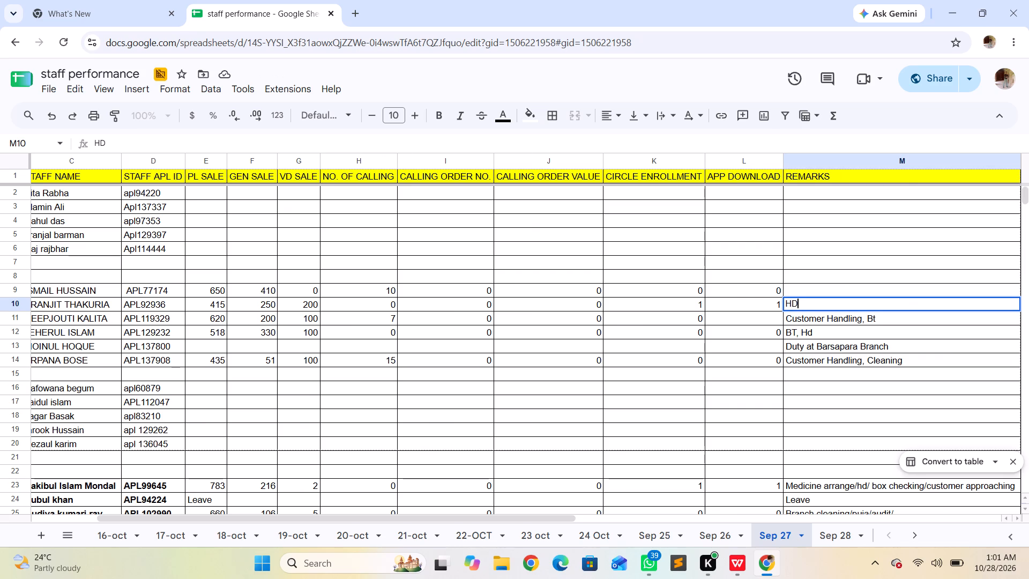
type(",")
key("space")
key("c")
key("BackSpace")
type("Cleaning")
key("Up")
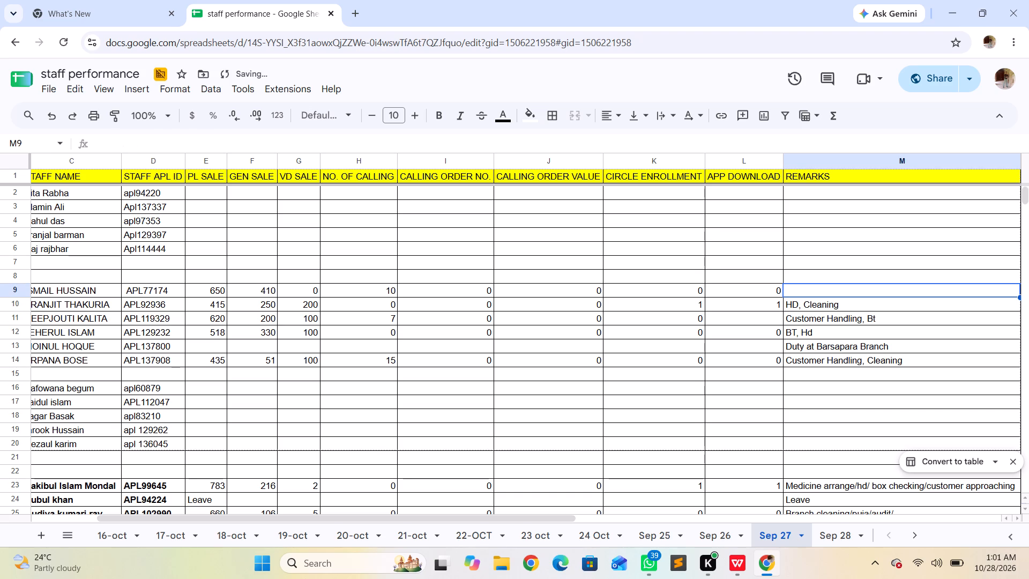
Enter "Calling" as the REMARKS for row 9.
type("Calling")
key("space")
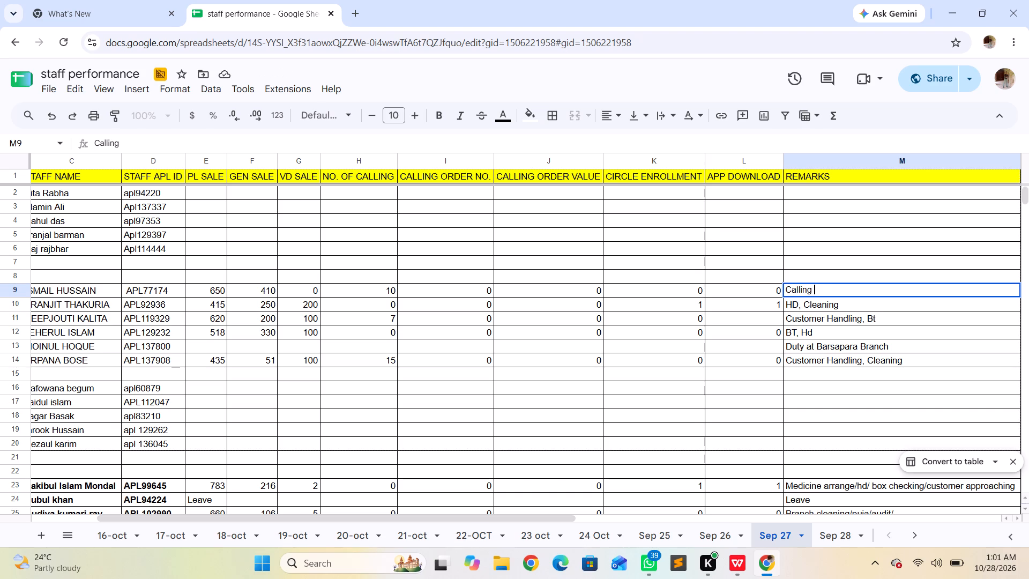
key("Page_Down")
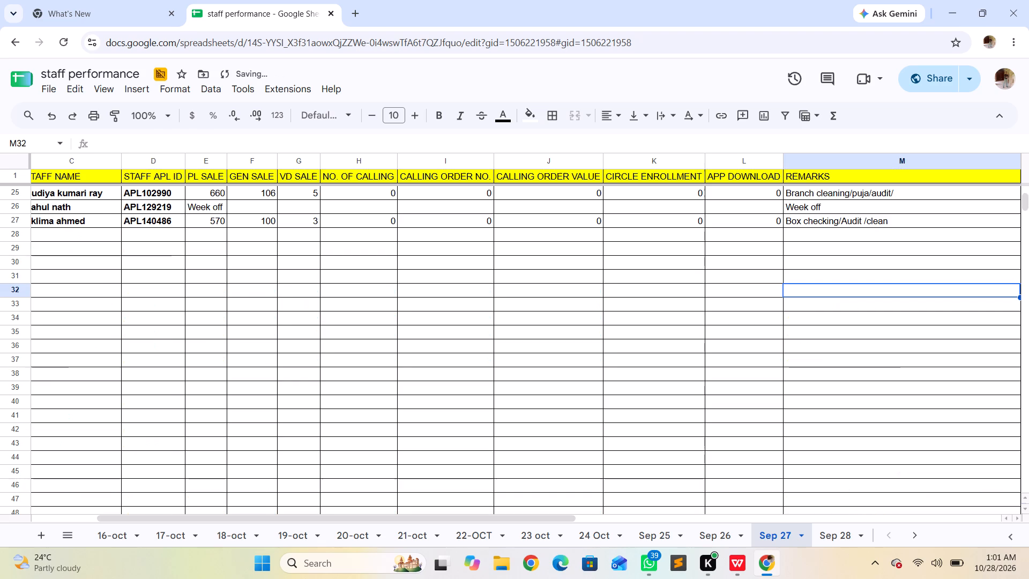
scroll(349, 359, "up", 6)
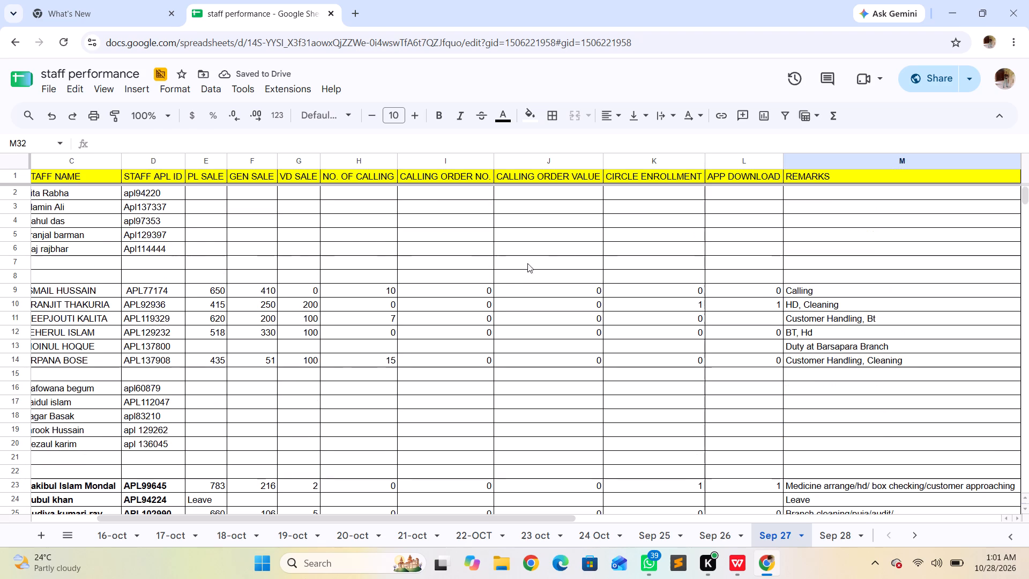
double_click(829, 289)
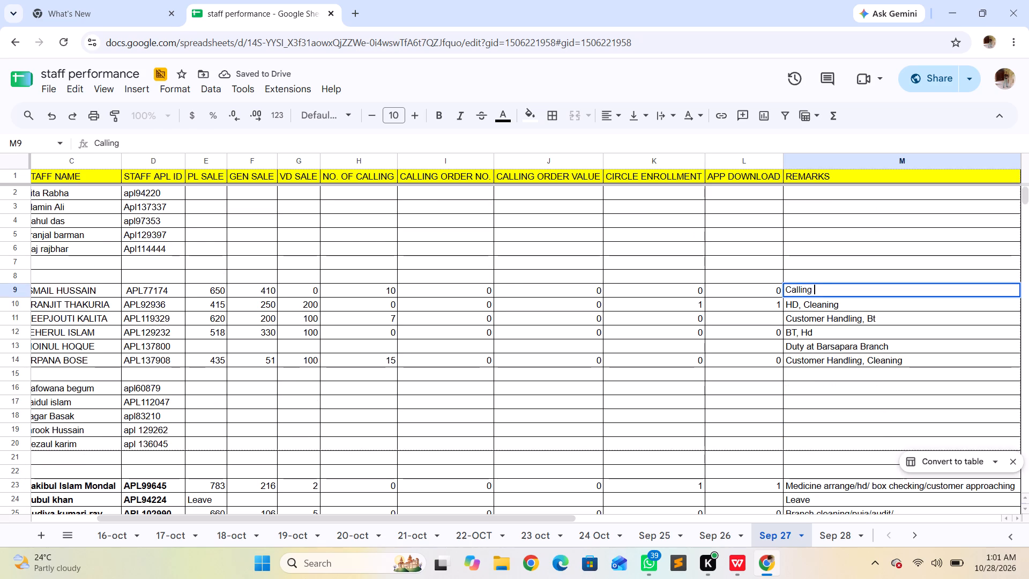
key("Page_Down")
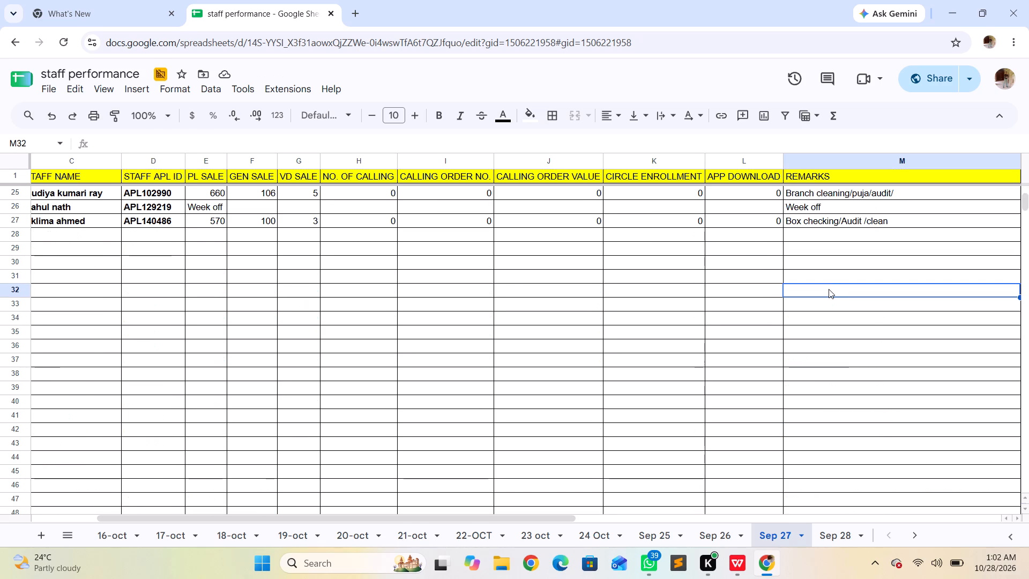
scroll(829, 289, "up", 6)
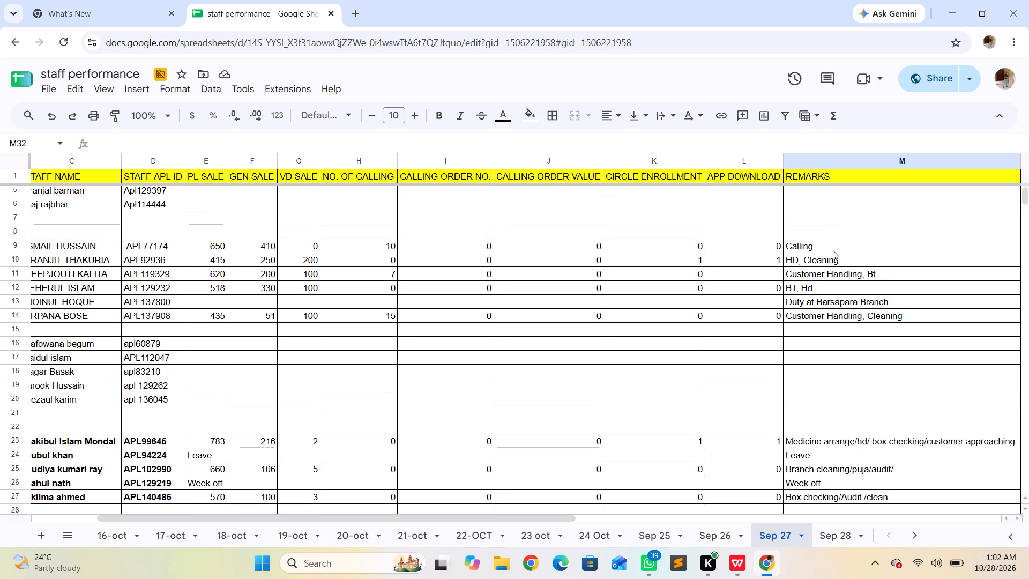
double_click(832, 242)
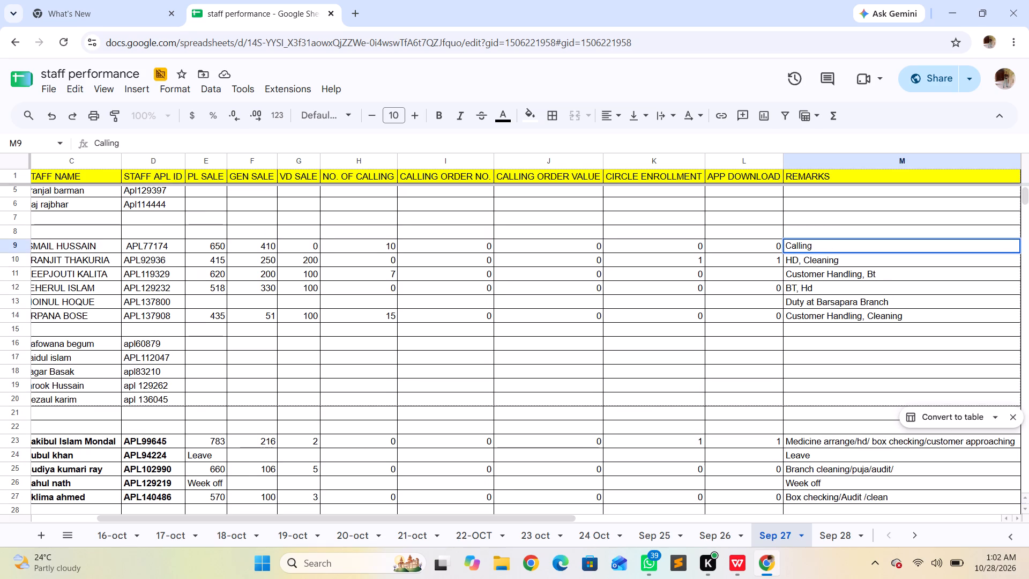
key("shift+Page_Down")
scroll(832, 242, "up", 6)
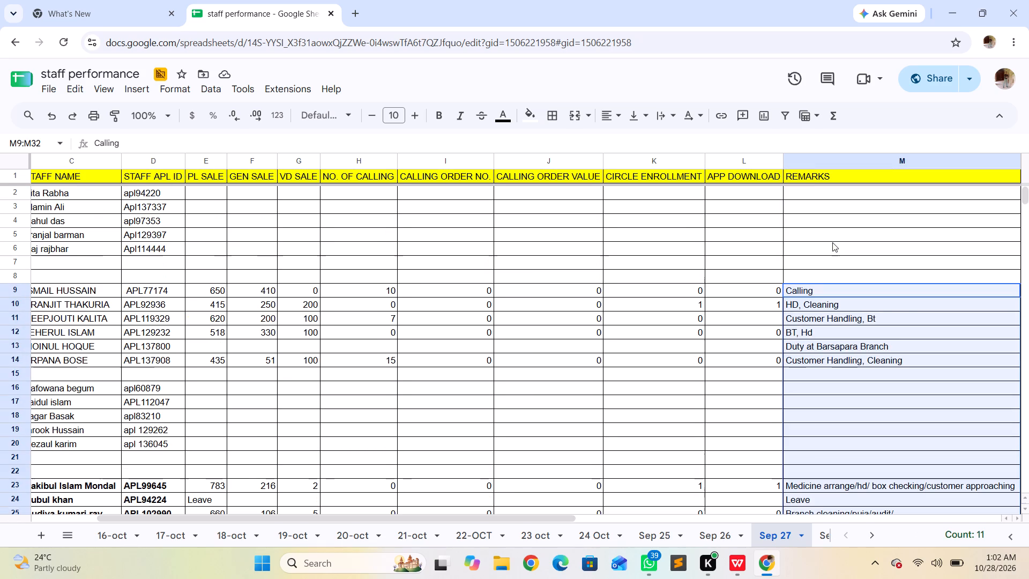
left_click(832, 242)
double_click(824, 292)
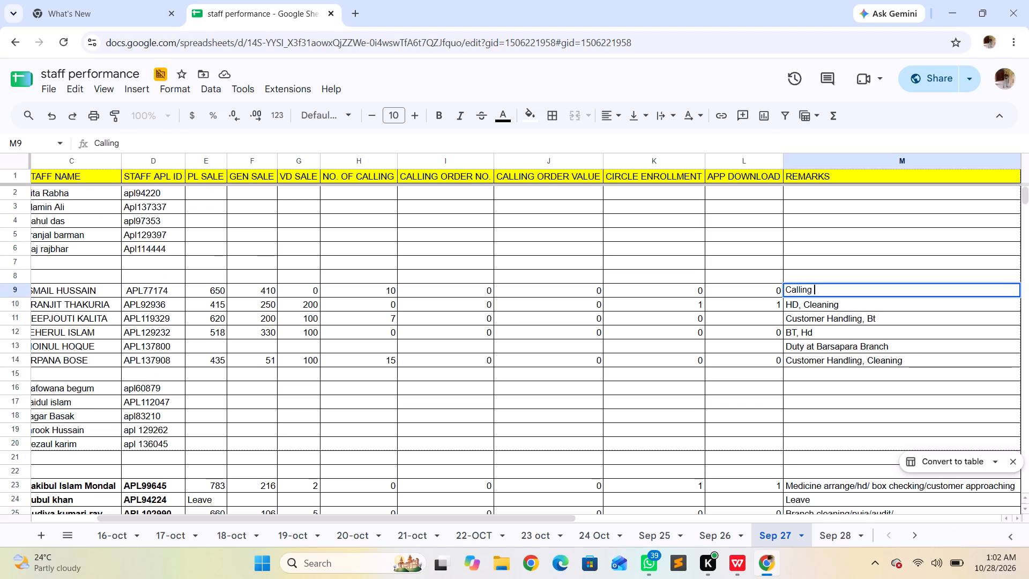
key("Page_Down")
Extend the REMARKS for row 9 to read "Calling 3month data, Customer Handling".
scroll(824, 292, "up", 6)
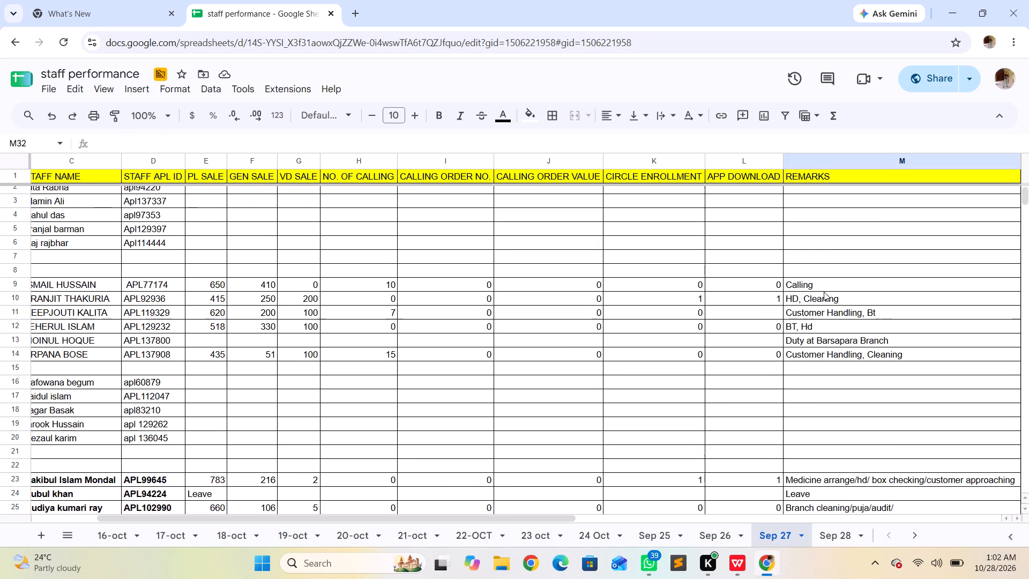
double_click(824, 292)
left_click(824, 292)
left_click(824, 292)
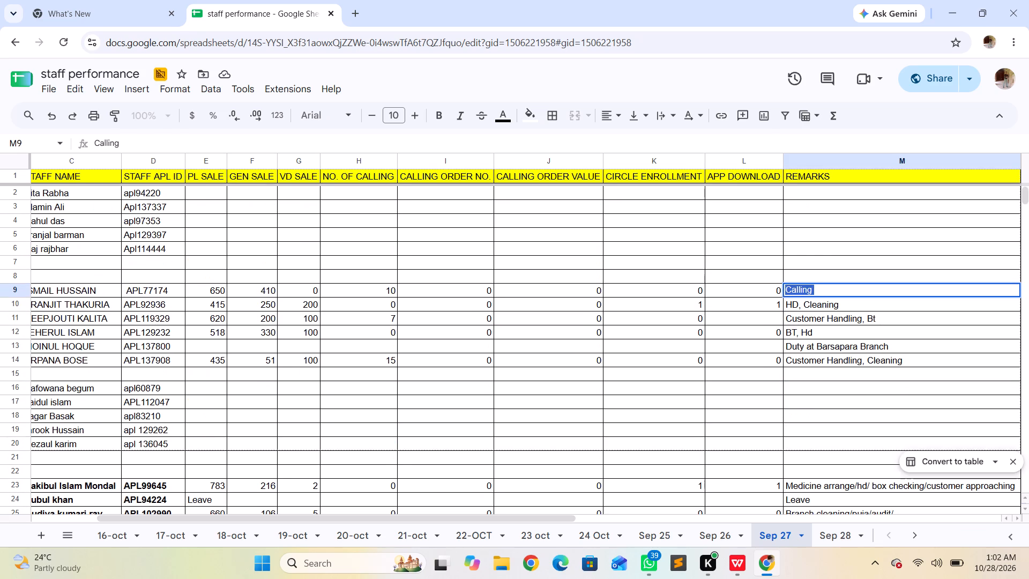
key("3")
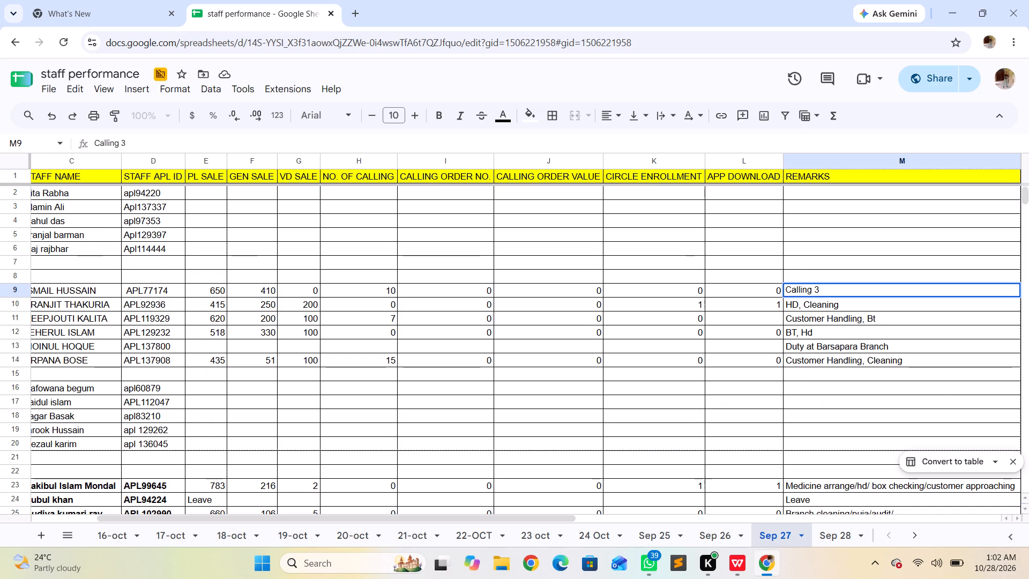
key("m")
type("onth")
key("space")
type("data")
type(", Customer")
key("space")
type("Handling")
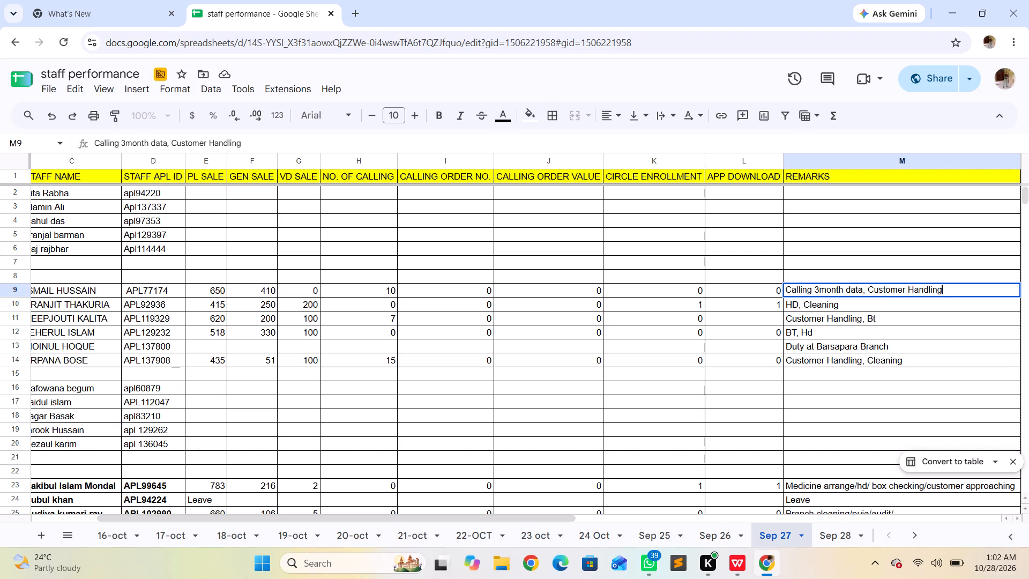
left_click(721, 259)
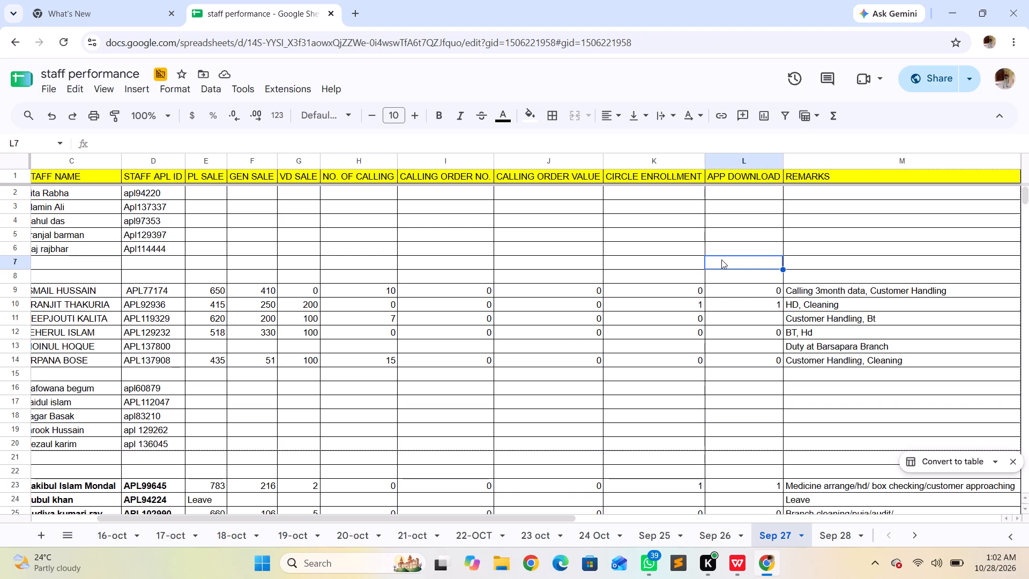
Review the Lokhra entries and the neighbouring branch rows on the Sep 27 sheet, starting from the BRANCH NAME column.
left_click(496, 259)
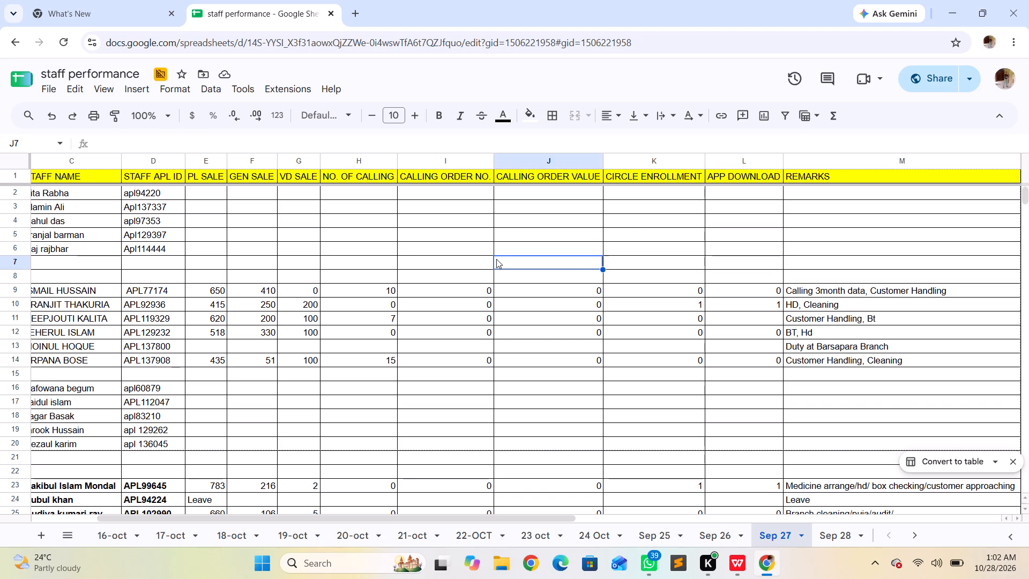
scroll(397, 249, "up", 5)
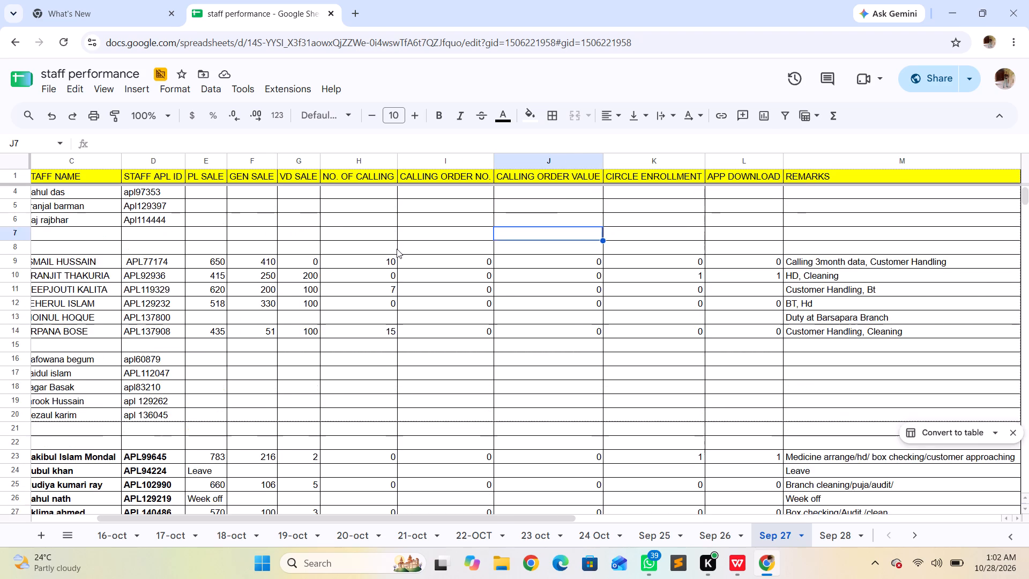
scroll(397, 249, "right", 7)
scroll(397, 249, "up", 1)
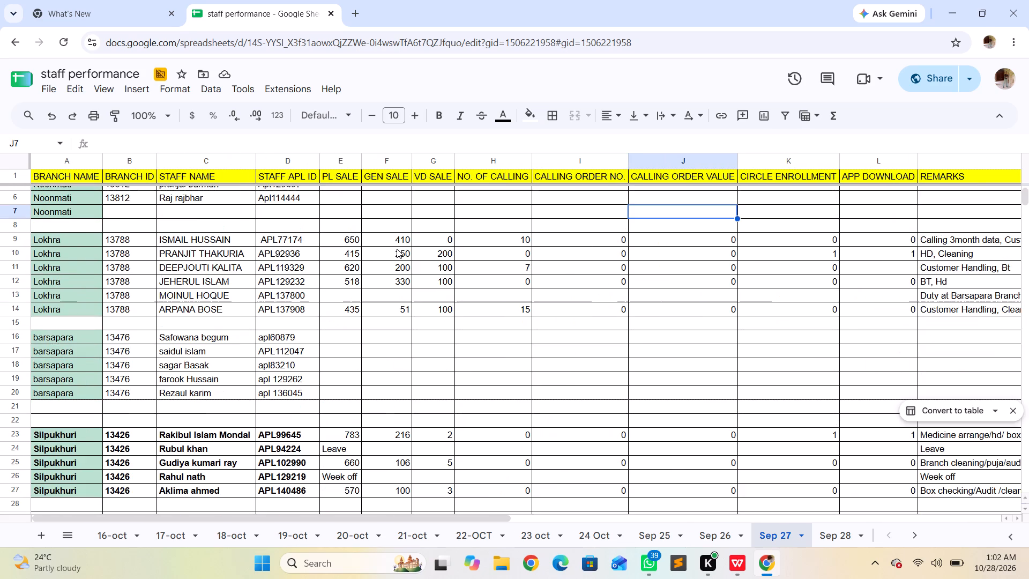
scroll(397, 249, "down", 4)
scroll(397, 249, "up", 7)
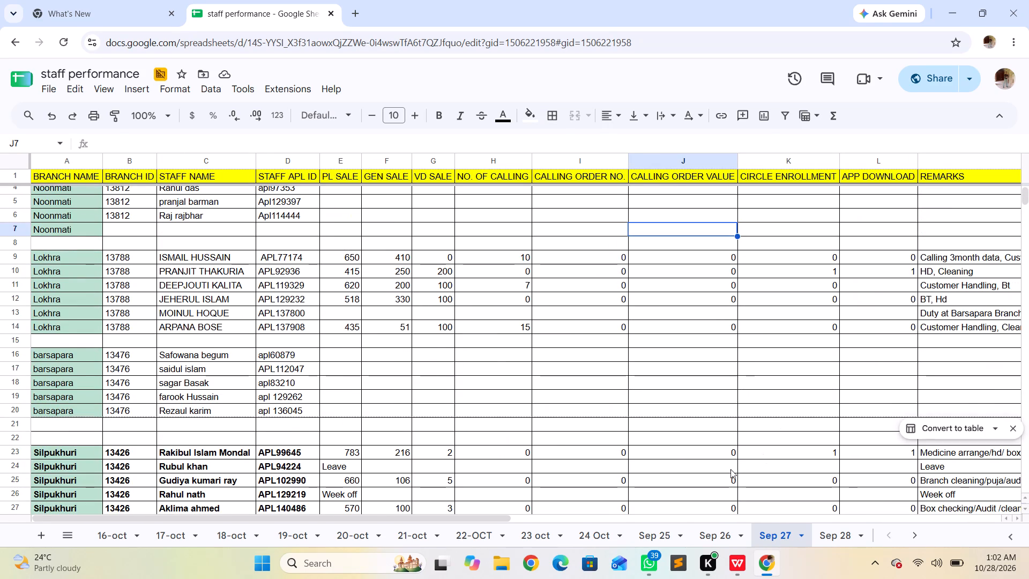
Open the Sep 26 sheet and examine its barsapara, Silpukhuri and VIP BRANCH rows.
left_click(712, 532)
scroll(472, 405, "down", 4)
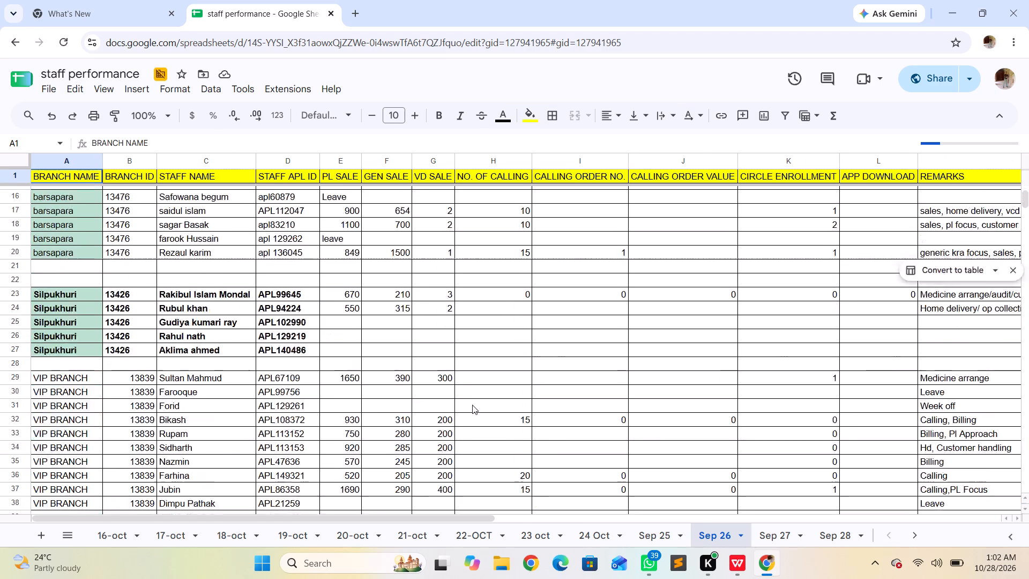
scroll(472, 405, "down", 4)
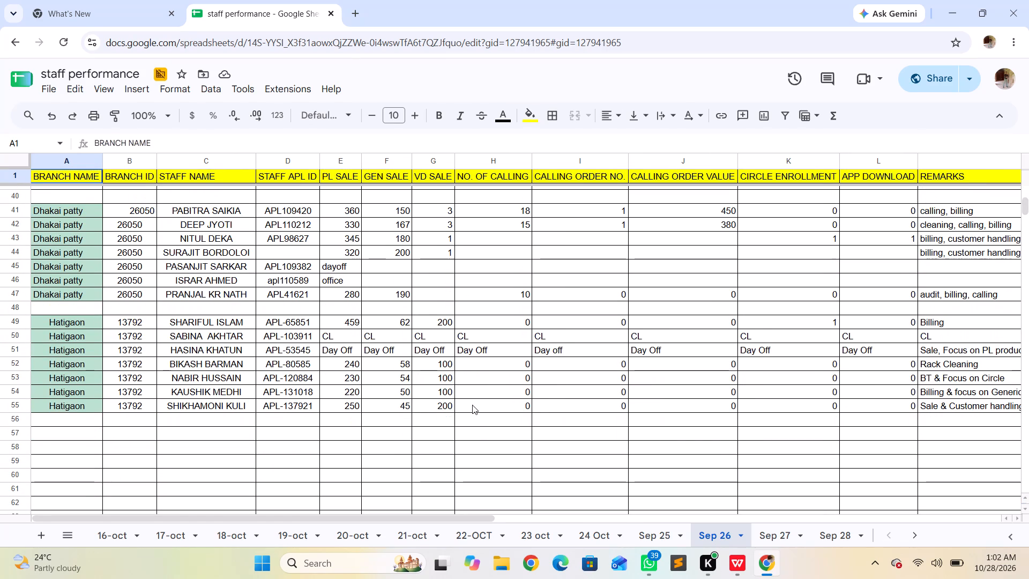
scroll(472, 405, "up", 4)
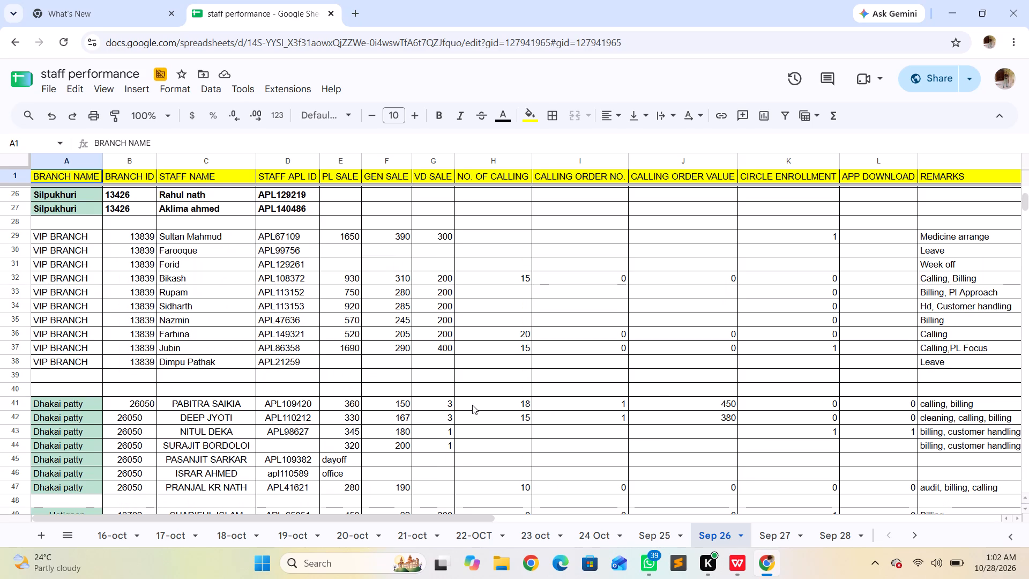